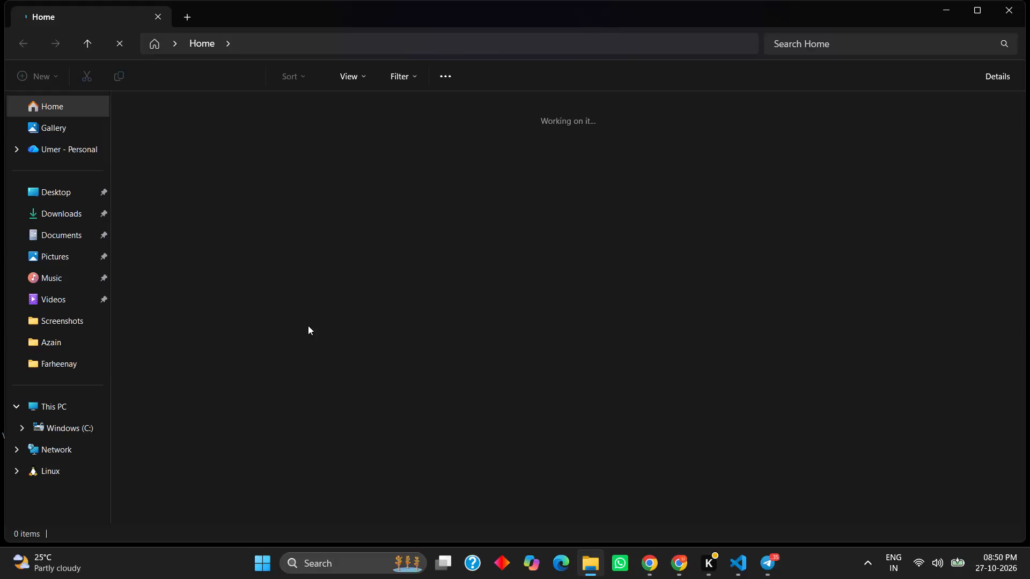
# Open the resume PDF from the Irshad folder in Downloads and dismiss the text annotations tip.
pyautogui.click(63, 212)
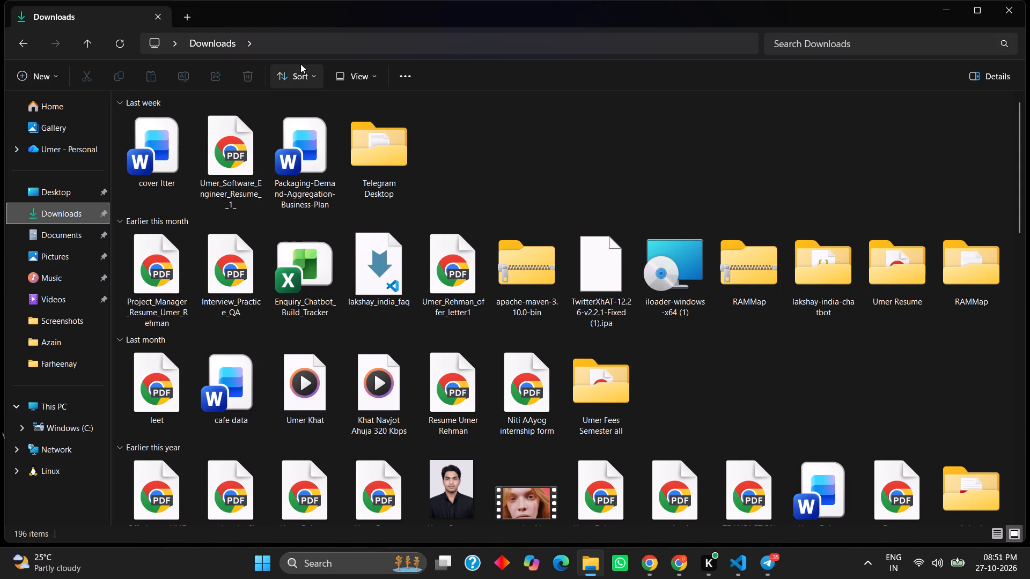
pyautogui.scroll(-2, 404, 328)
pyautogui.scroll(1, 404, 328)
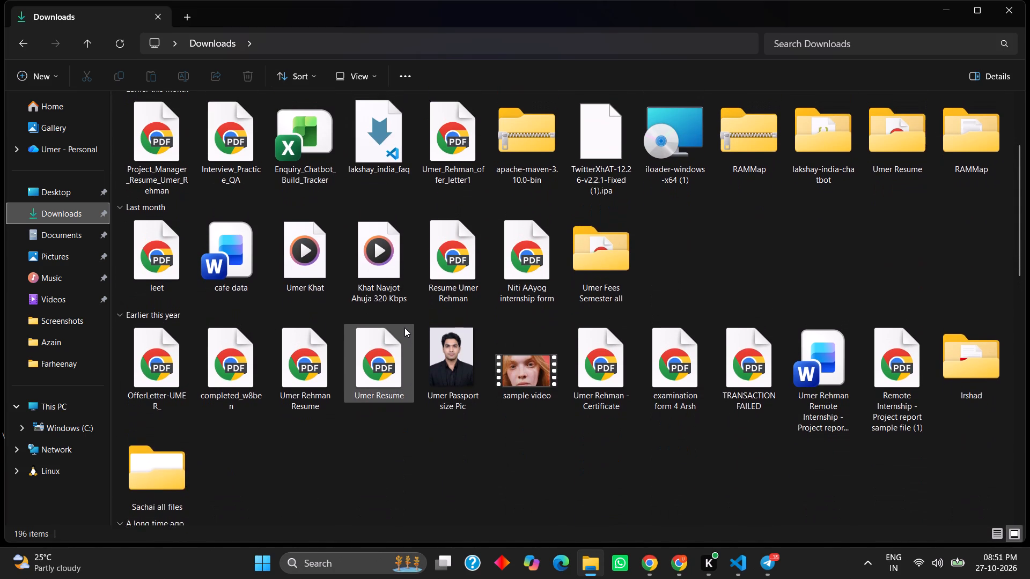
pyautogui.scroll(1, 404, 328)
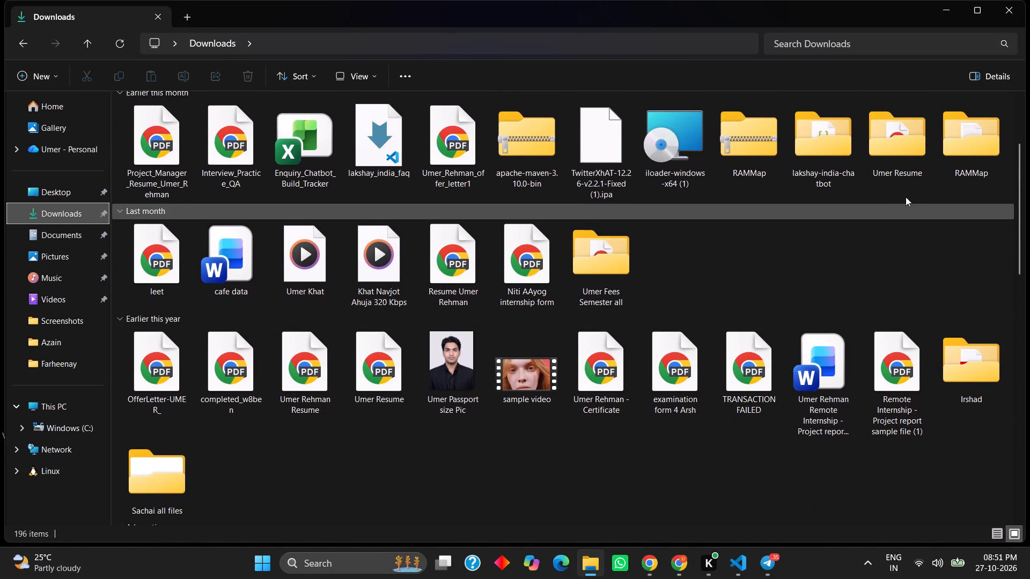
pyautogui.scroll(-1, 593, 190)
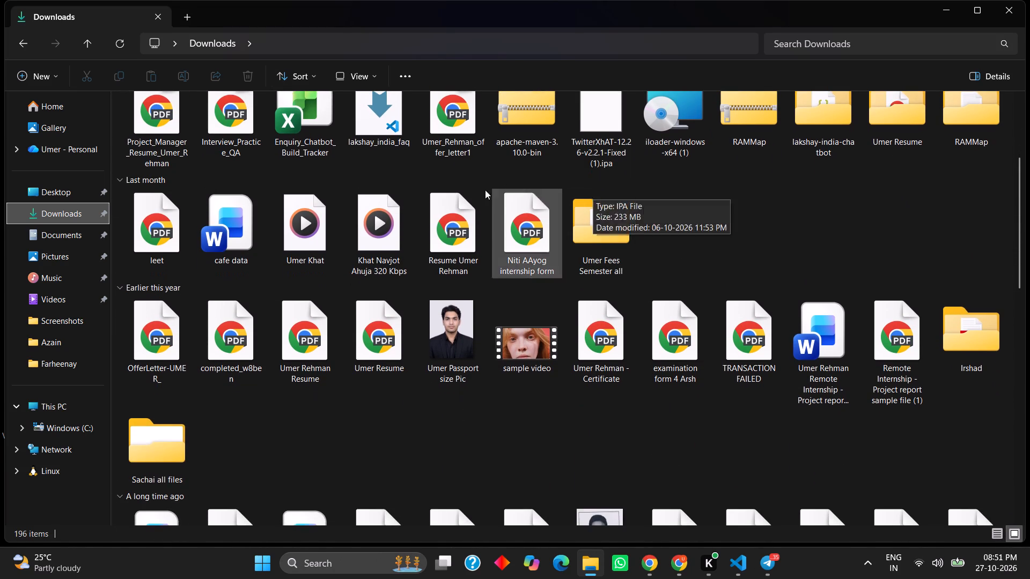
pyautogui.scroll(-2, 294, 223)
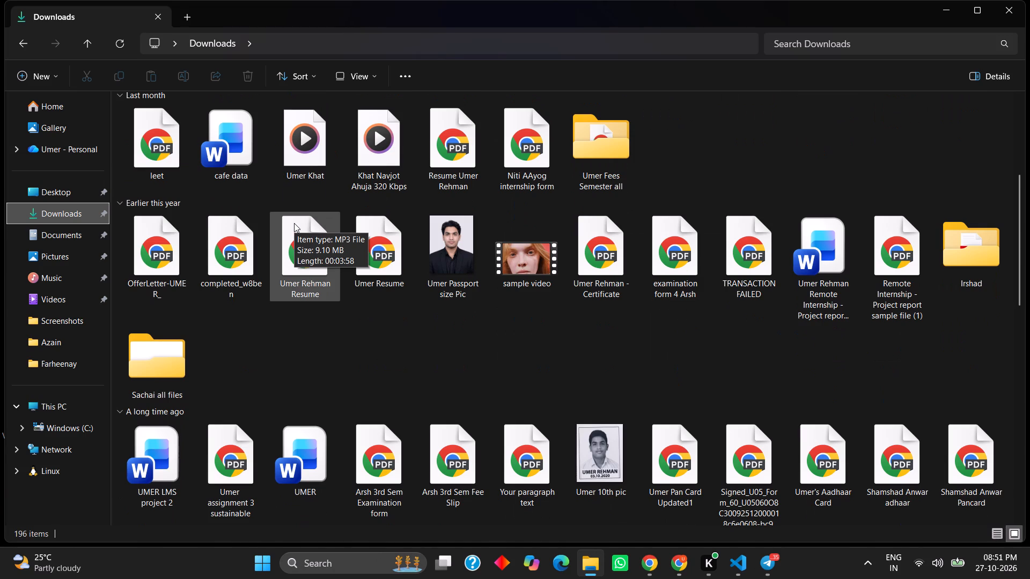
pyautogui.scroll(-1, 294, 223)
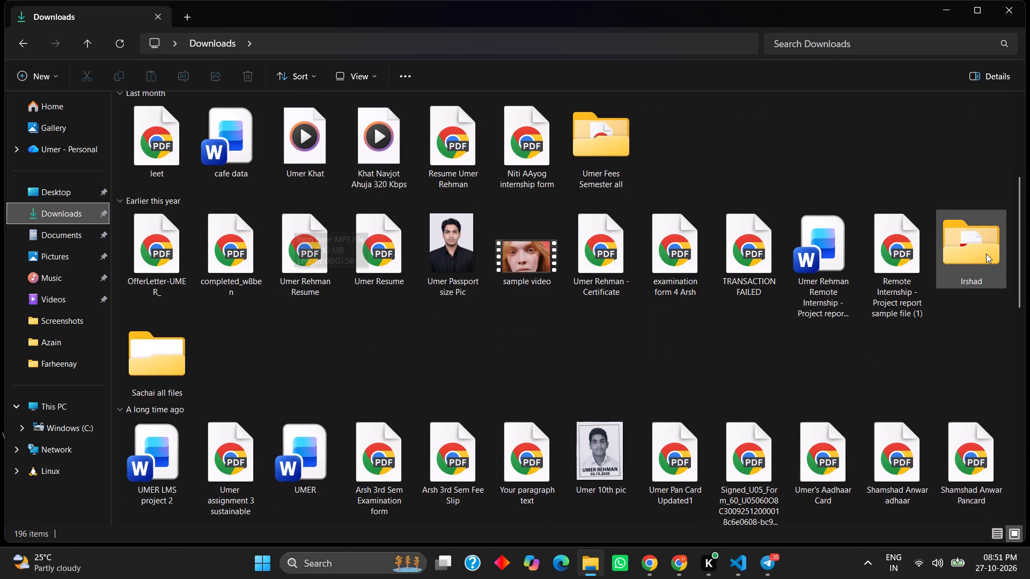
pyautogui.doubleClick(985, 254)
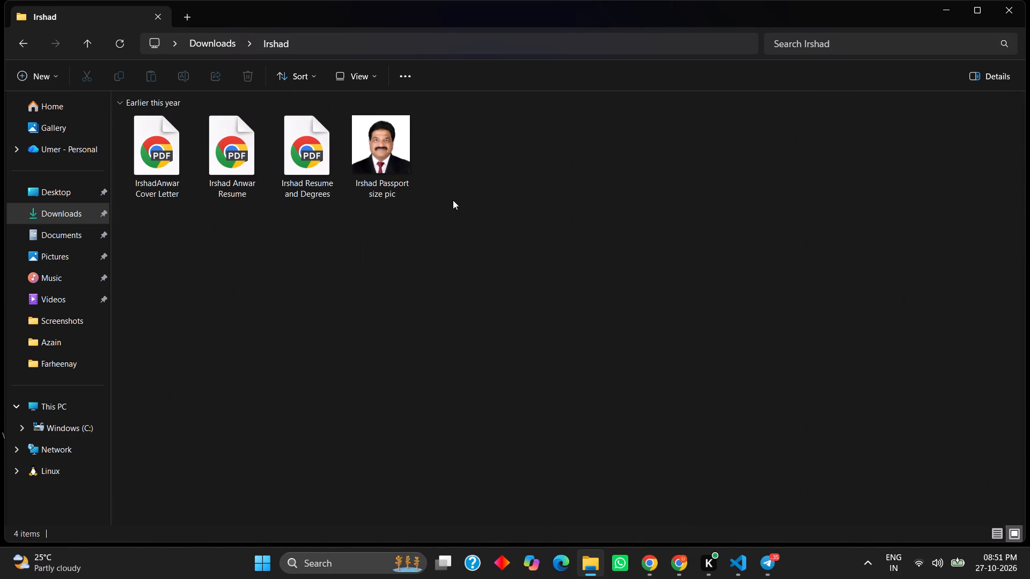
pyautogui.doubleClick(247, 165)
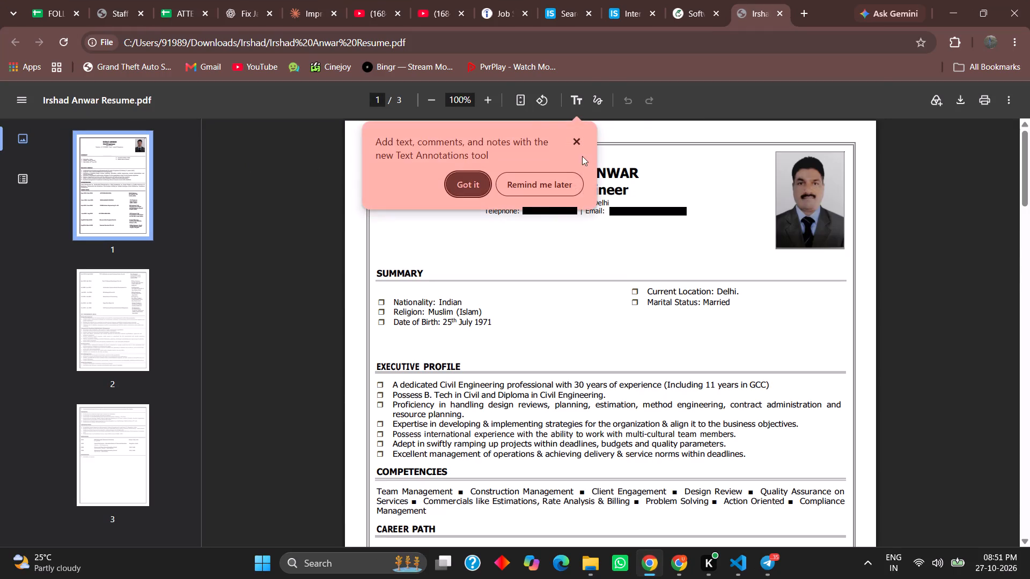
pyautogui.click(575, 144)
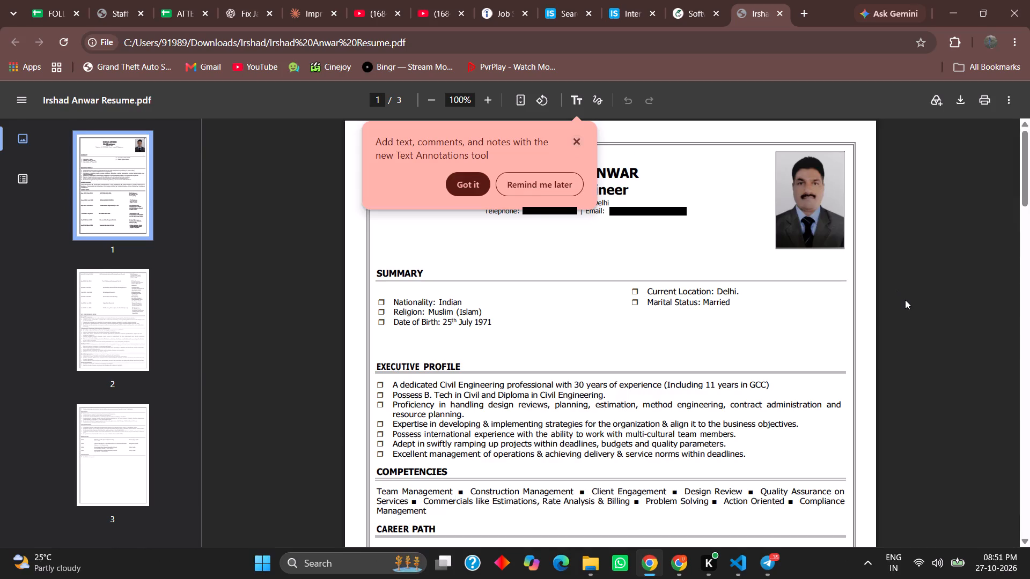
# Read through page 1 of the resume, covering the summary, executive profile, competencies and career path.
pyautogui.scroll(-1, 651, 400)
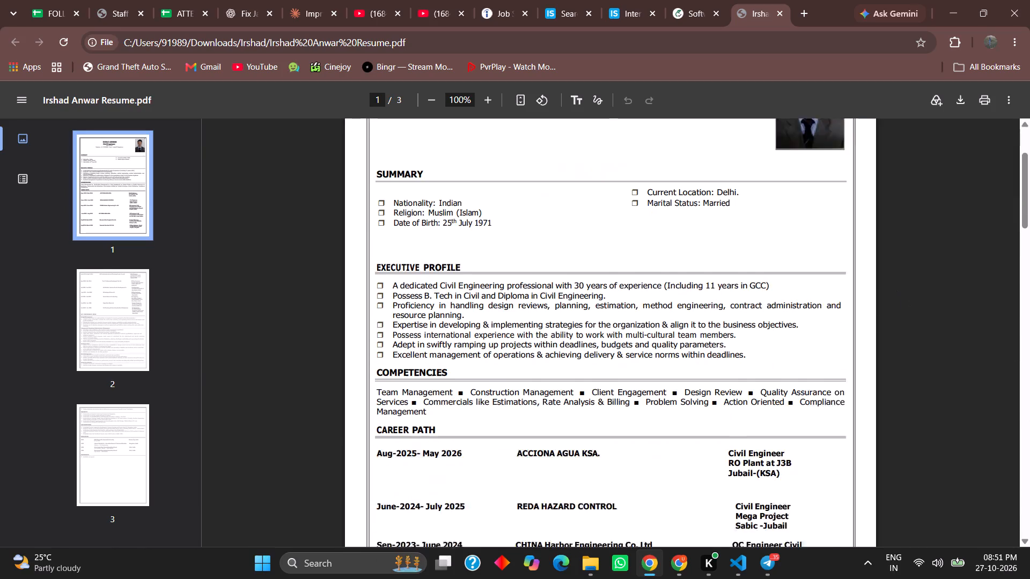
pyautogui.scroll(-2, 651, 400)
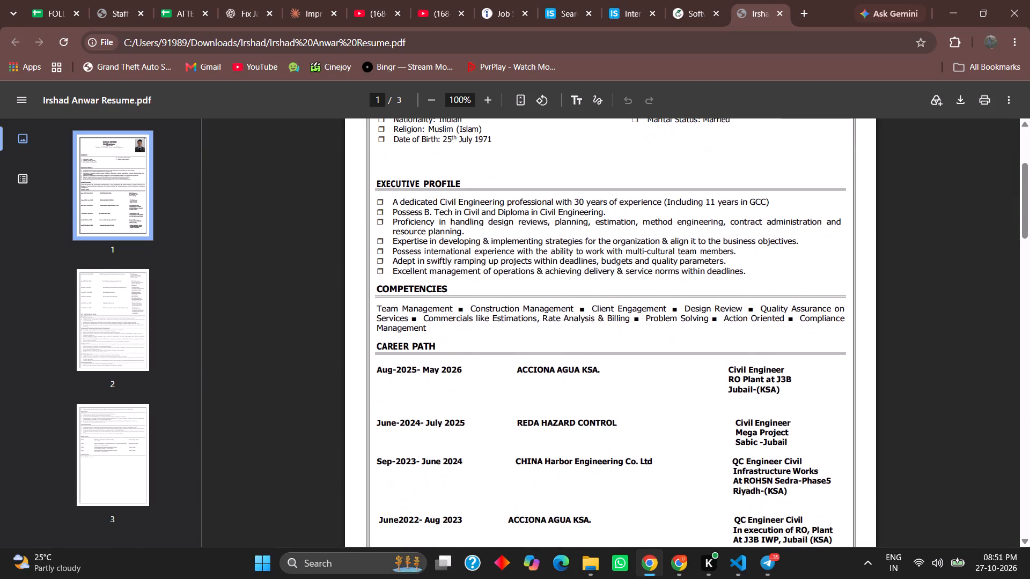
pyautogui.scroll(-2, 651, 400)
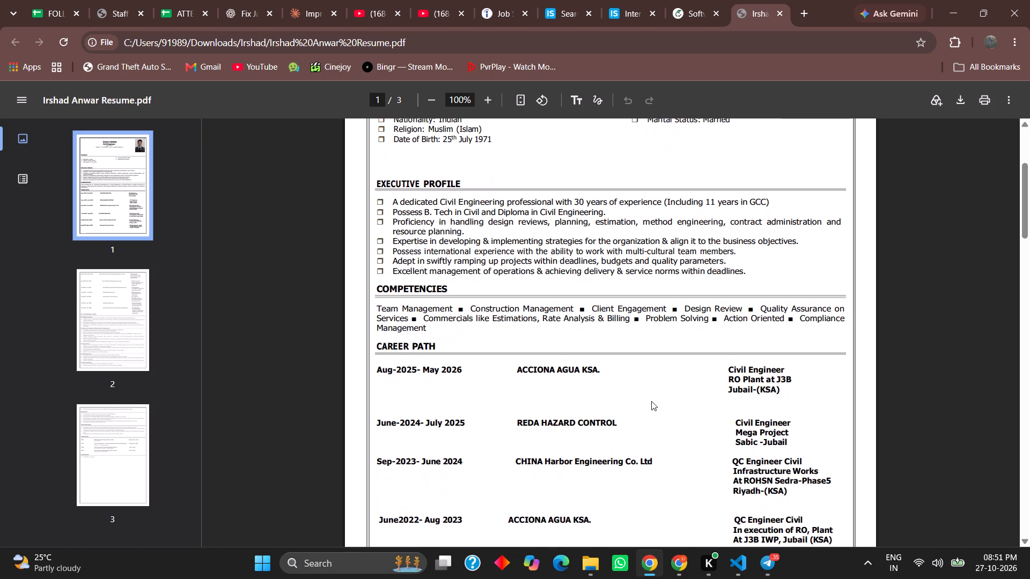
pyautogui.scroll(-2, 651, 401)
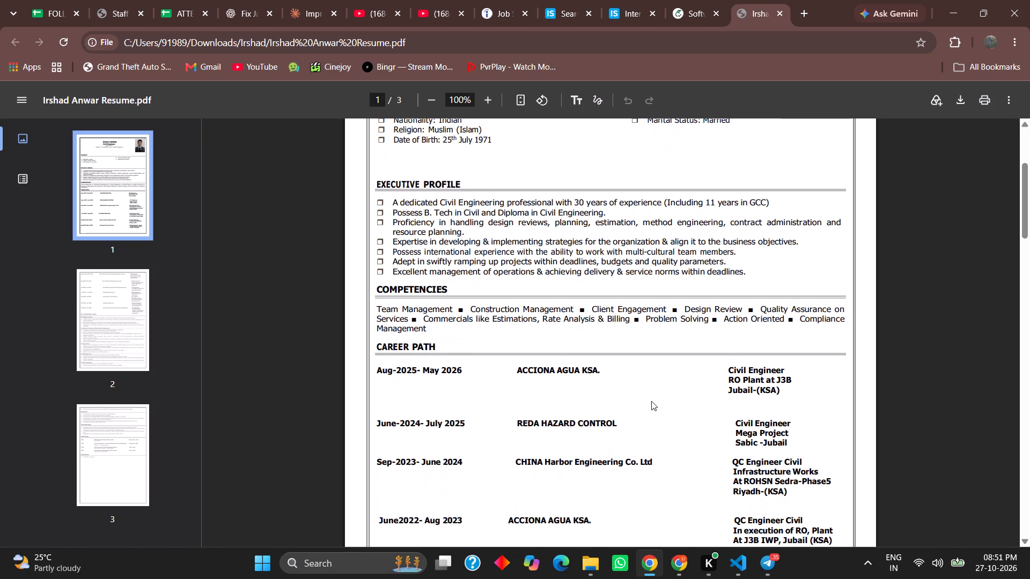
pyautogui.scroll(-1, 651, 401)
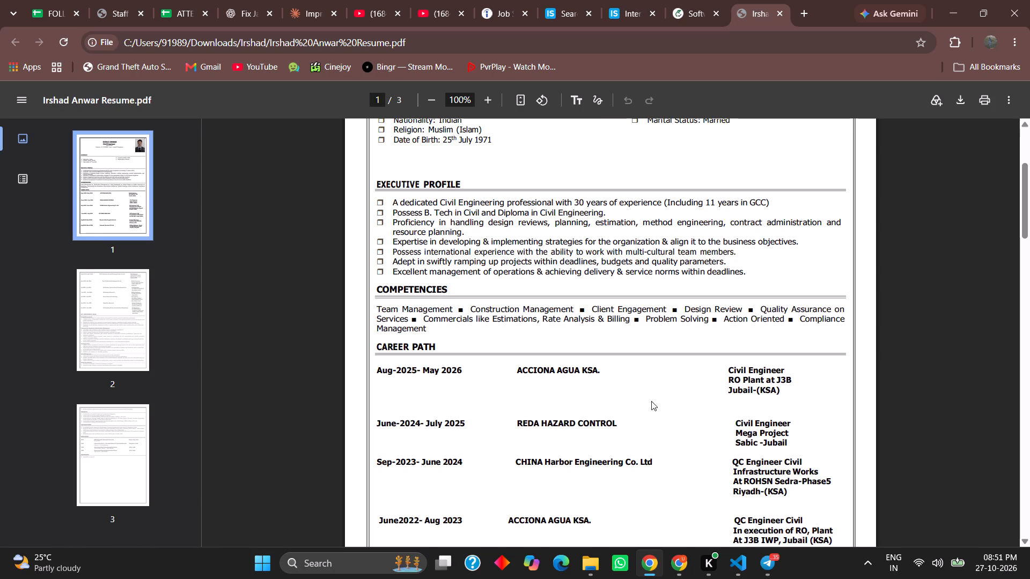
pyautogui.scroll(-2, 651, 401)
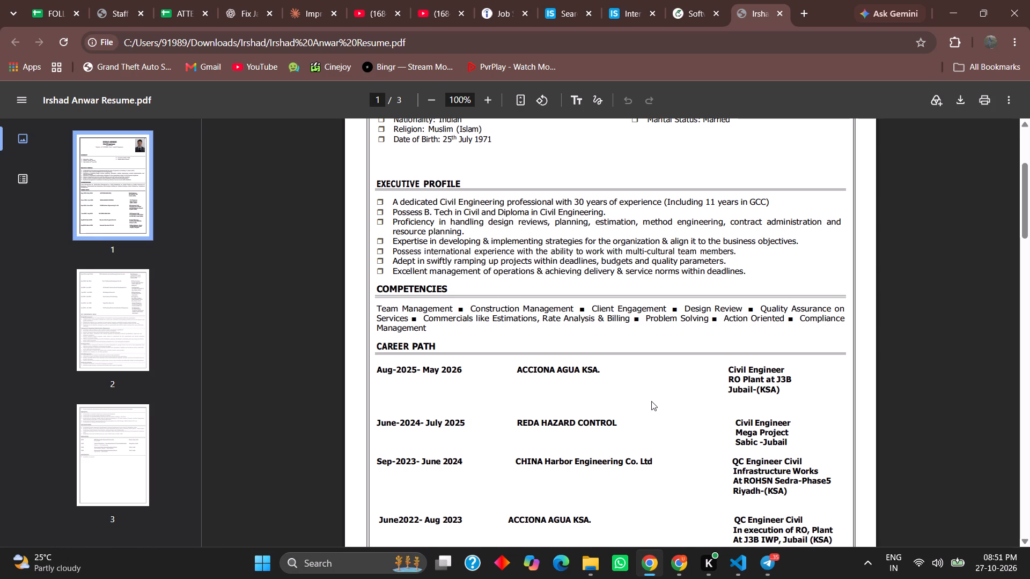
pyautogui.scroll(-5, 651, 401)
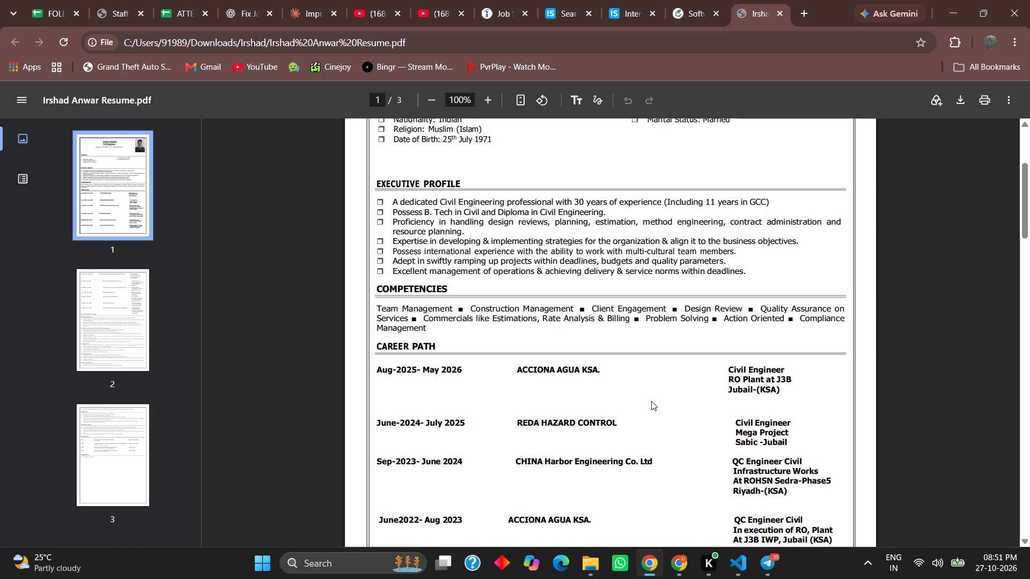
pyautogui.scroll(-5, 651, 401)
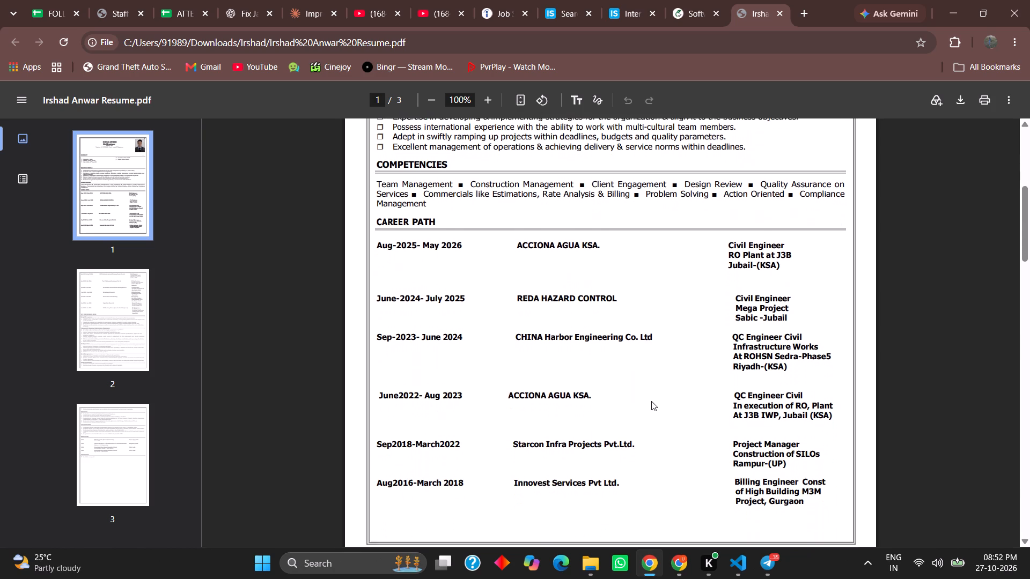
pyautogui.scroll(-3, 651, 401)
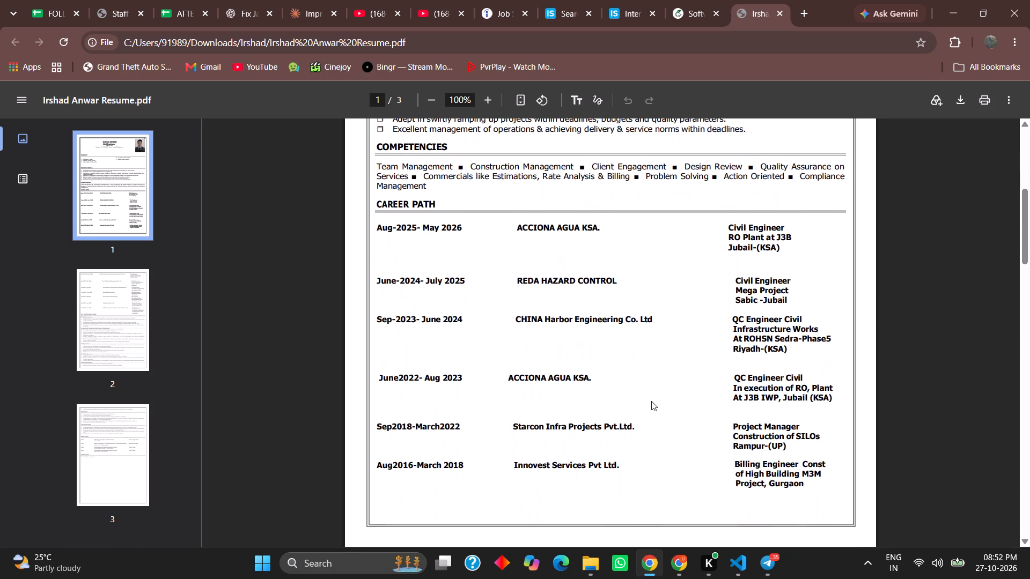
pyautogui.scroll(-2, 651, 401)
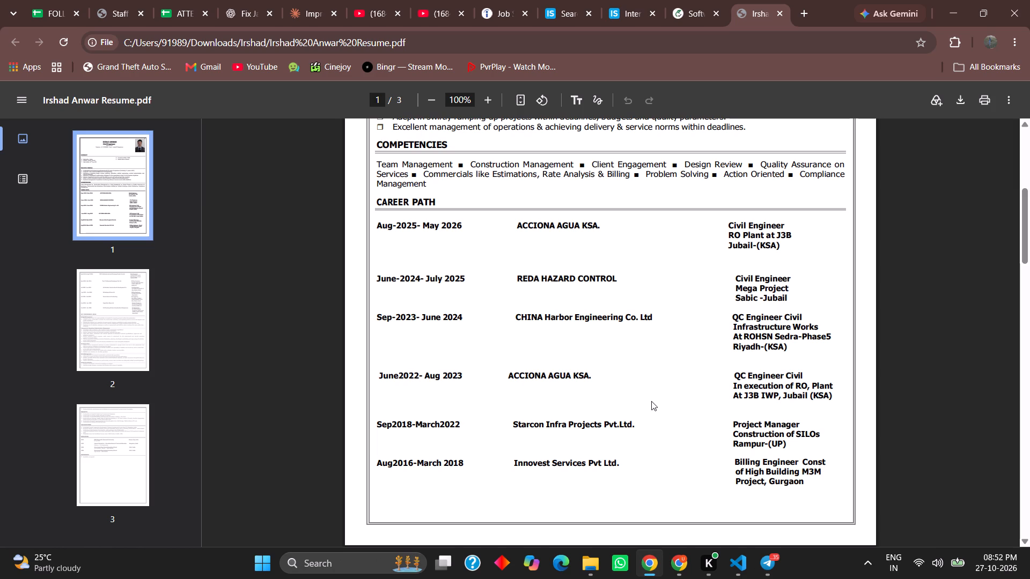
pyautogui.scroll(-1, 651, 401)
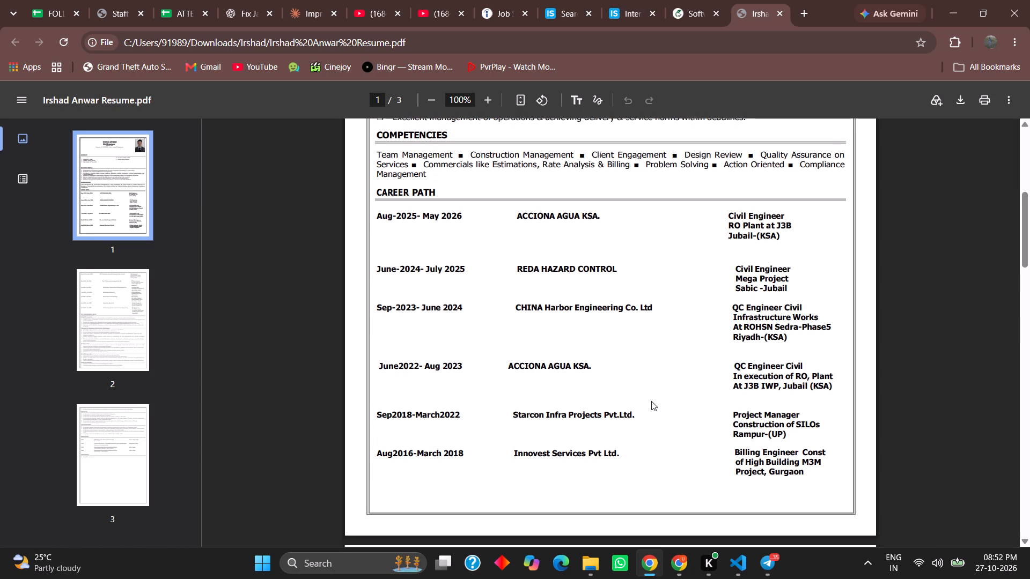
# Skim the resume's remaining pages for earlier jobs, key performance areas, certifications and education, and return to the career path on page 1.
pyautogui.scroll(-9, 651, 401)
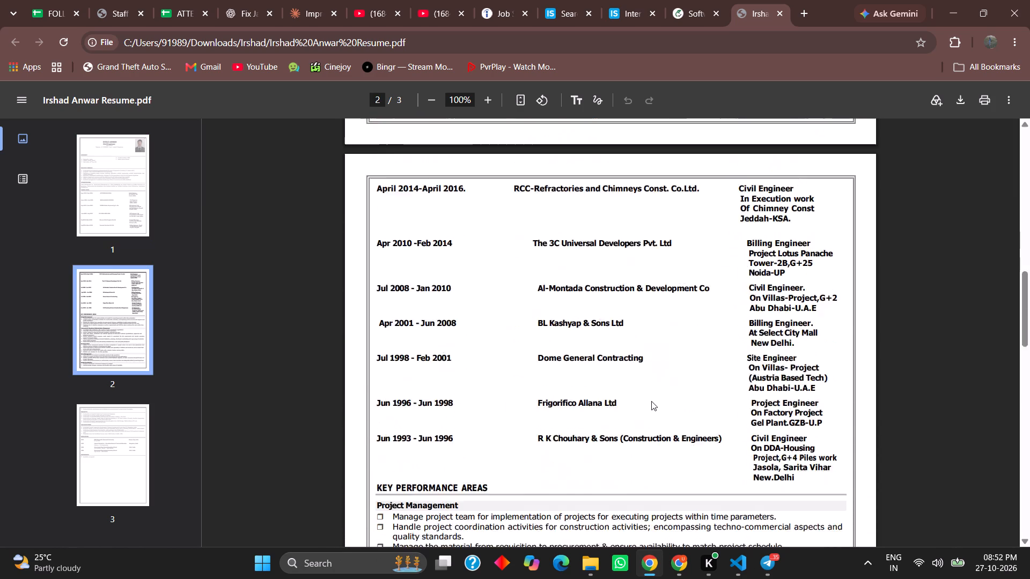
pyautogui.scroll(-6, 651, 401)
pyautogui.scroll(1, 651, 401)
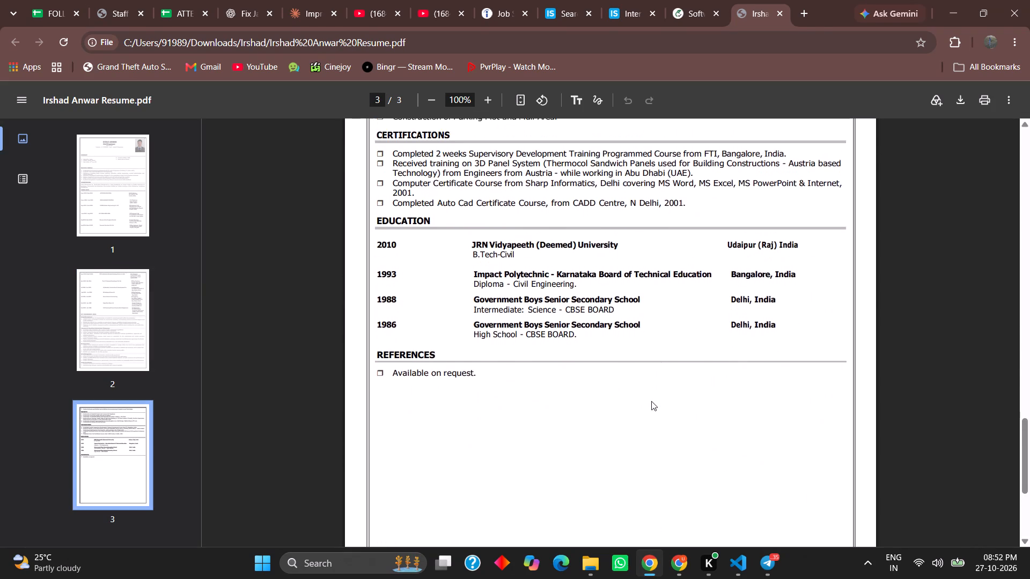
pyautogui.scroll(2, 651, 401)
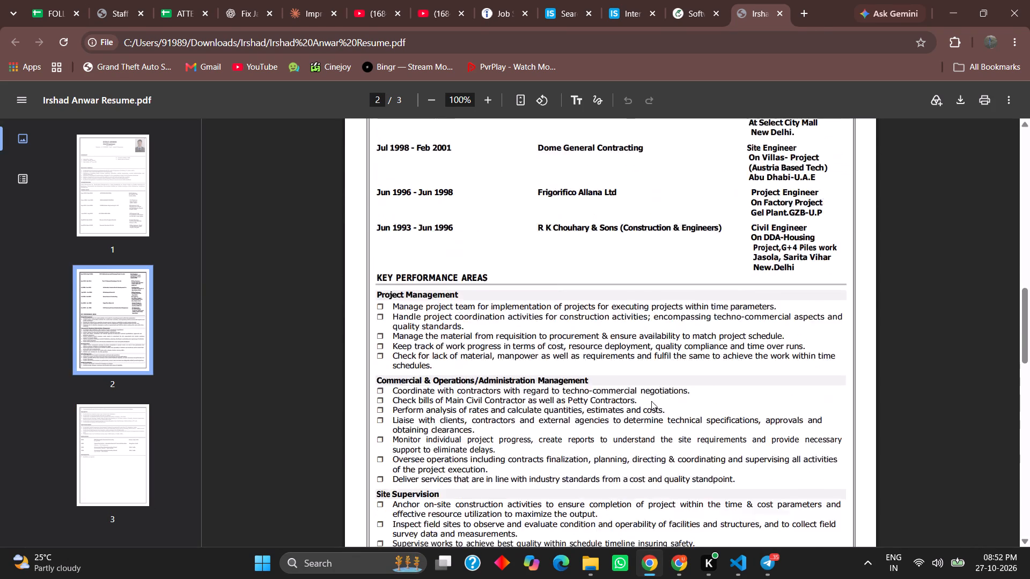
pyautogui.scroll(9, 651, 401)
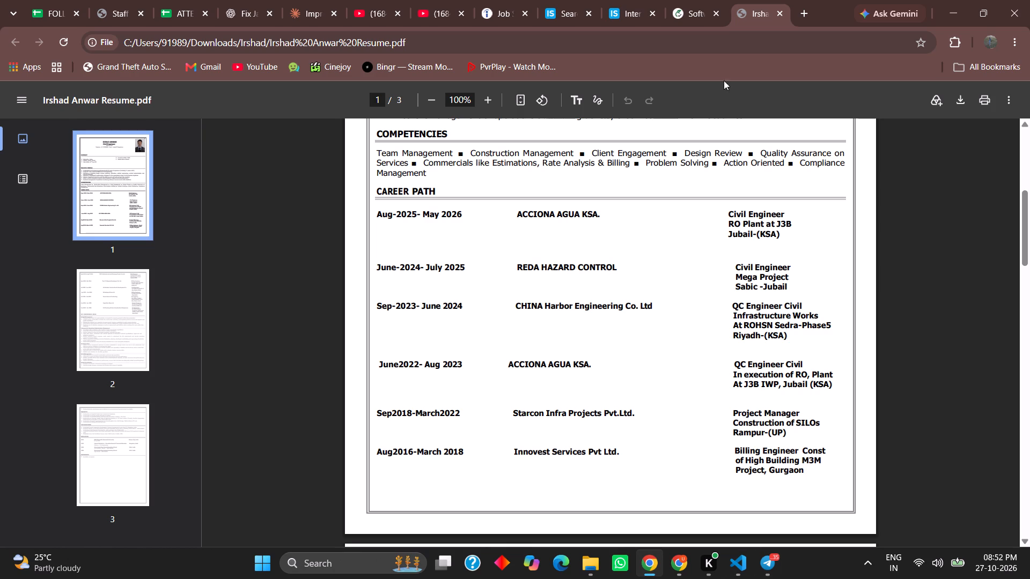
# Search Google for "pdf to word" in a new browser tab and open the iLovePDF converter result.
pyautogui.click(801, 16)
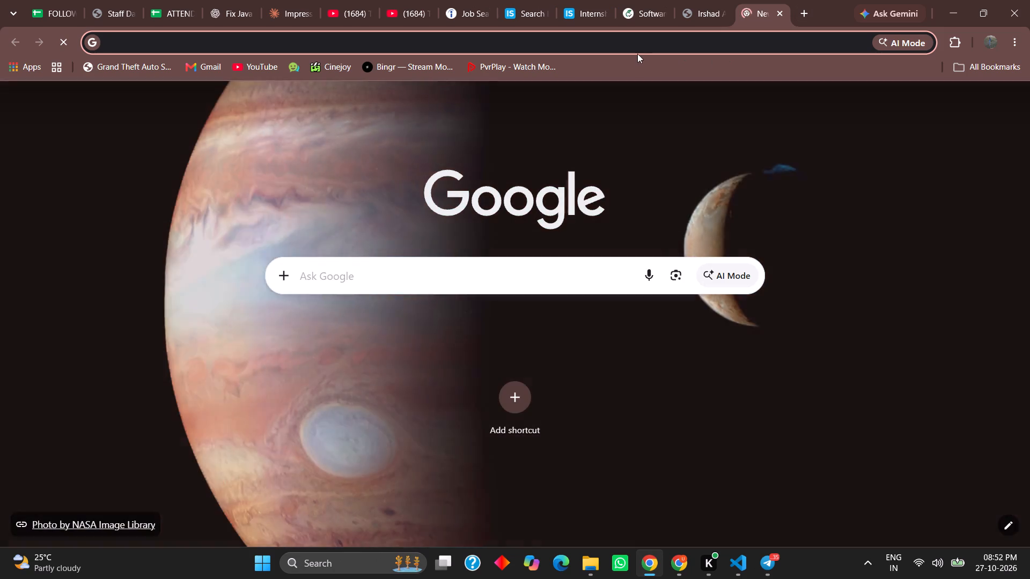
pyautogui.click(638, 37)
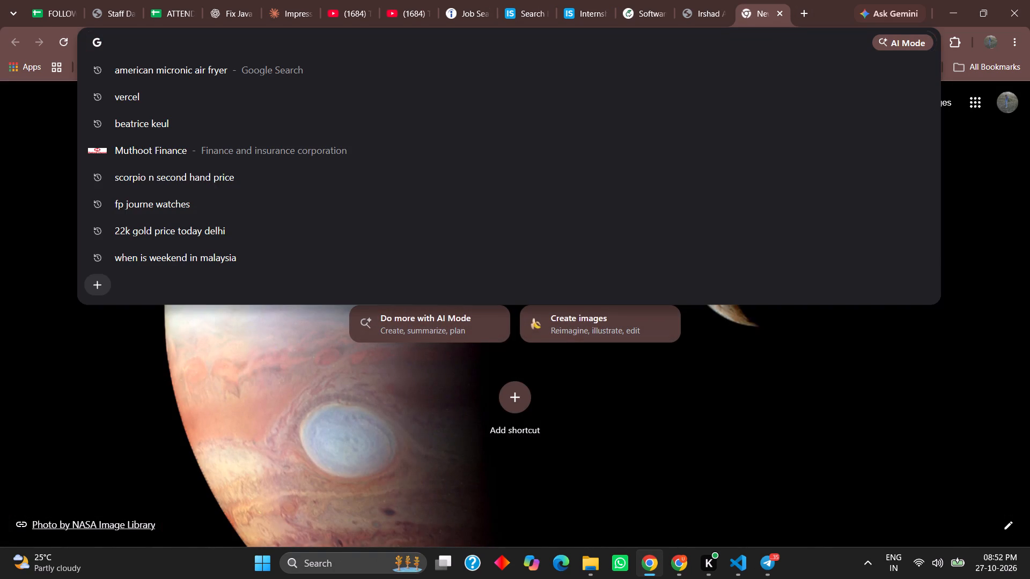
pyautogui.write('pdf g')
pyautogui.press('BackSpace')
pyautogui.write('to')
pyautogui.press('Return')
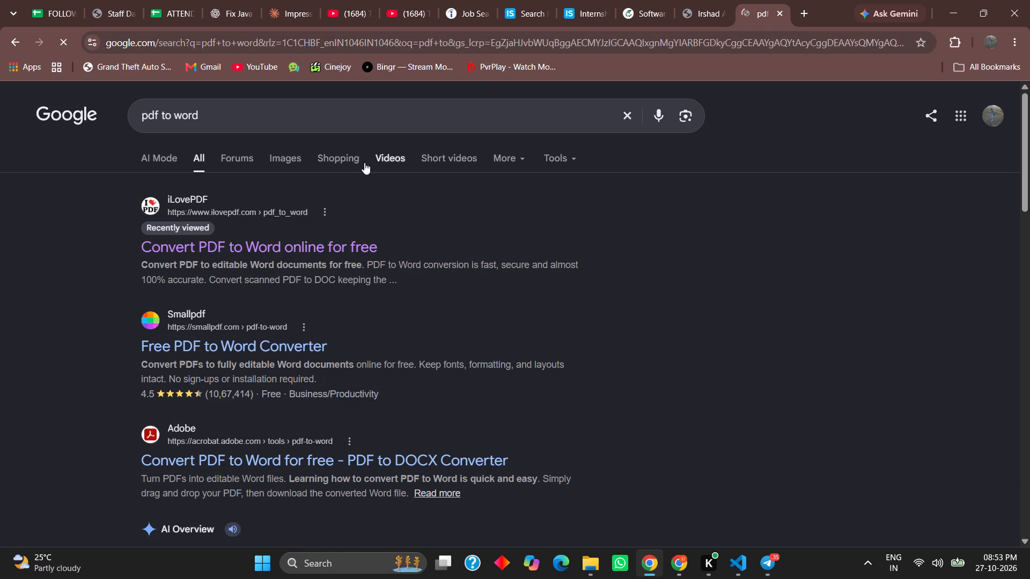
pyautogui.click(203, 252)
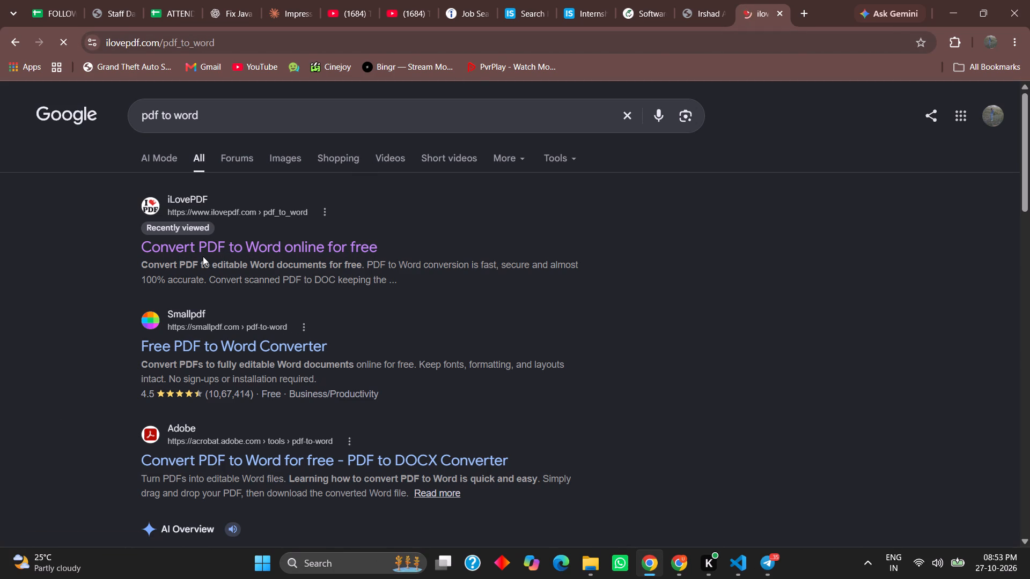
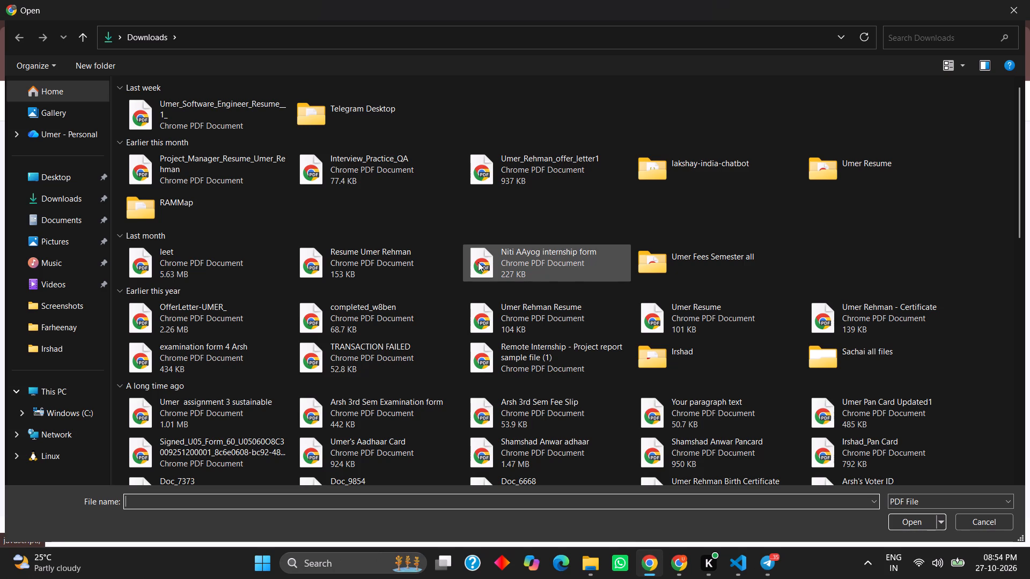
# Convert the resume PDF from the Irshad folder to Word using the No OCR option and download the result.
pyautogui.doubleClick(674, 357)
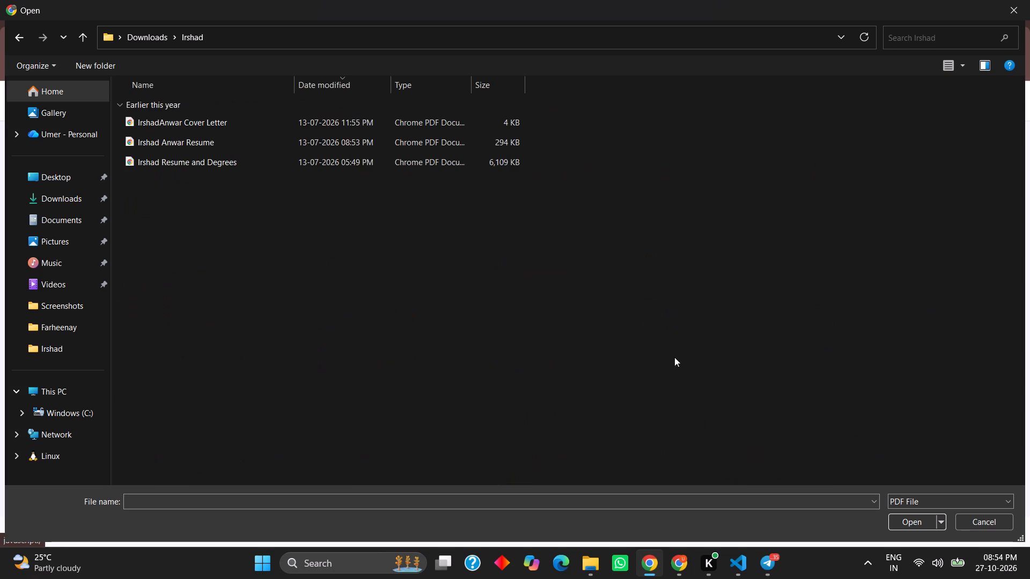
pyautogui.click(174, 146)
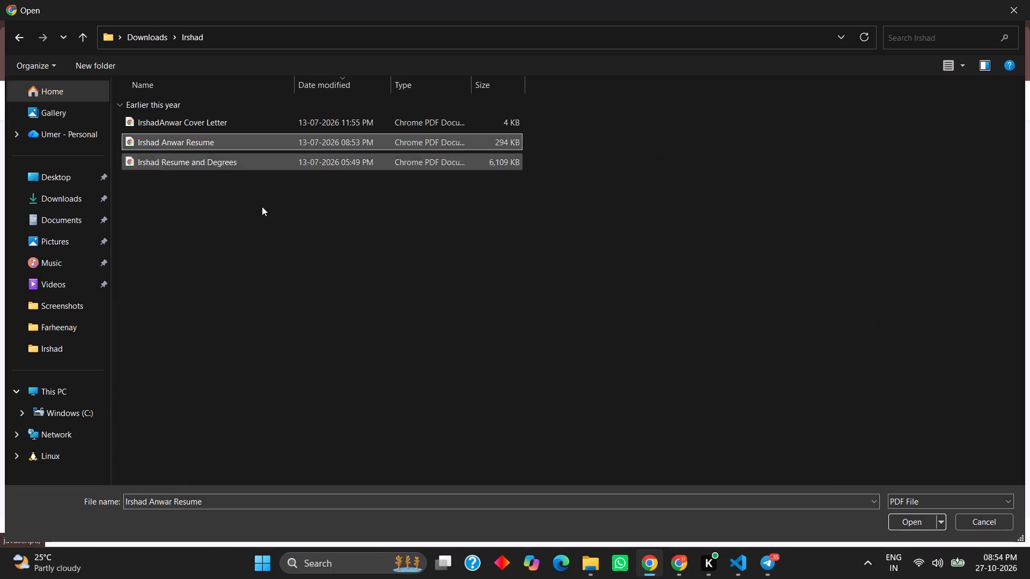
pyautogui.click(893, 523)
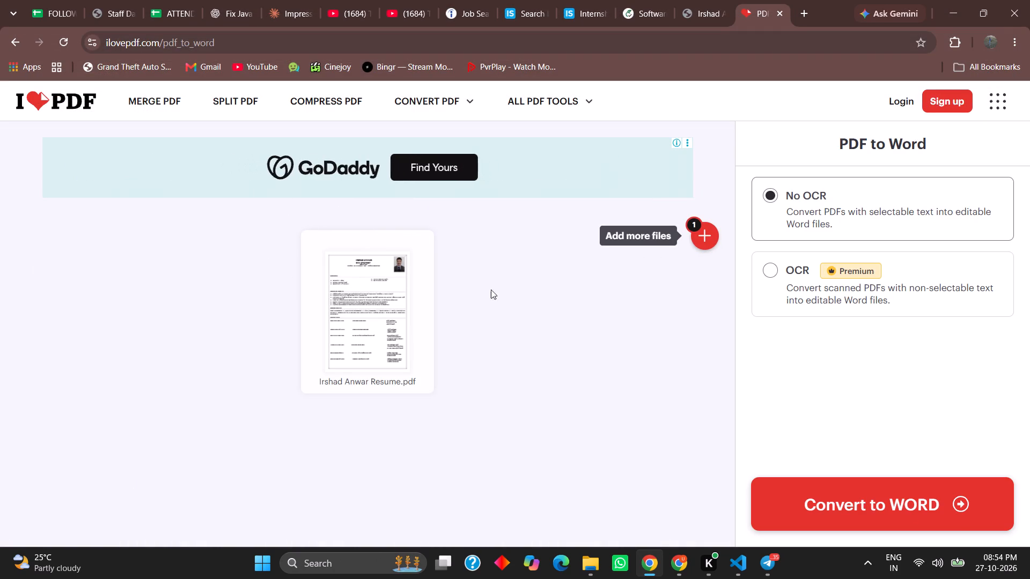
pyautogui.click(911, 496)
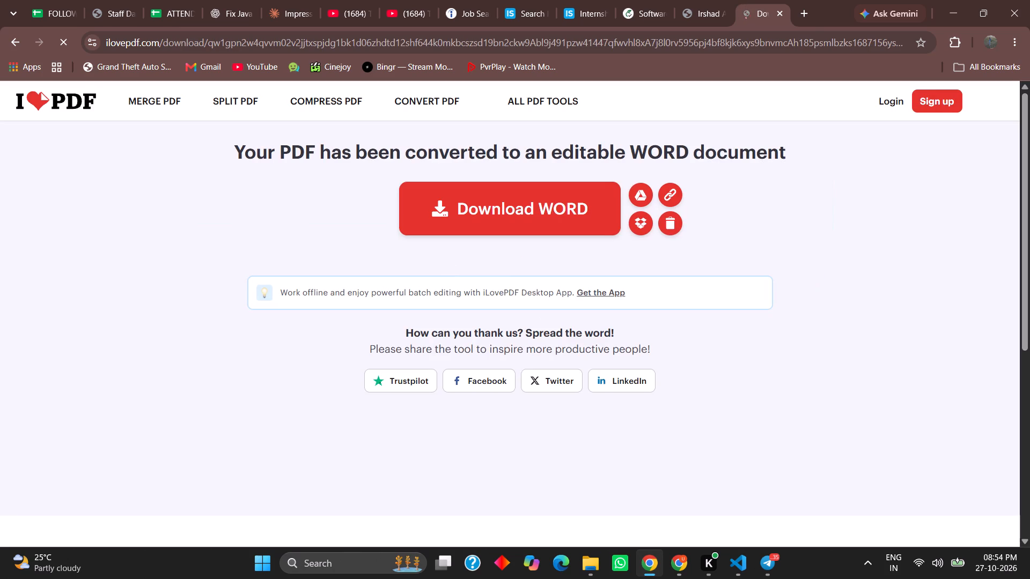
pyautogui.click(468, 222)
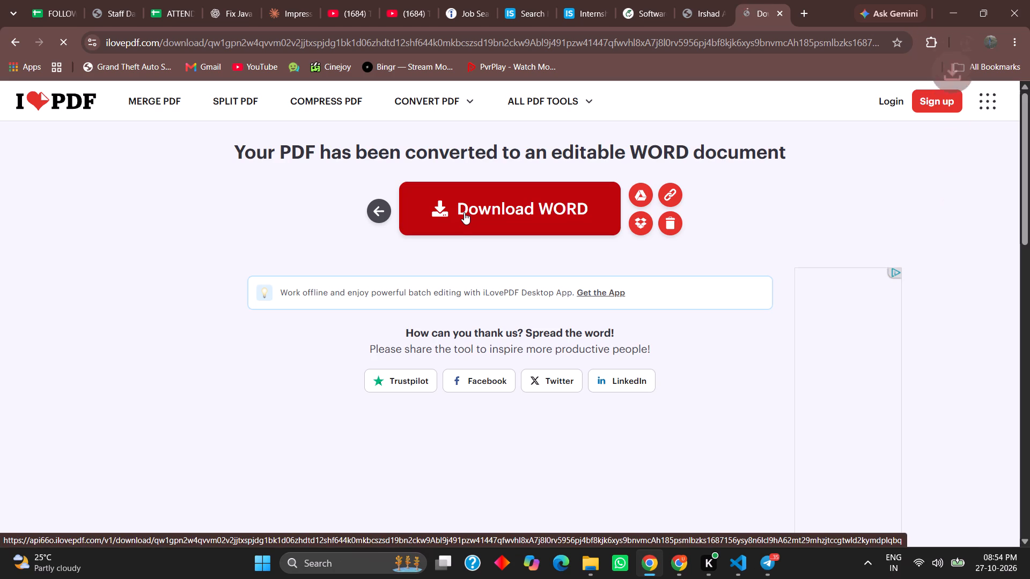
# Switch to File Explorer and open the newly downloaded Word version of the resume from the Downloads folder.
pyautogui.click(594, 565)
pyautogui.click(32, 46)
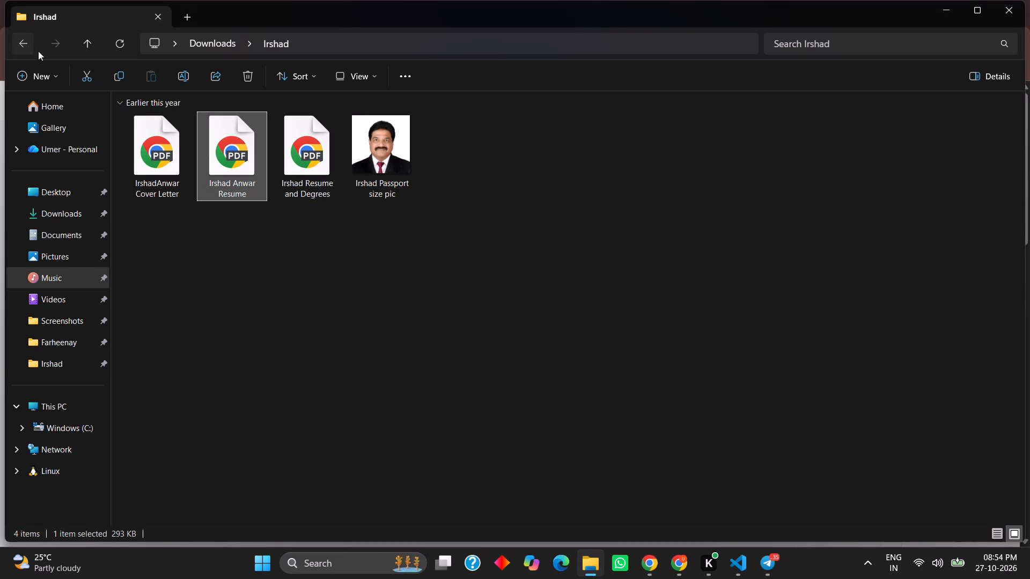
pyautogui.scroll(5, 344, 229)
pyautogui.click(967, 6)
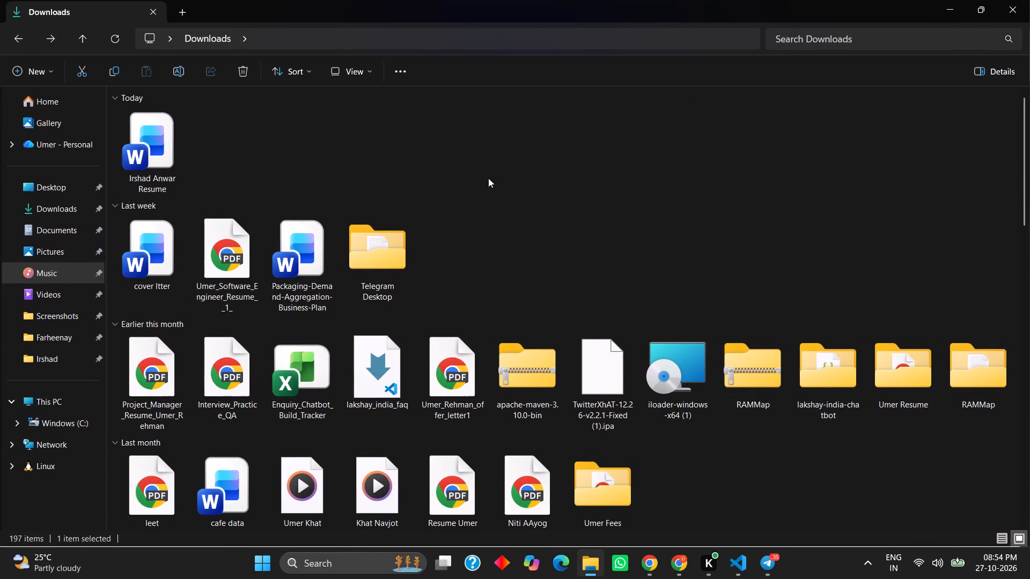
pyautogui.scroll(4, 427, 204)
pyautogui.doubleClick(174, 149)
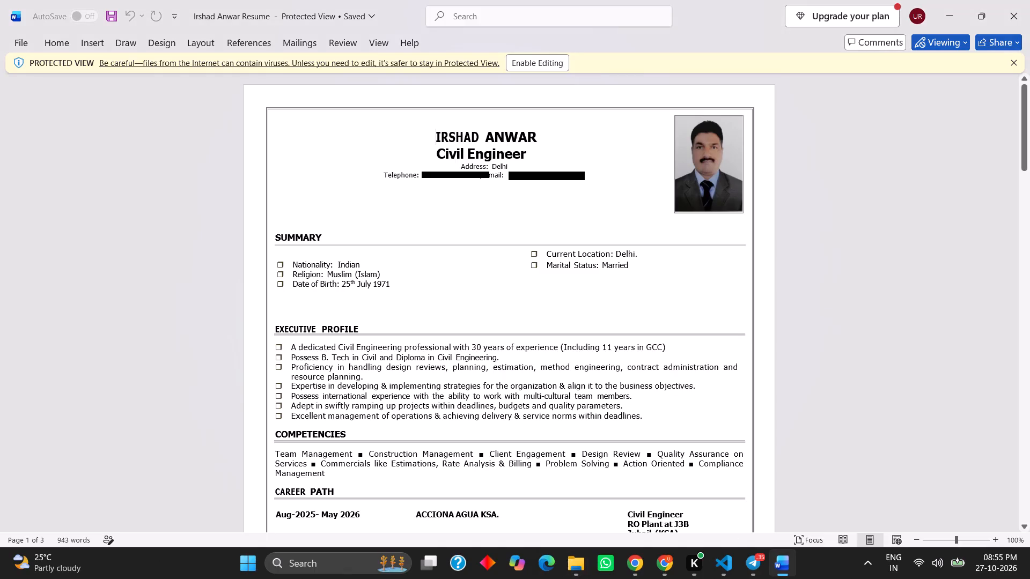
pyautogui.click(531, 60)
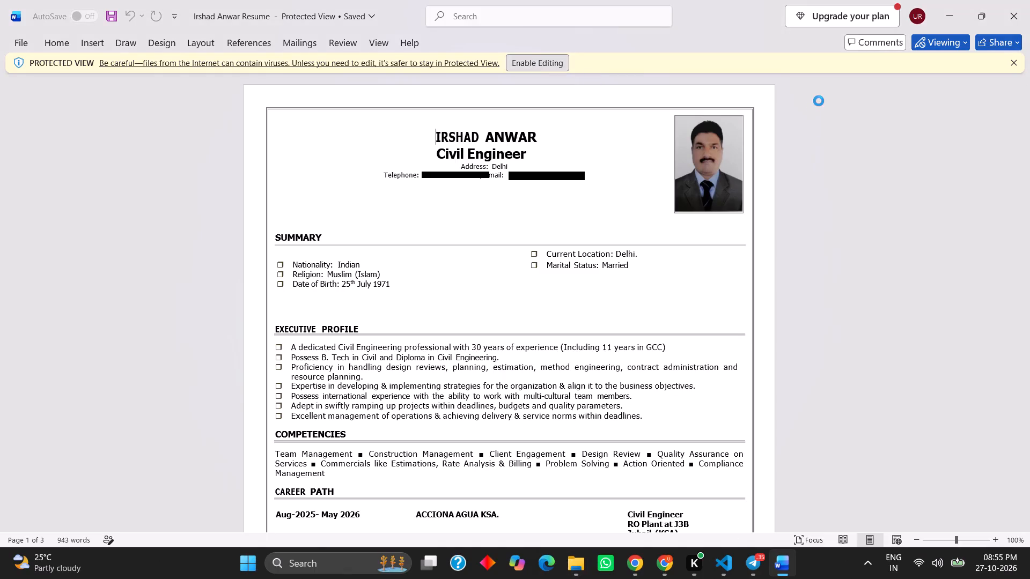
# In the career path, set the end year of the ACCIONA AGUA KSA job that began in June 2022 to 2024.
pyautogui.scroll(-3, 490, 362)
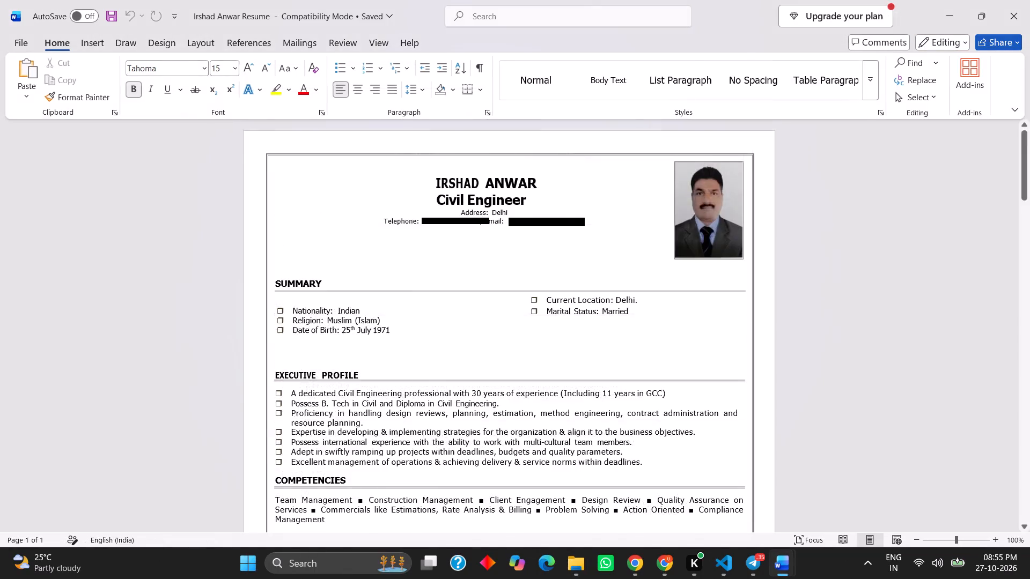
pyautogui.scroll(-7, 489, 357)
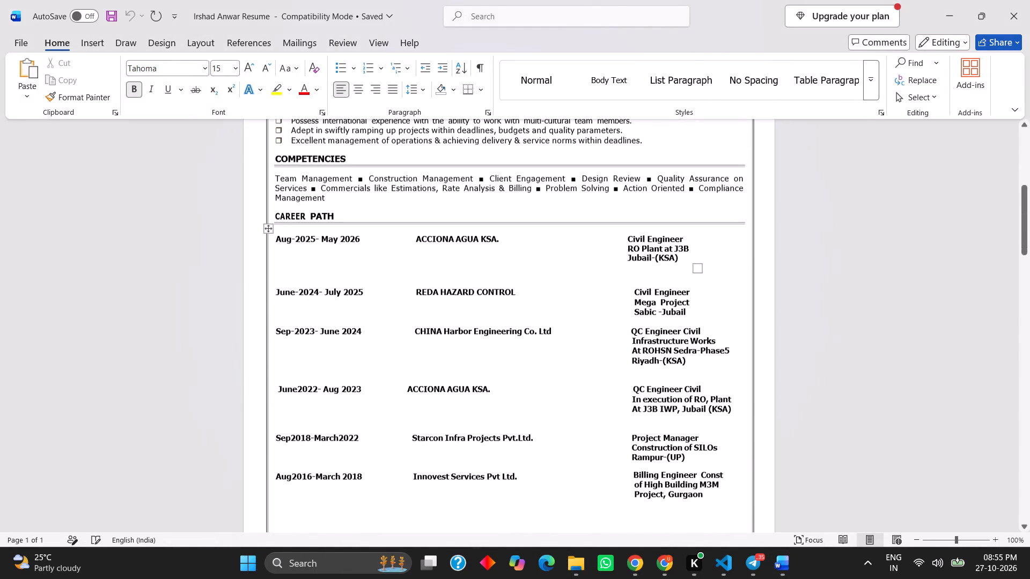
pyautogui.click(358, 389)
pyautogui.press('BackSpace')
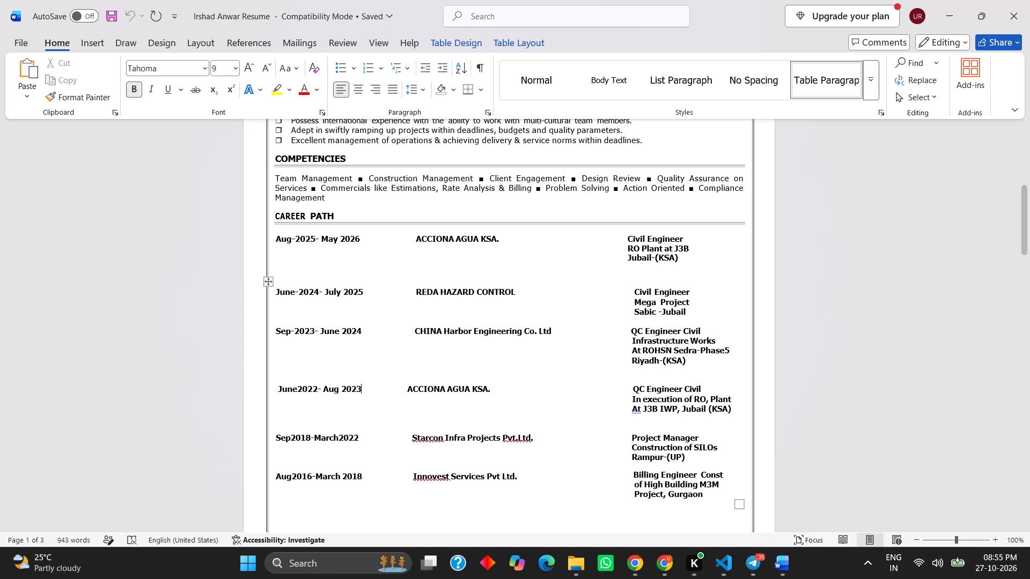
pyautogui.press('4')
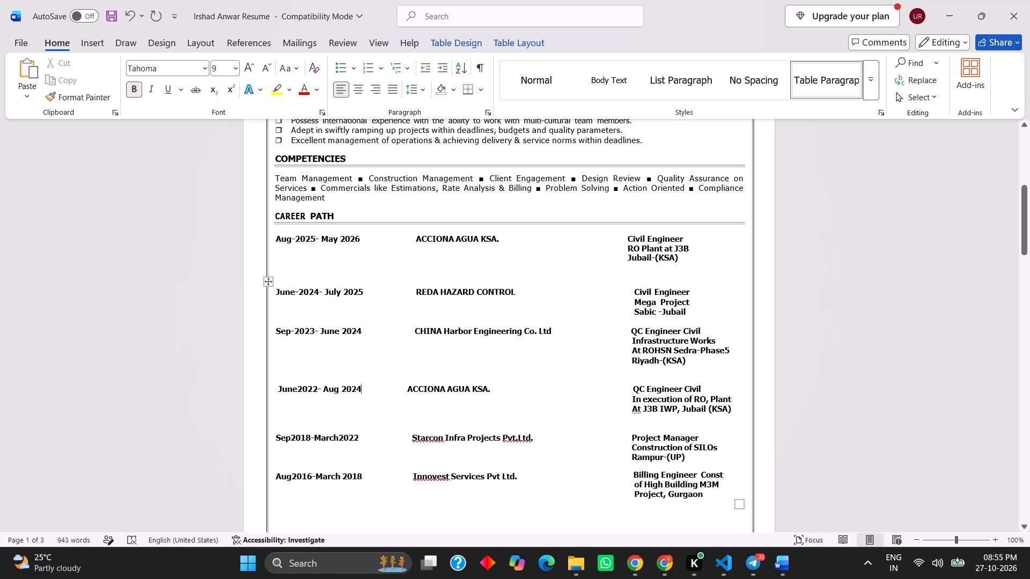
# Set the REDA HAZARD CONTROL job's end year to 2026 and its start month to Sep.
pyautogui.click(352, 352)
pyautogui.click(362, 289)
pyautogui.press('BackSpace')
pyautogui.press('6')
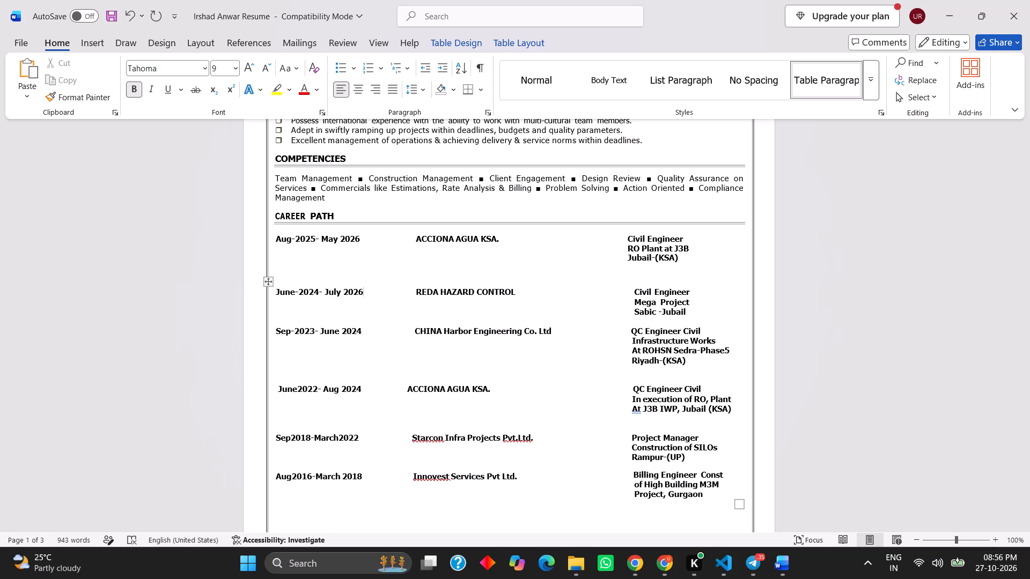
pyautogui.doubleClick(285, 292)
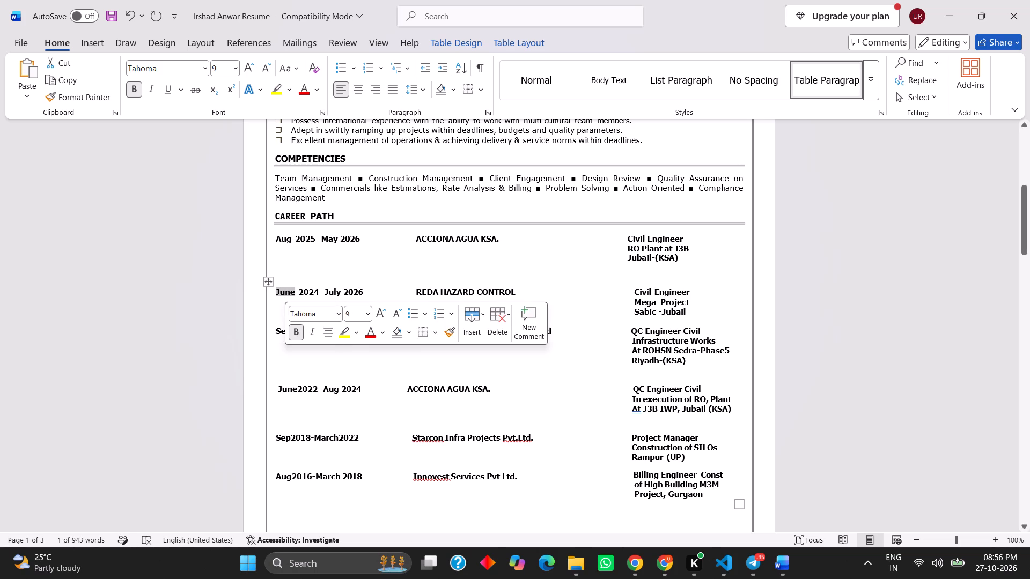
pyautogui.press('s')
pyautogui.press('e')
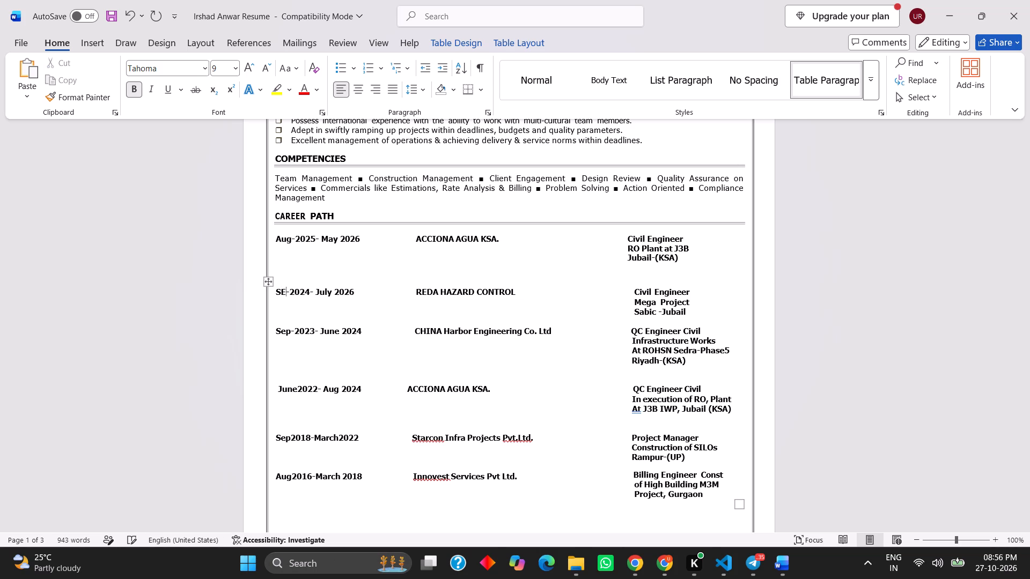
pyautogui.write('ep')
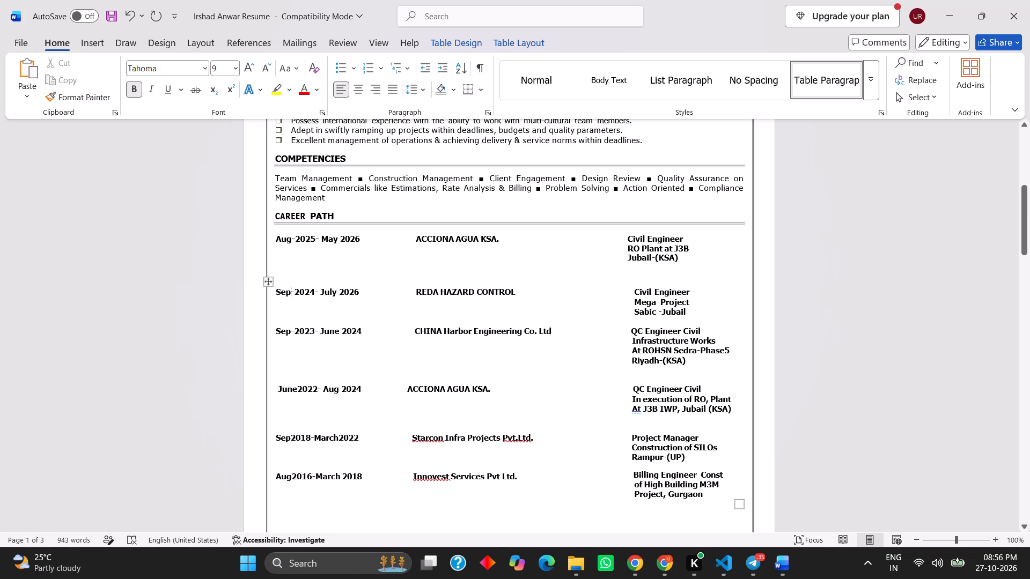
# Delete the table cells of the CHINA Harbor Engineering Co. Ltd job from the career path, shifting cells up.
pyautogui.click(686, 362)
pyautogui.moveTo(686, 362); pyautogui.dragTo(335, 337)
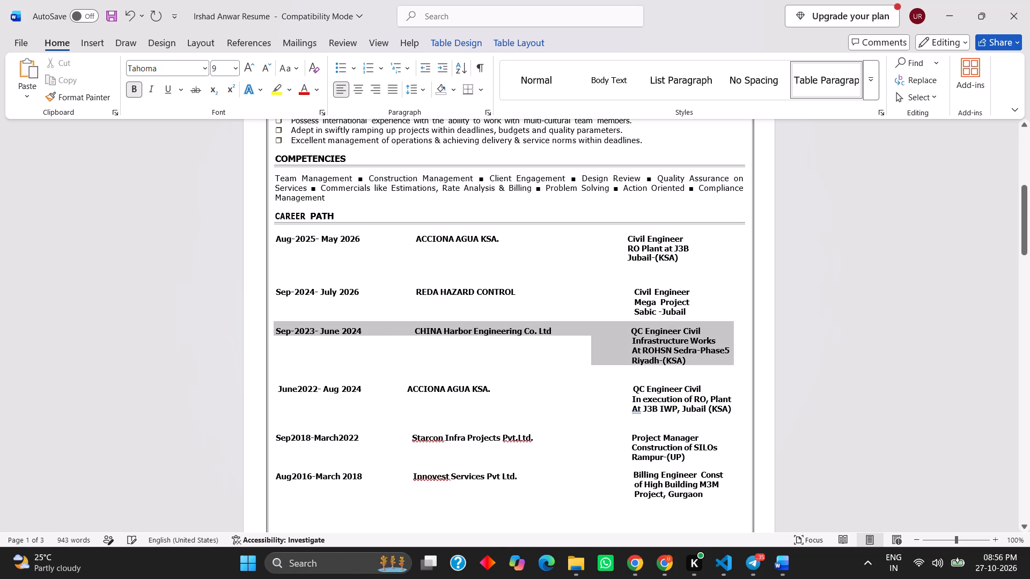
pyautogui.moveTo(335, 337); pyautogui.dragTo(323, 336)
pyautogui.press('BackSpace')
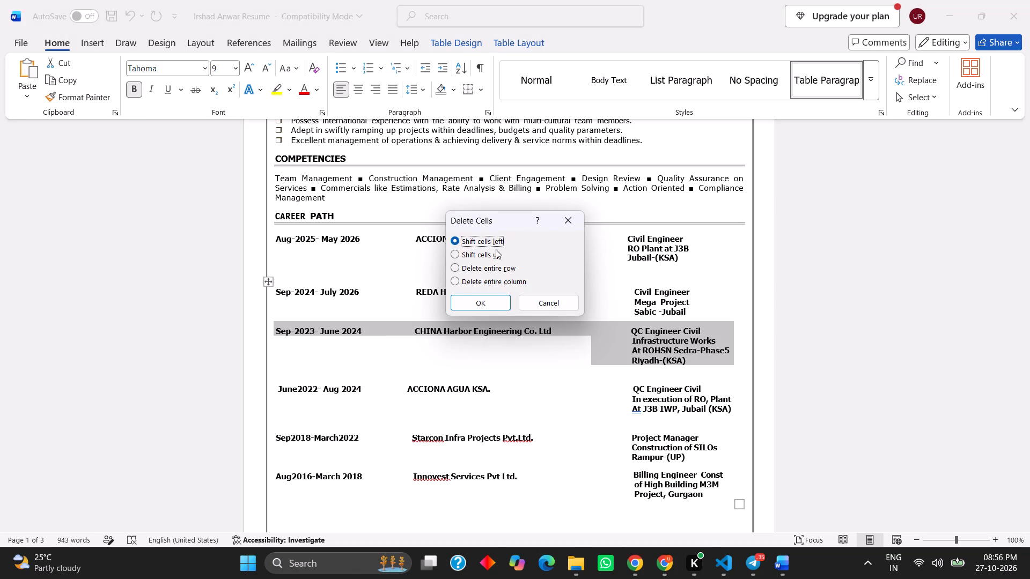
pyautogui.click(452, 253)
pyautogui.click(468, 301)
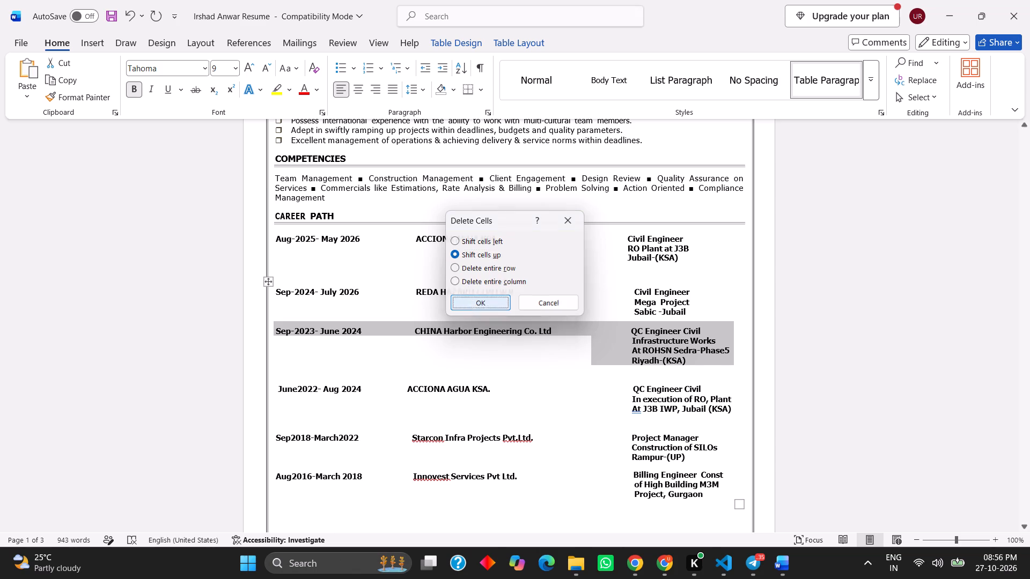
# Check the career path's dates and layout on page 1 and its continuation on page 2.
pyautogui.scroll(-11, 465, 382)
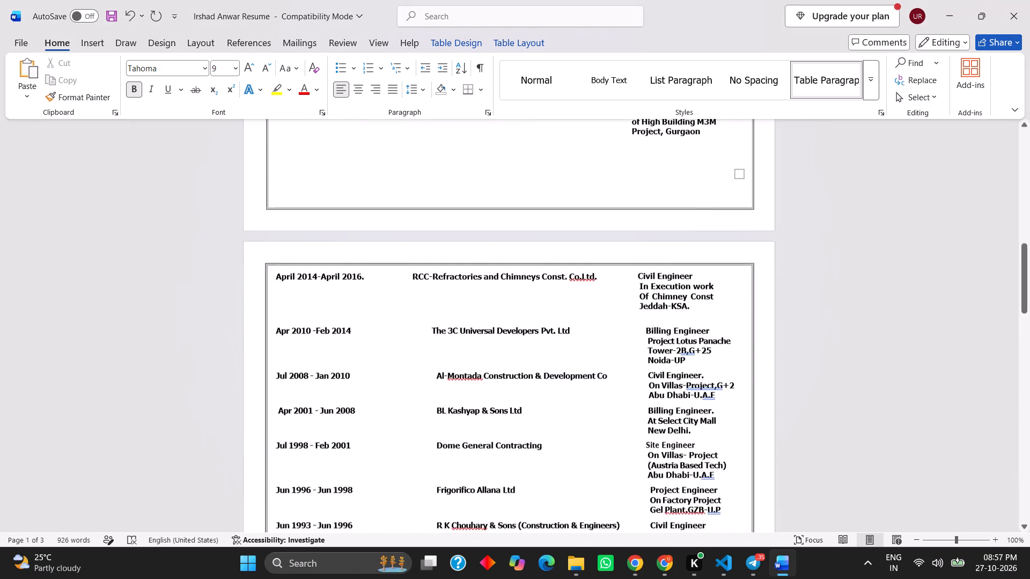
pyautogui.scroll(6, 471, 372)
pyautogui.scroll(-4, 471, 372)
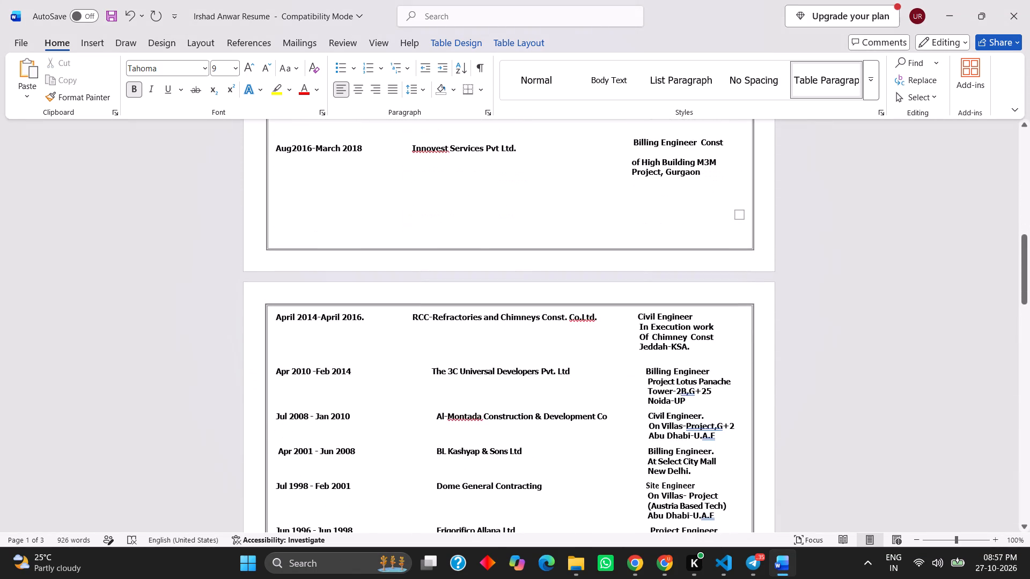
pyautogui.scroll(6, 472, 362)
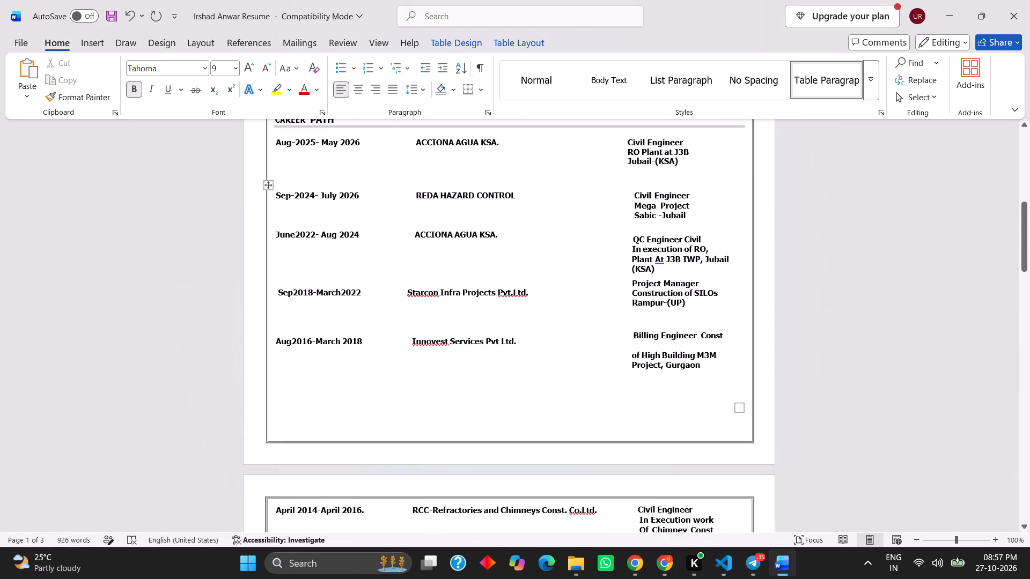
pyautogui.scroll(-3, 472, 362)
pyautogui.scroll(6, 472, 362)
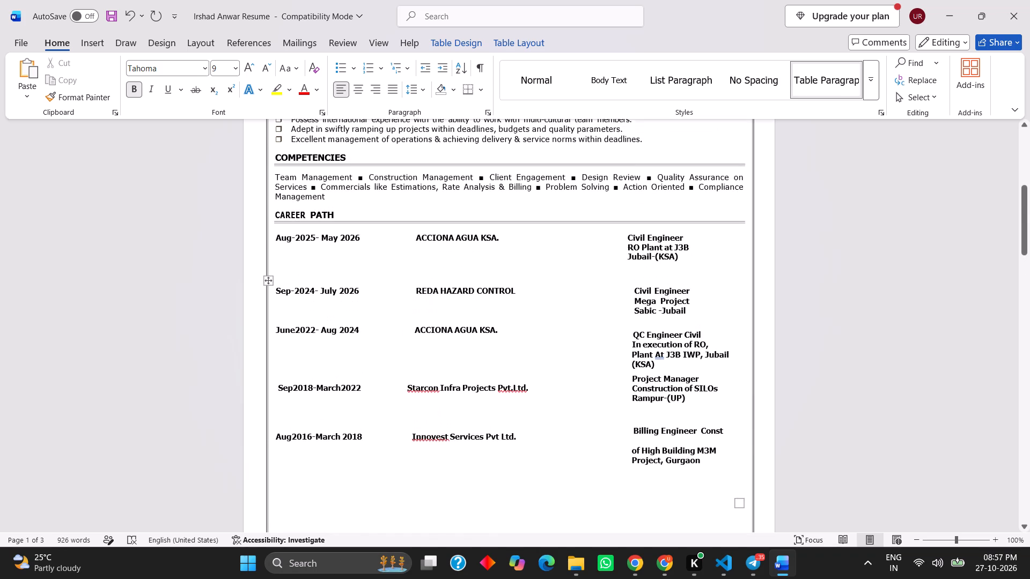
pyautogui.click(352, 316)
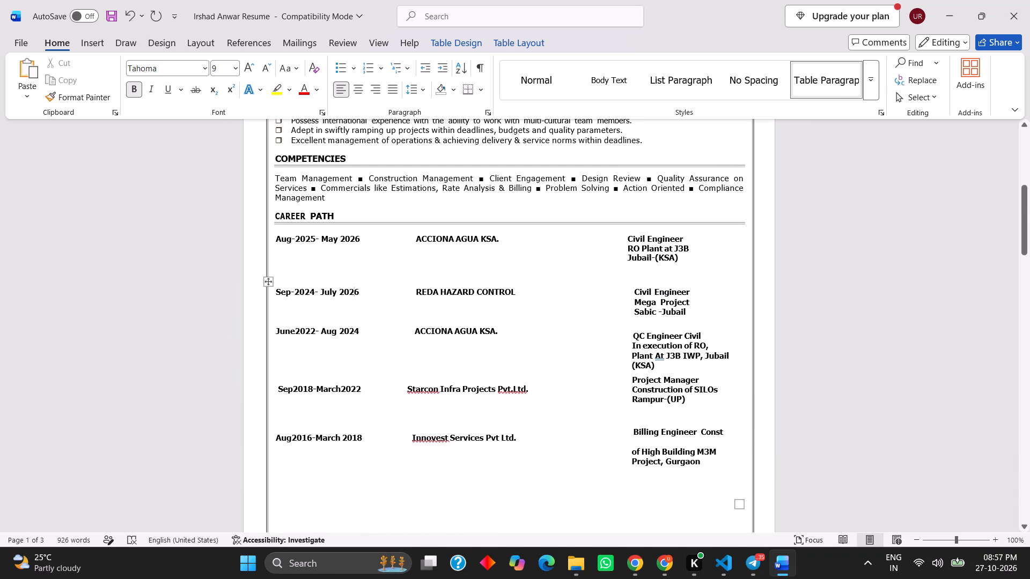
pyautogui.scroll(-2, 410, 279)
pyautogui.scroll(1, 403, 377)
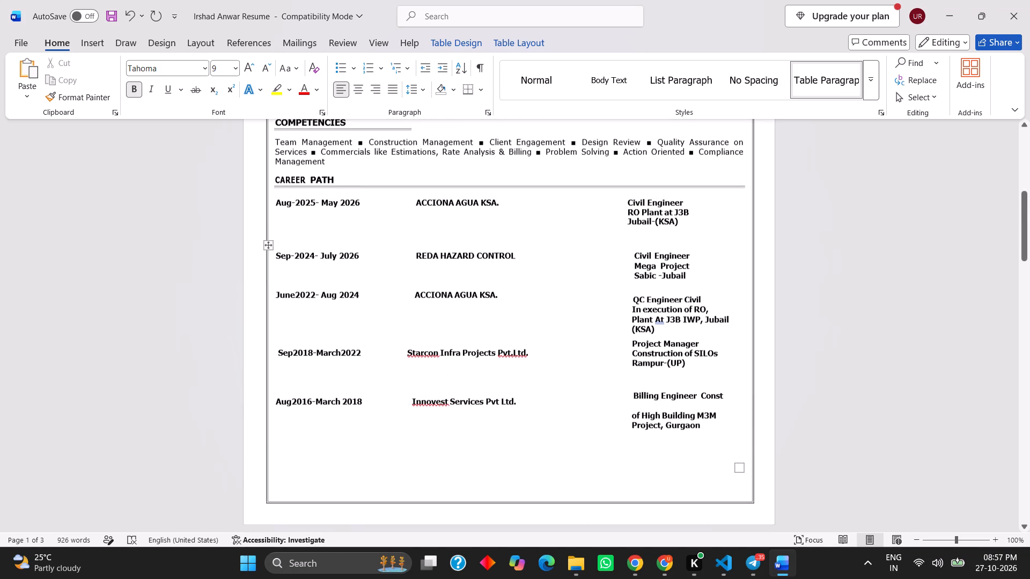
pyautogui.scroll(-2, 414, 343)
pyautogui.scroll(1, 414, 343)
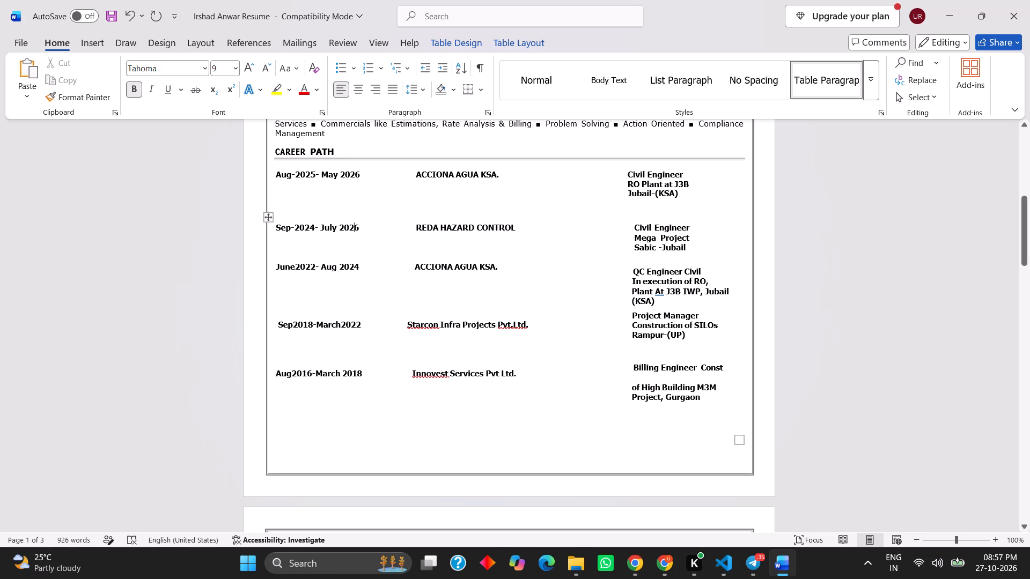
# Delete the Aug-2025 to May 2026 ACCIONA AGUA KSA entry from the career path, along with the blank lines left above REDA HAZARD CONTROL.
pyautogui.moveTo(682, 192); pyautogui.dragTo(594, 195)
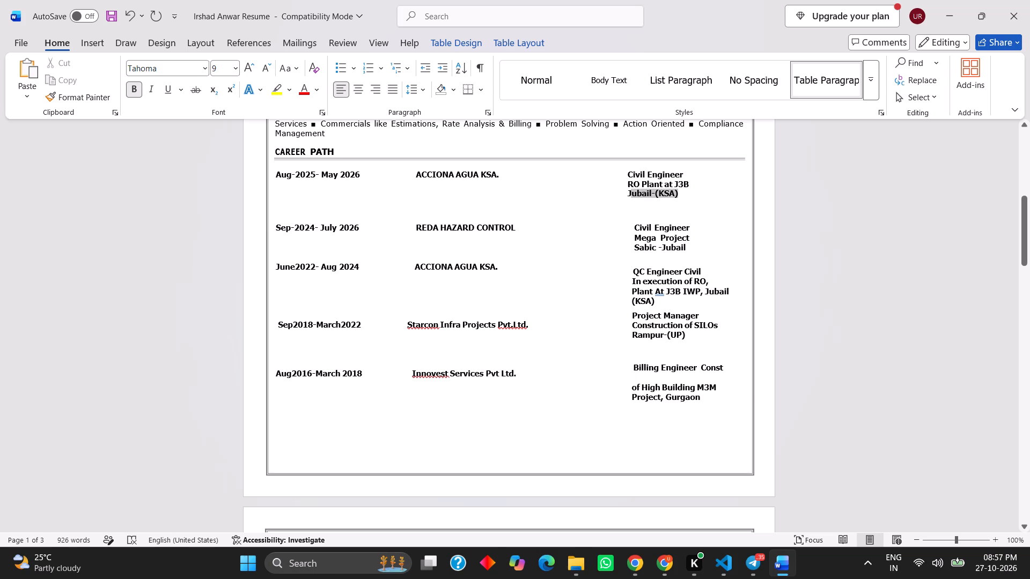
pyautogui.moveTo(594, 195); pyautogui.dragTo(286, 175)
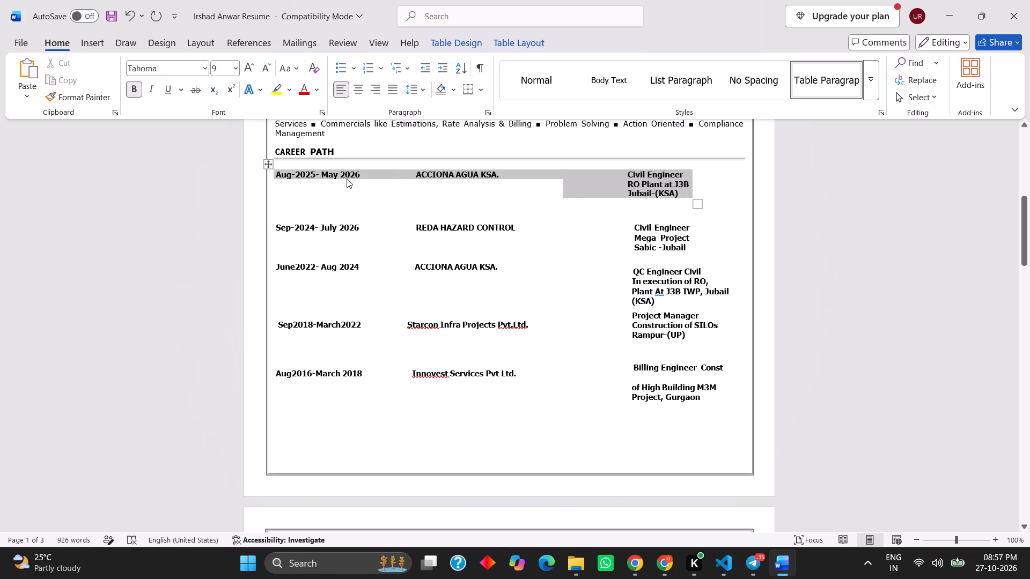
pyautogui.press('BackSpace')
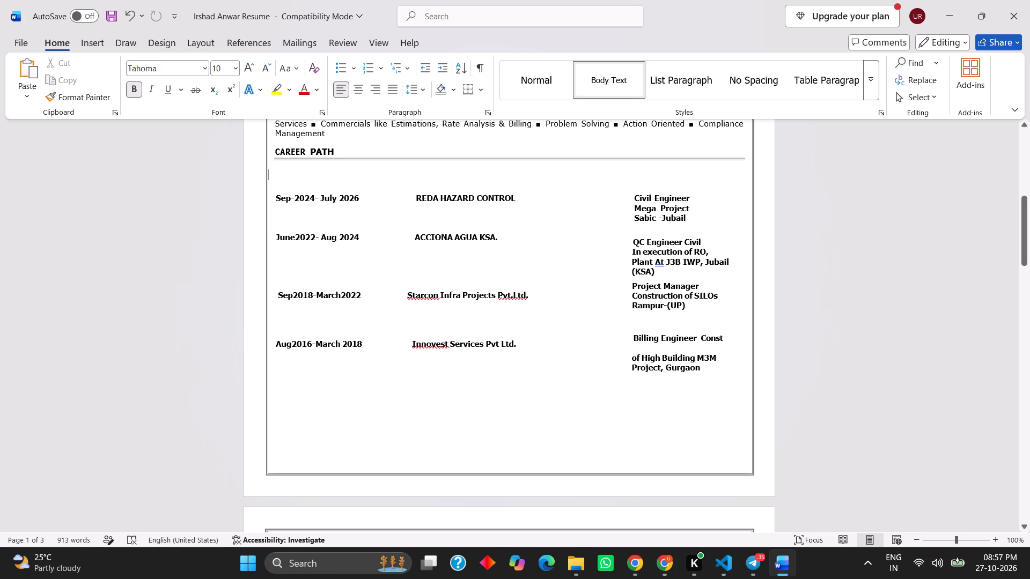
pyautogui.press('BackSpace')
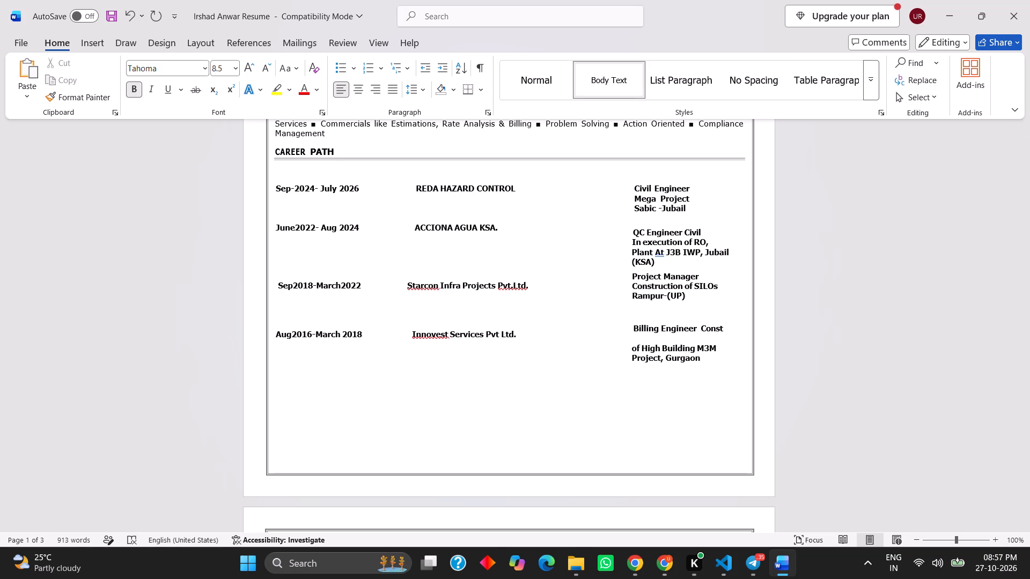
pyautogui.press('BackSpace')
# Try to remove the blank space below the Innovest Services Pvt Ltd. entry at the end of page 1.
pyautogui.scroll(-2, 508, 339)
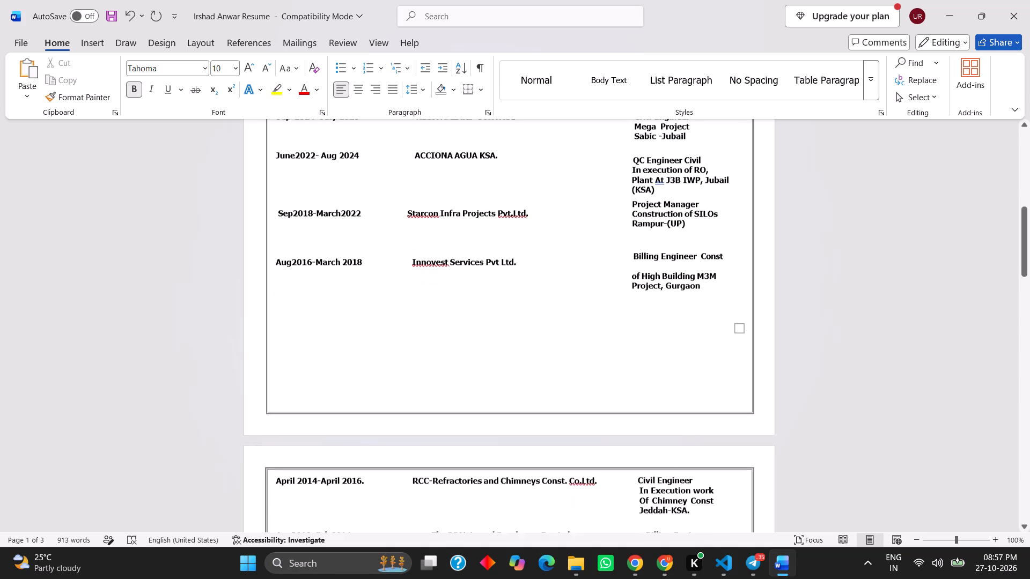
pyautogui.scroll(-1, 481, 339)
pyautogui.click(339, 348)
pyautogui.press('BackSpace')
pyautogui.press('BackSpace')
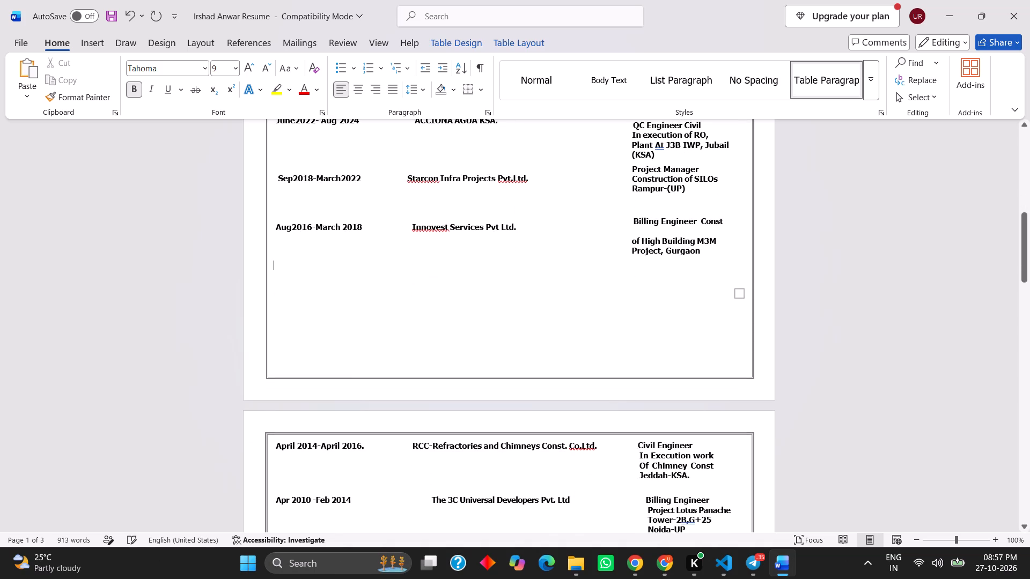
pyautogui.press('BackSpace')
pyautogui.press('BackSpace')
# Look through the career path continuation and the Key Performance Areas on page 2, up to the Projects section on page 3.
pyautogui.scroll(-8, 528, 423)
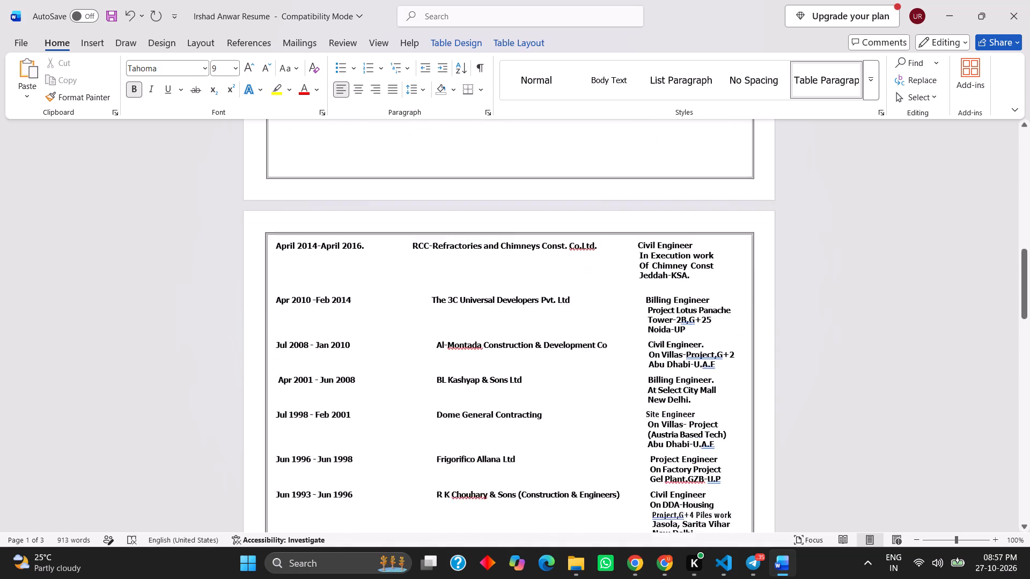
pyautogui.scroll(-20, 612, 388)
pyautogui.scroll(4, 593, 376)
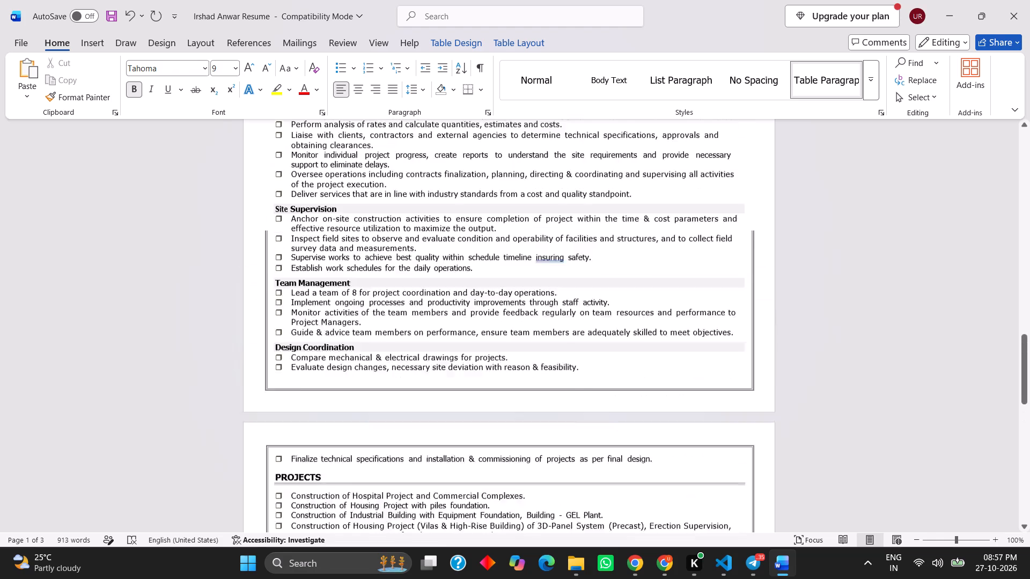
pyautogui.scroll(13, 593, 375)
pyautogui.scroll(6, 417, 311)
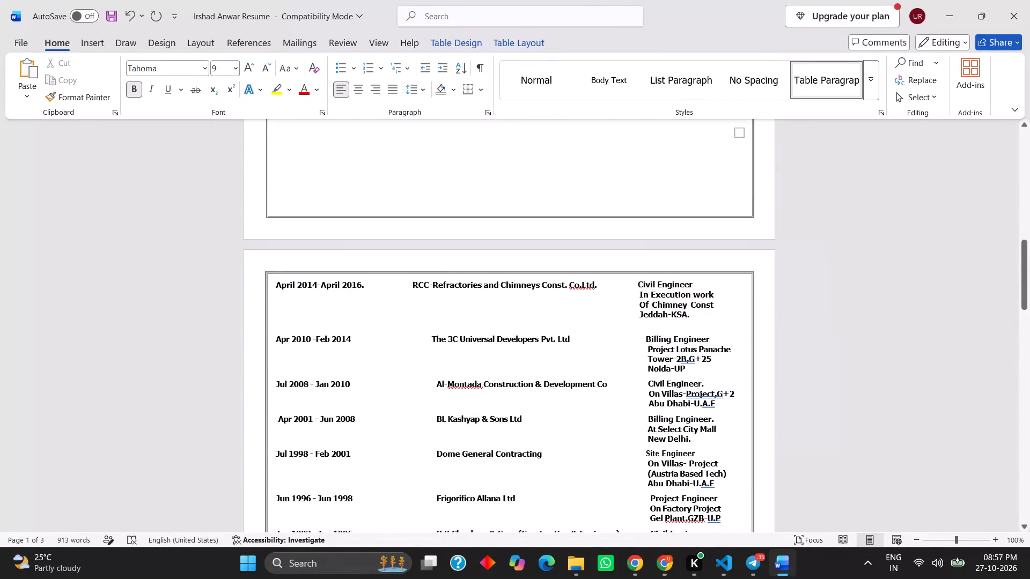
pyautogui.scroll(4, 345, 311)
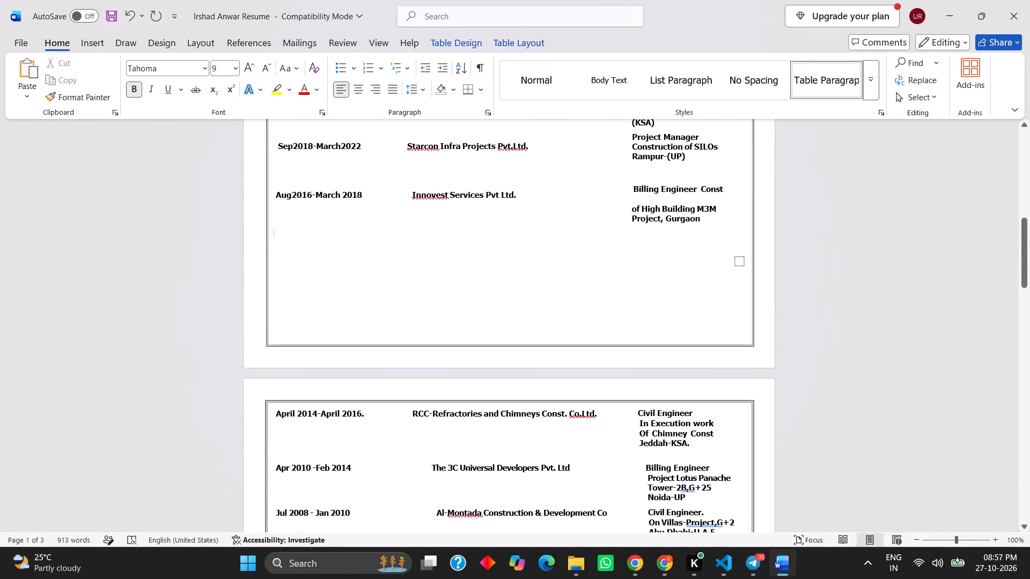
# Try to pull the April 2014-April 2016 entry up to page 1 by deleting backwards from the start of its date.
pyautogui.click(560, 302)
pyautogui.moveTo(420, 324); pyautogui.dragTo(394, 325)
pyautogui.click(320, 316)
pyautogui.click(291, 315)
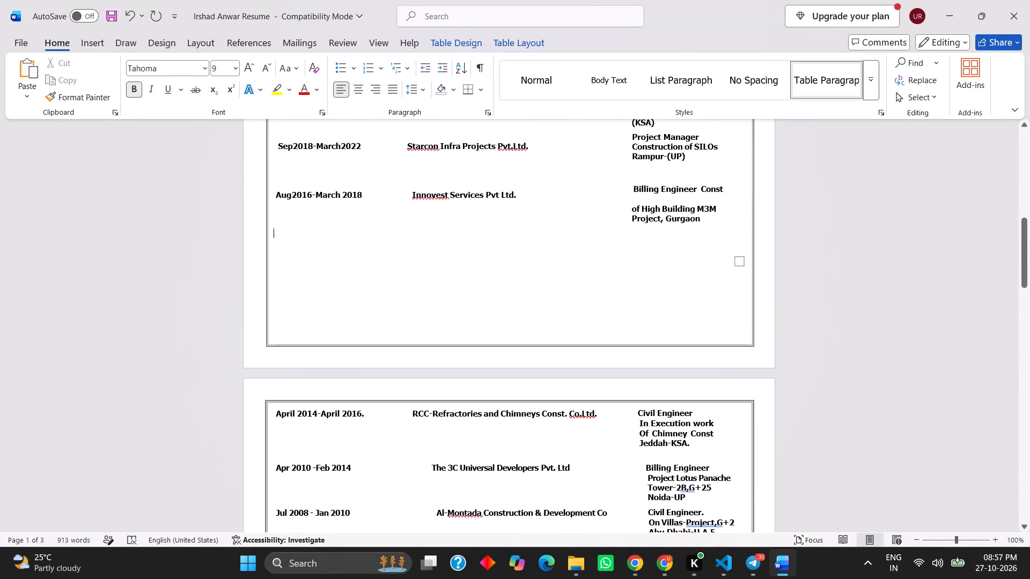
pyautogui.click(285, 320)
pyautogui.click(296, 312)
pyautogui.click(280, 329)
pyautogui.scroll(-2, 291, 361)
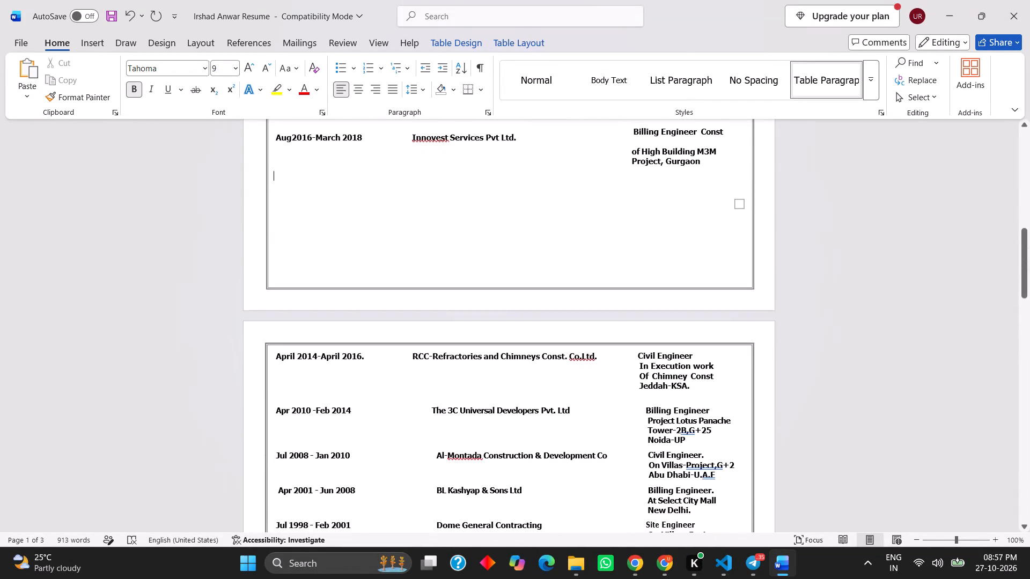
pyautogui.click(276, 347)
pyautogui.press('BackSpace')
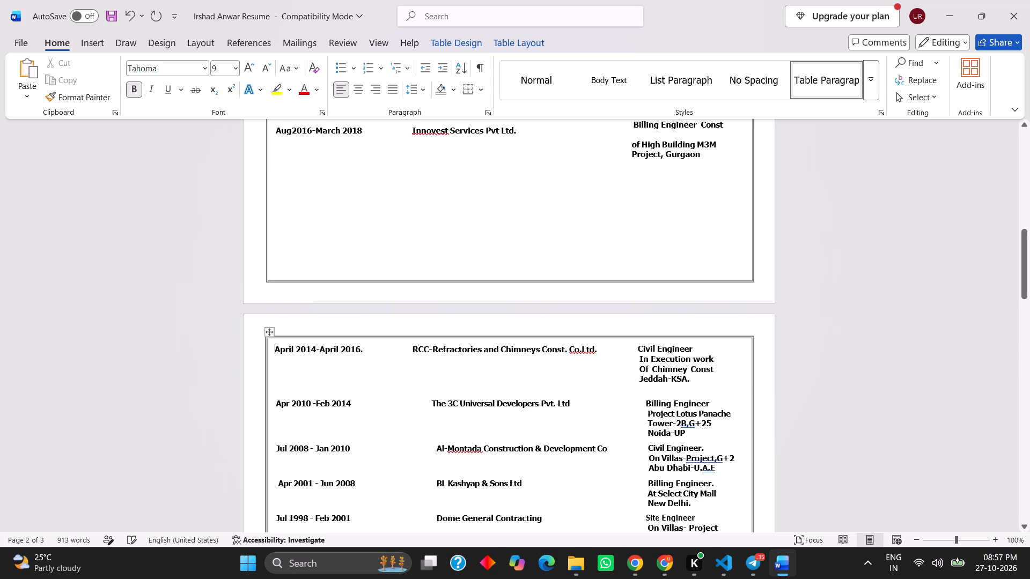
pyautogui.press('BackSpace')
pyautogui.press('BackSpace')
pyautogui.press('BackSpace')
pyautogui.press('BackSpace')
pyautogui.press('BackSpace')
pyautogui.press('Up')
# Insert a blank line after "Project, Gurgaon" in the Innovest Services entry's role description.
pyautogui.click(712, 153)
pyautogui.press('Return')
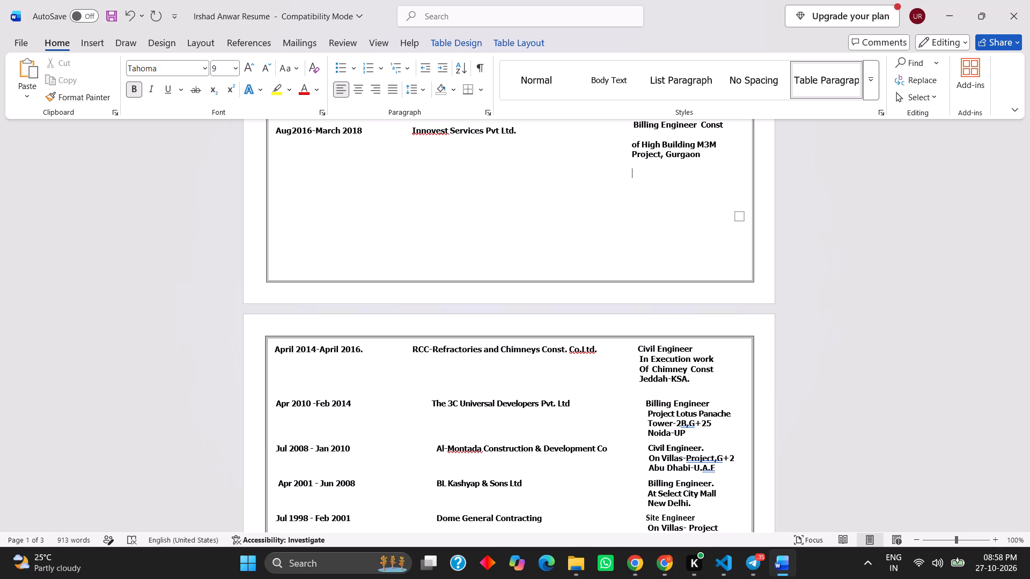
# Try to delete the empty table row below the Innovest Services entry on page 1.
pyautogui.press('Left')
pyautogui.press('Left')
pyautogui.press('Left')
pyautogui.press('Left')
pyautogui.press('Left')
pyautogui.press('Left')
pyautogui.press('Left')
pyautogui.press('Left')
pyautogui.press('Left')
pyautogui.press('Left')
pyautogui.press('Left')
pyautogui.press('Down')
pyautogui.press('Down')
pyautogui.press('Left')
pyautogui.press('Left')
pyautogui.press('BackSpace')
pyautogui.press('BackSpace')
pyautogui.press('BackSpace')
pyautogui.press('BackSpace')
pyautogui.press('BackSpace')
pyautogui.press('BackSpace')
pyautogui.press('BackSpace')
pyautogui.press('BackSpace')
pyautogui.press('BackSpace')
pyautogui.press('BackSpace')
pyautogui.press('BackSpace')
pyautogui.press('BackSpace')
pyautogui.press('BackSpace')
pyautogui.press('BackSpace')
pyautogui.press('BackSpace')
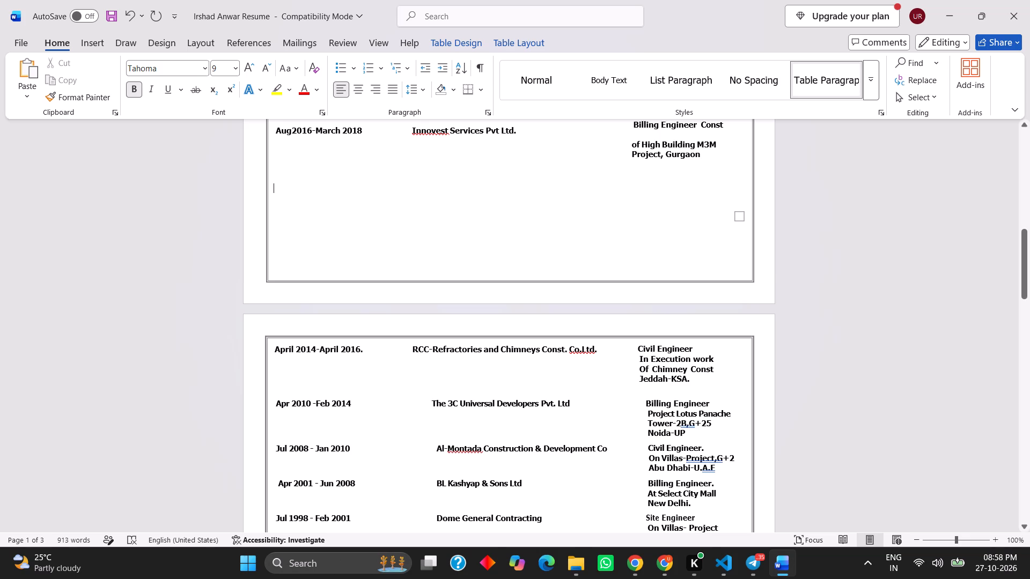
# Resize the career path table on page 1 to make it shorter and slightly narrower, tightening its row spacing.
pyautogui.click(742, 213)
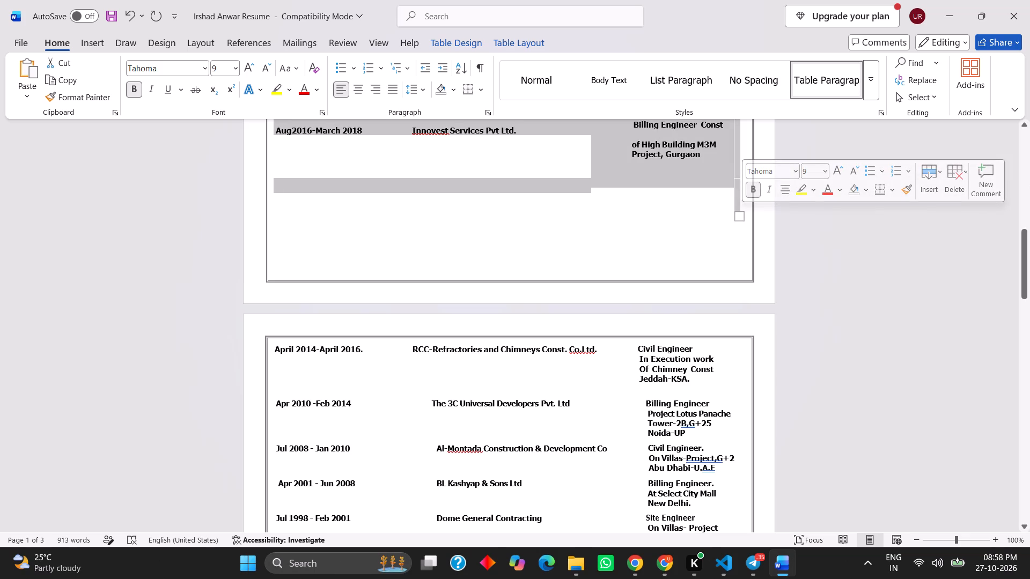
pyautogui.moveTo(736, 214); pyautogui.dragTo(740, 265)
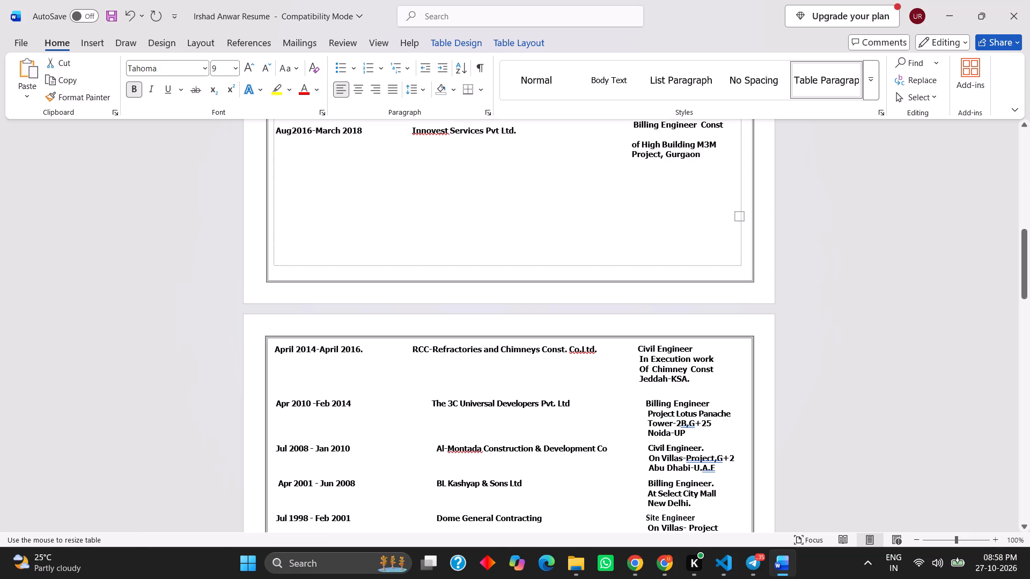
pyautogui.moveTo(740, 265); pyautogui.dragTo(731, 163)
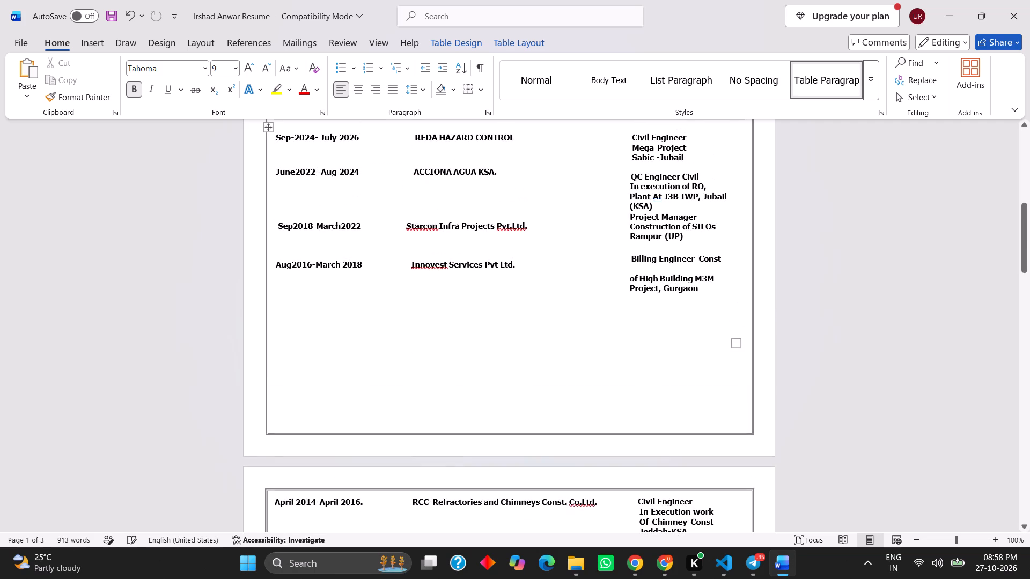
# Check the resized career path table's layout on page 1 and the remaining entries on page 2.
pyautogui.scroll(-3, 682, 299)
pyautogui.scroll(6, 675, 291)
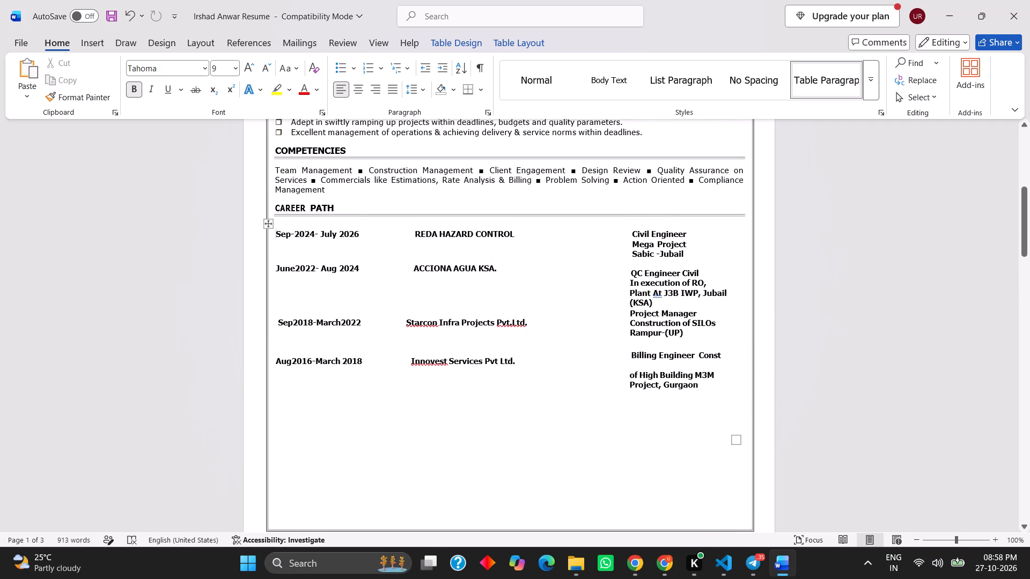
pyautogui.scroll(-10, 369, 340)
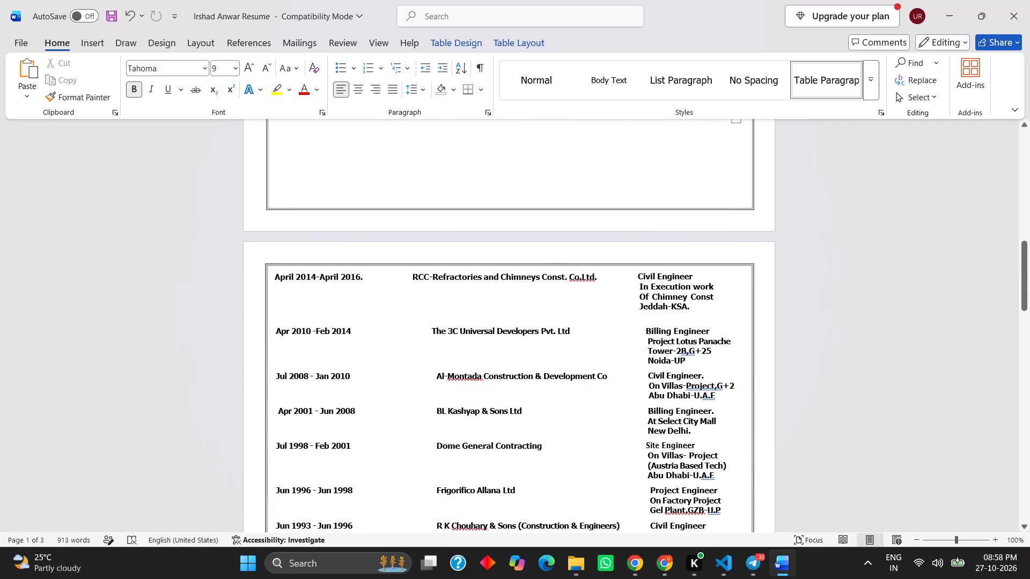
pyautogui.scroll(-11, 490, 328)
pyautogui.scroll(8, 565, 292)
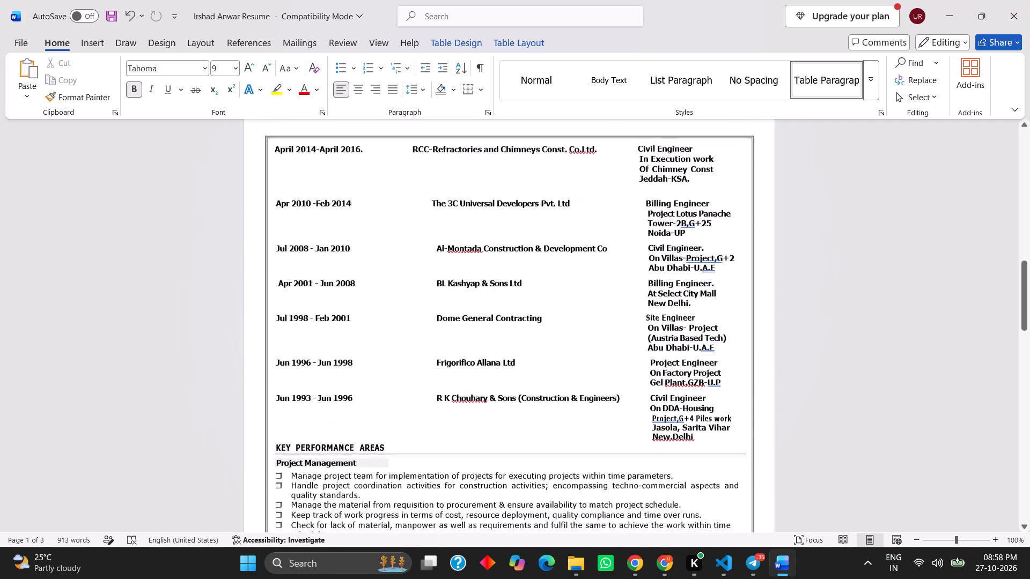
pyautogui.scroll(5, 565, 292)
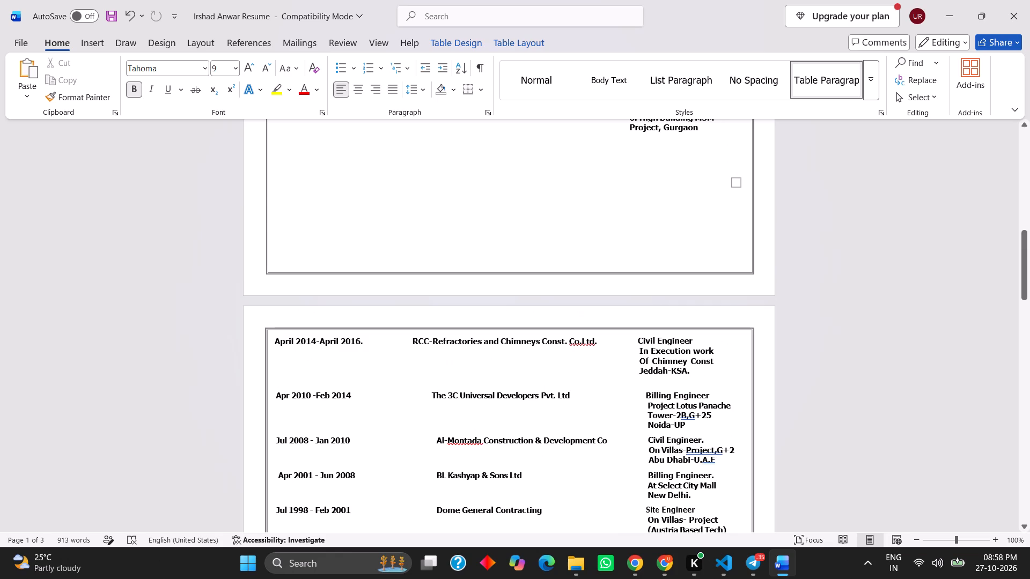
pyautogui.scroll(3, 437, 249)
pyautogui.scroll(4, 438, 320)
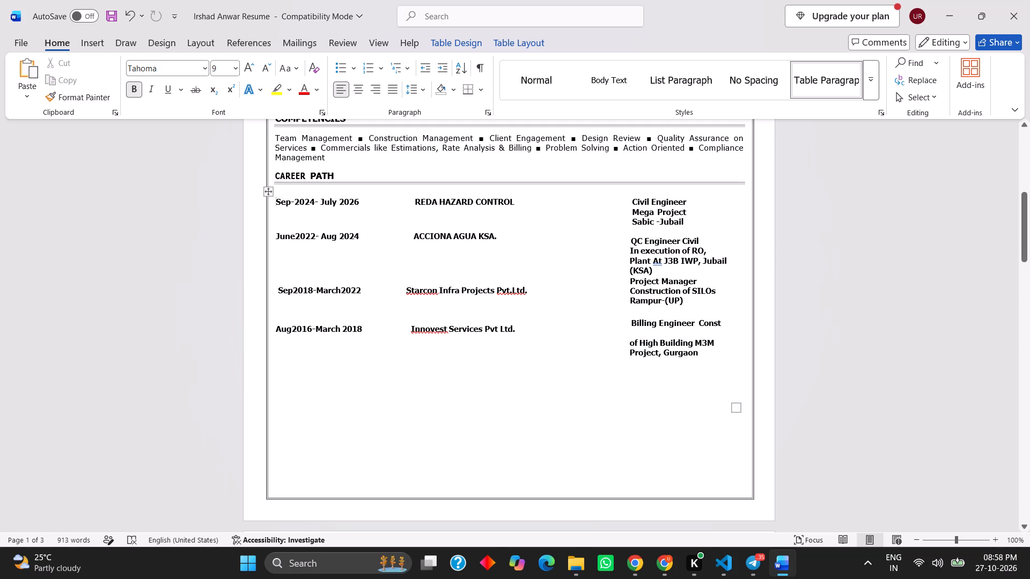
# Insert a blank line after "(KSA)" in the June 2022 ACCIONA AGUA KSA role description to separate it from the Project Manager role.
pyautogui.click(668, 271)
pyautogui.press('Return')
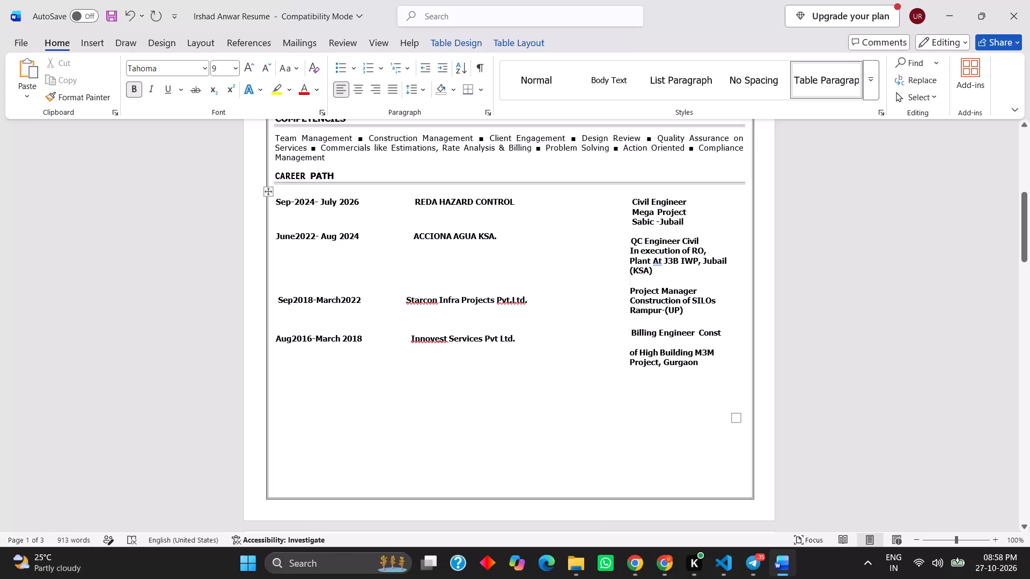
# Review the career path entries and Key Performance Areas on page 2, through to the start of page 3.
pyautogui.scroll(-8, 431, 417)
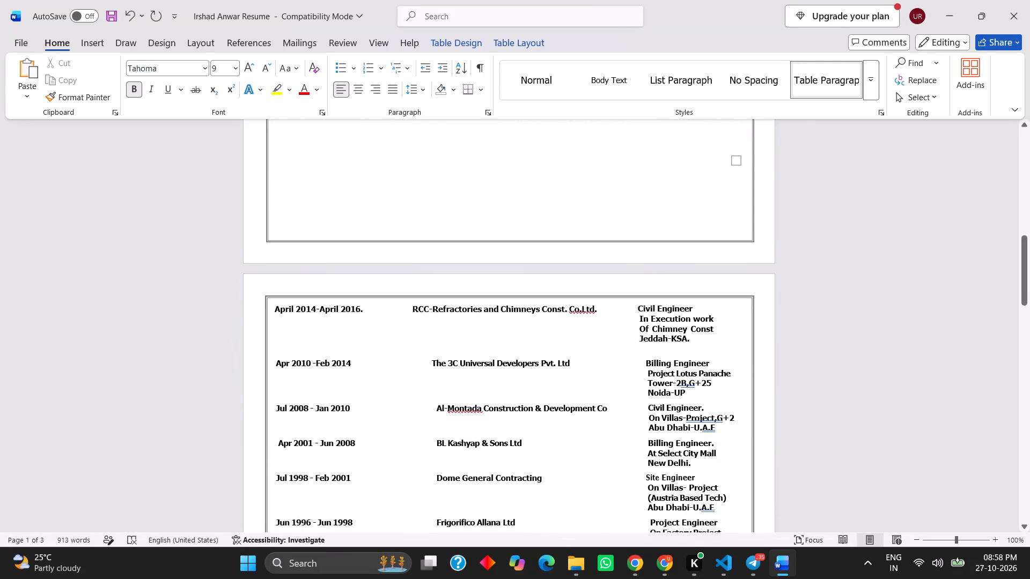
pyautogui.scroll(-5, 431, 417)
pyautogui.scroll(2, 431, 417)
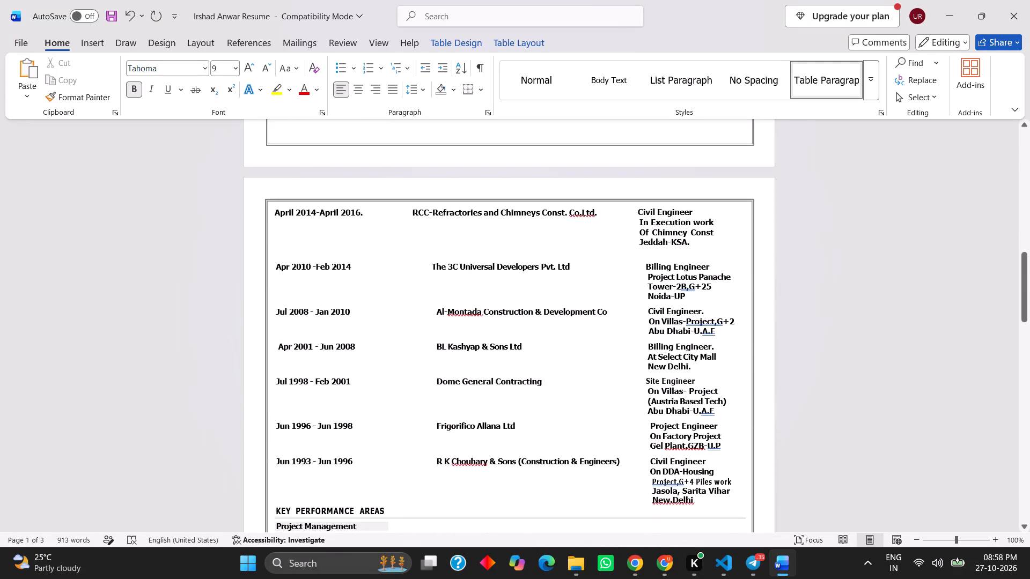
pyautogui.scroll(1, 431, 417)
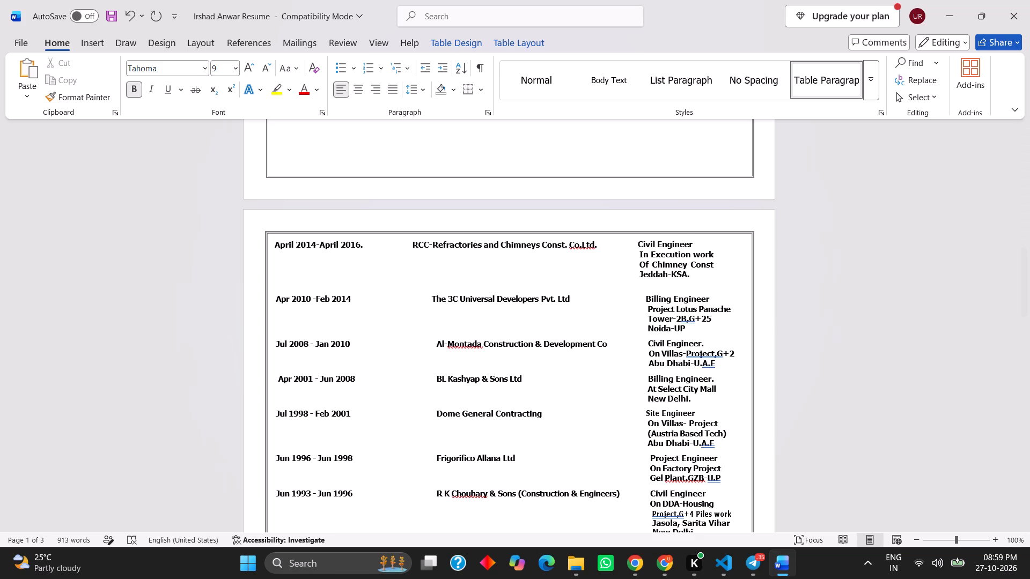
pyautogui.scroll(-4, 364, 385)
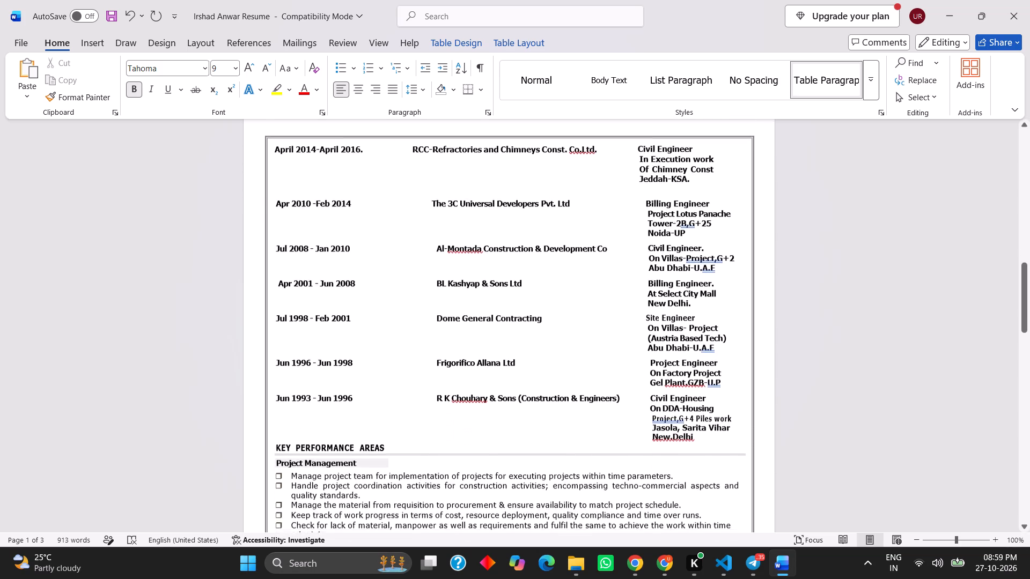
pyautogui.scroll(-6, 364, 385)
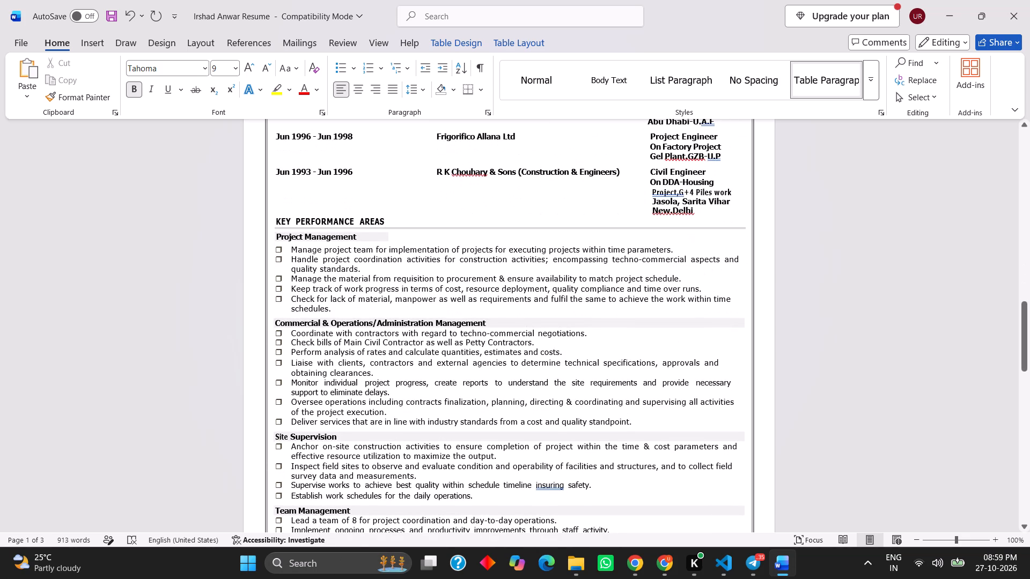
pyautogui.scroll(-6, 364, 385)
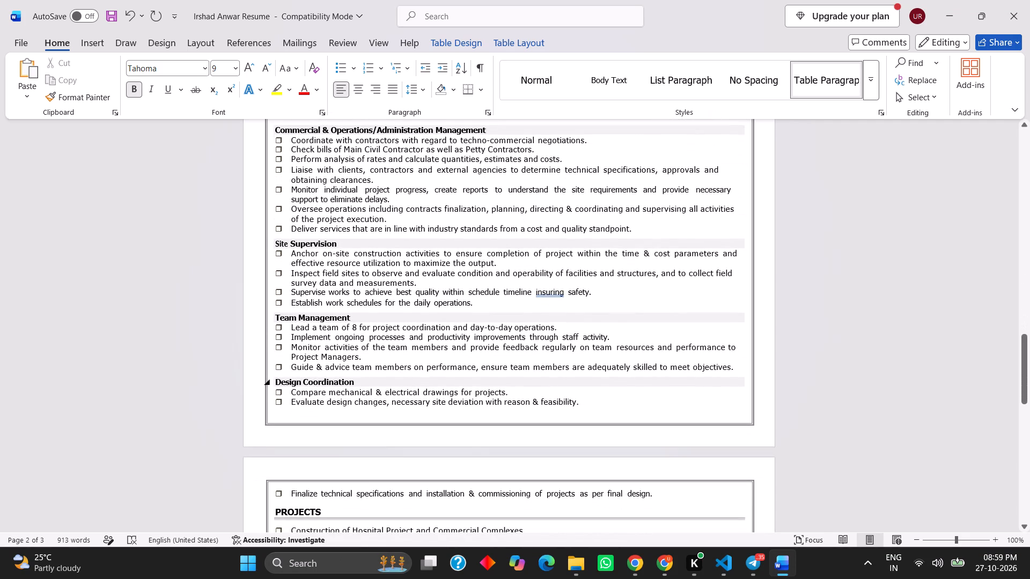
# Change the job title of the April 2014-April 2016 RCC-Refractories and Chimneys entry on page 2 to "Sr. Civil Engineer".
pyautogui.scroll(2, 364, 385)
pyautogui.scroll(-7, 364, 385)
pyautogui.scroll(9, 364, 386)
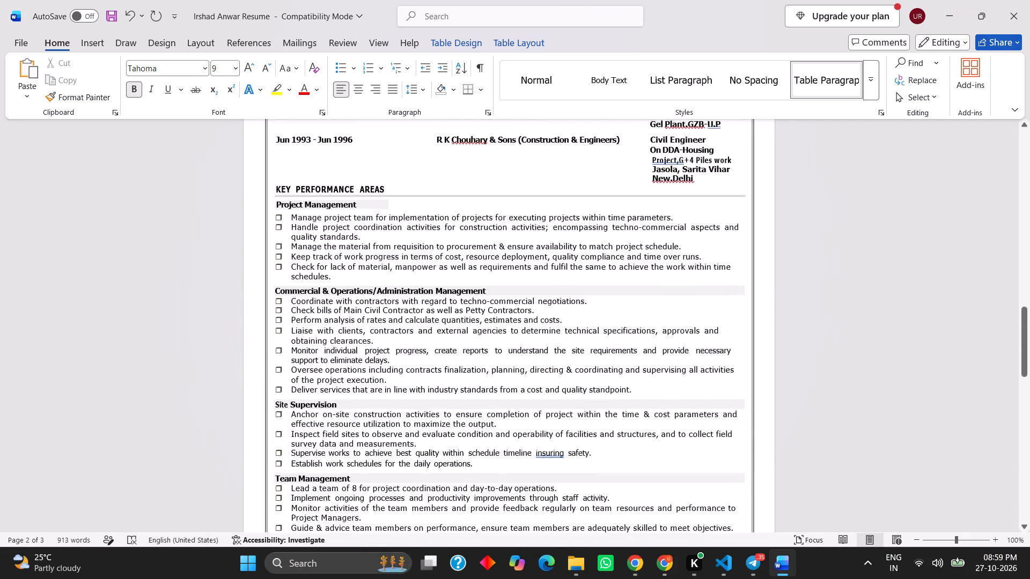
pyautogui.scroll(7, 364, 389)
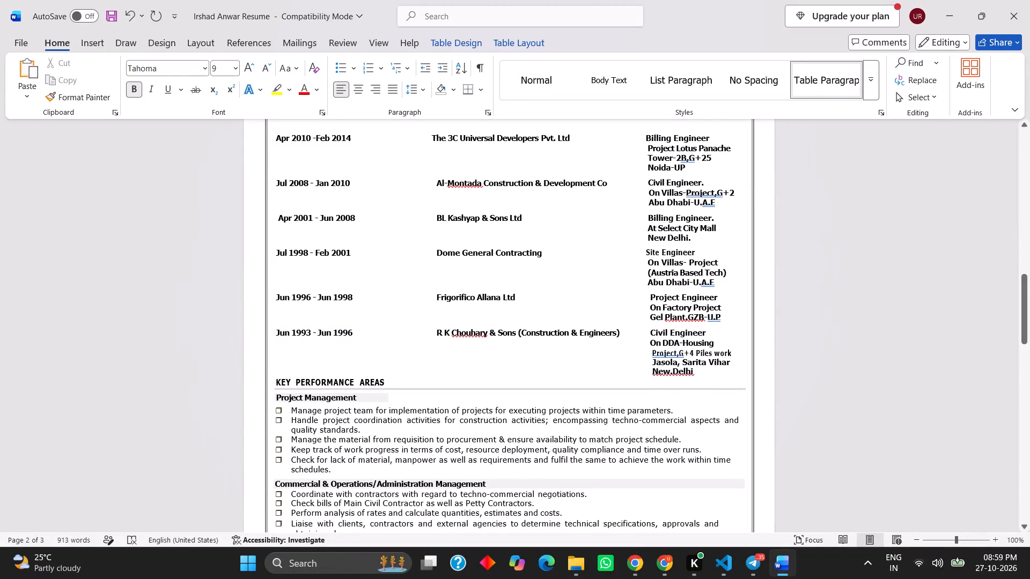
pyautogui.scroll(4, 642, 232)
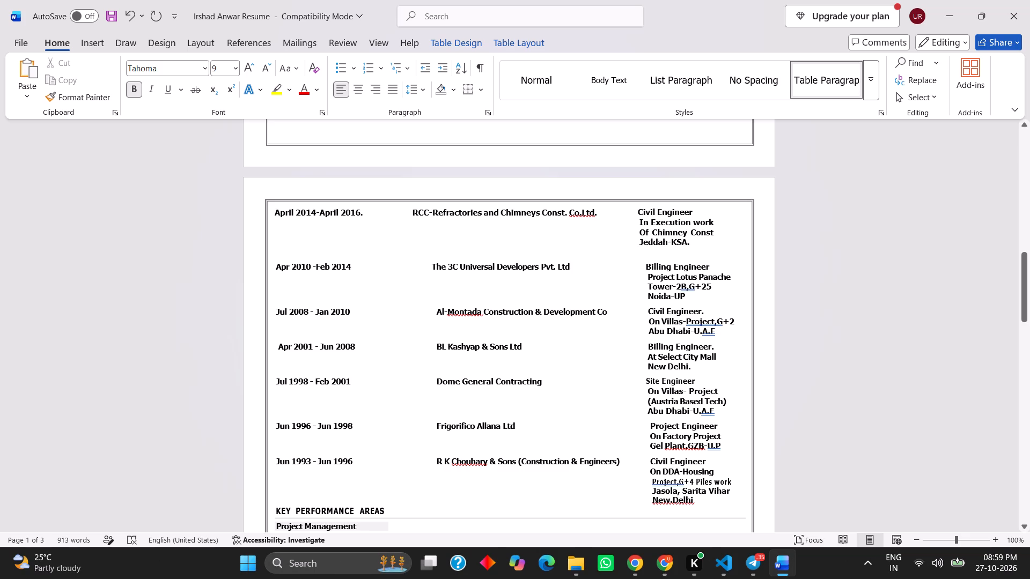
pyautogui.click(638, 210)
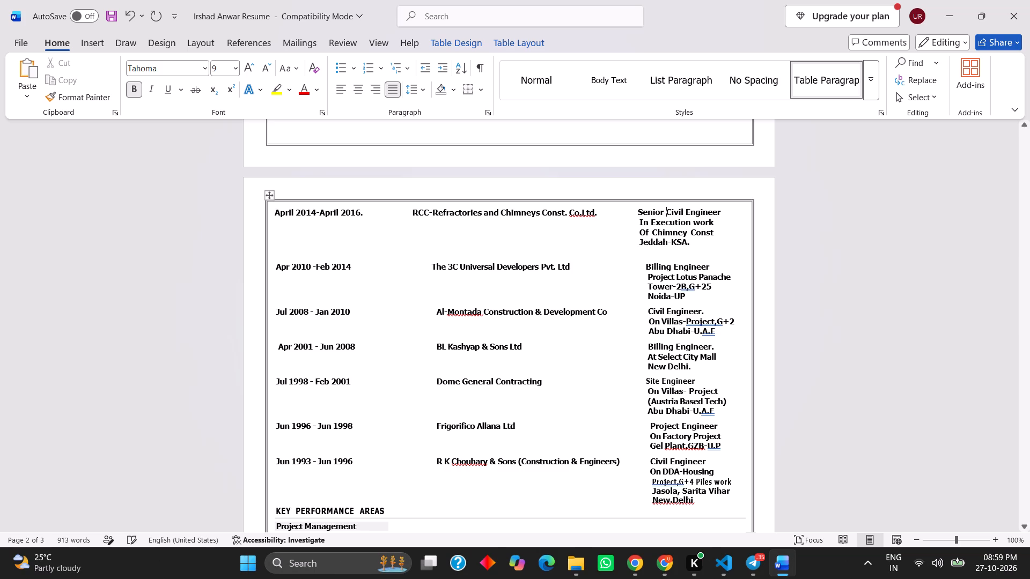
pyautogui.press('BackSpace')
pyautogui.press('BackSpace')
pyautogui.press('BackSpace')
pyautogui.press('BackSpace')
pyautogui.press('BackSpace')
pyautogui.press('BackSpace')
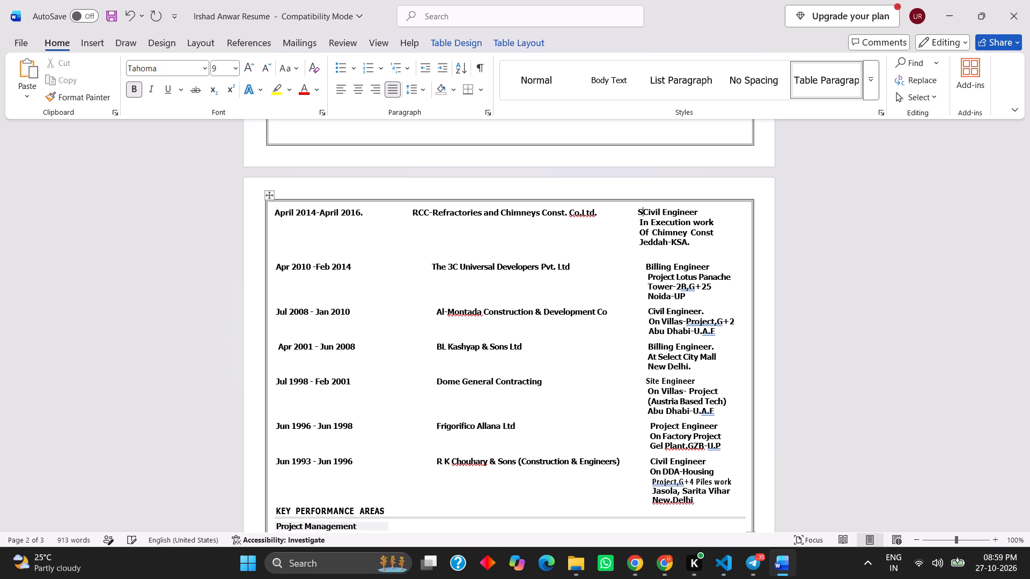
pyautogui.write('r.')
pyautogui.press('space')
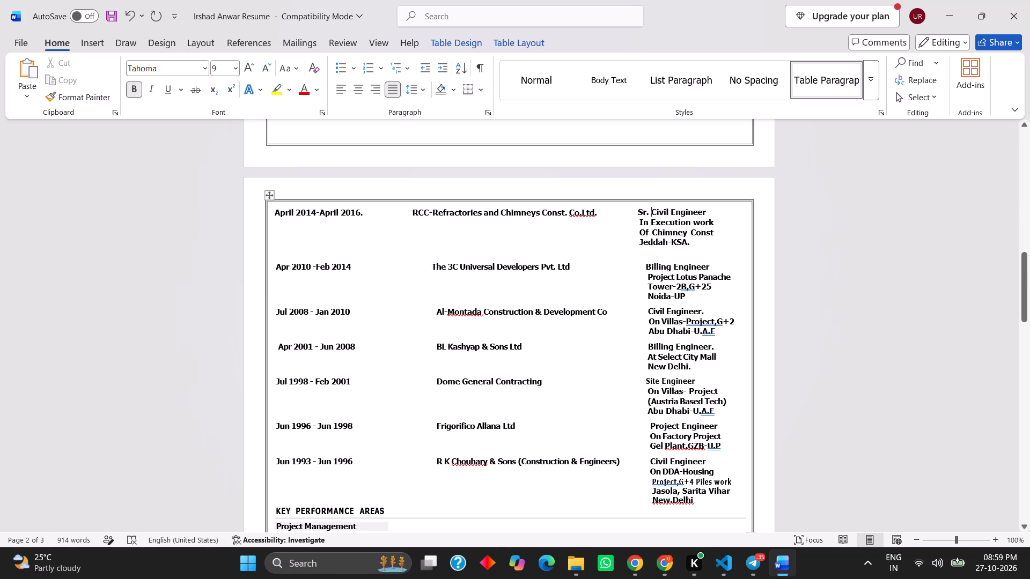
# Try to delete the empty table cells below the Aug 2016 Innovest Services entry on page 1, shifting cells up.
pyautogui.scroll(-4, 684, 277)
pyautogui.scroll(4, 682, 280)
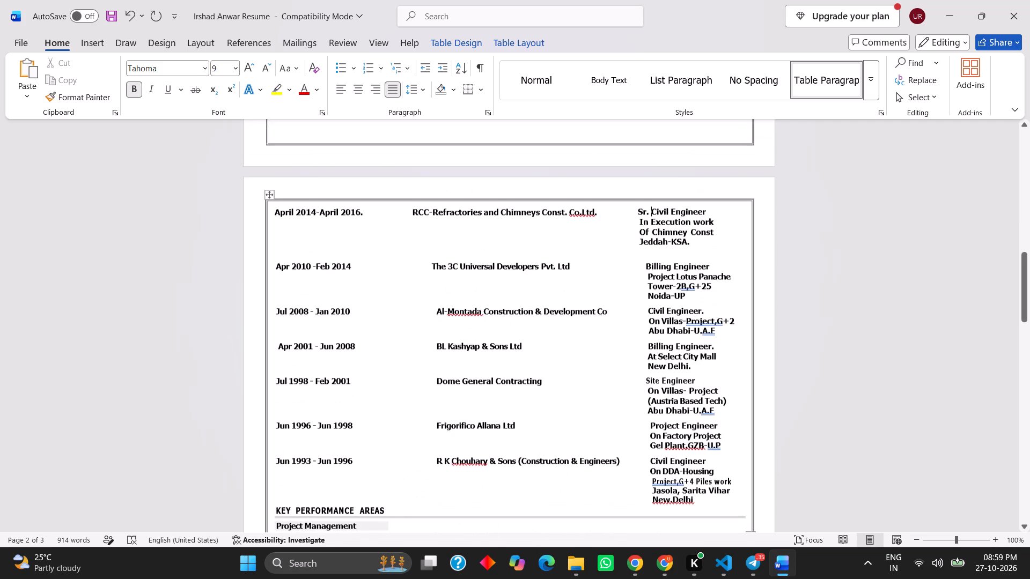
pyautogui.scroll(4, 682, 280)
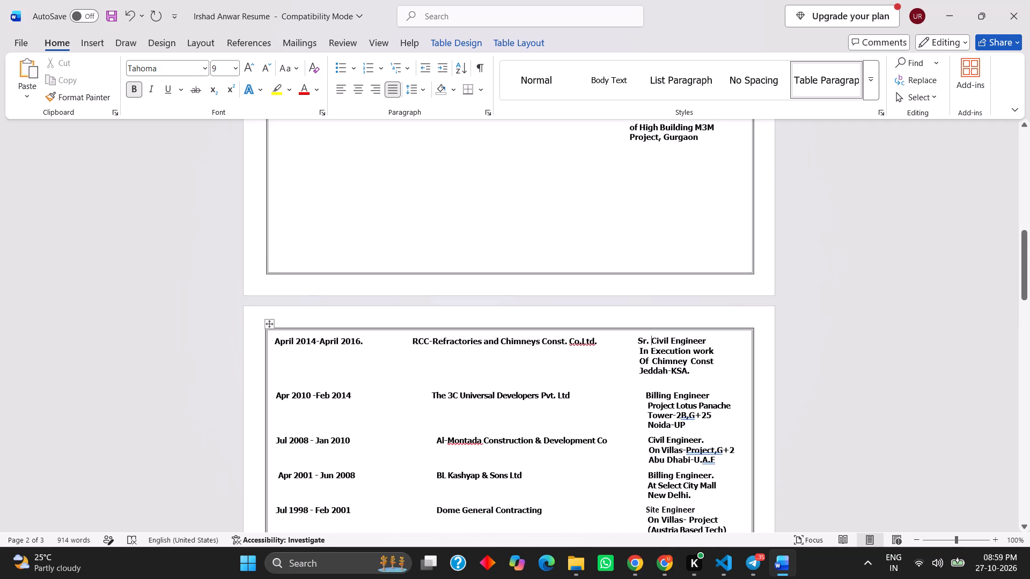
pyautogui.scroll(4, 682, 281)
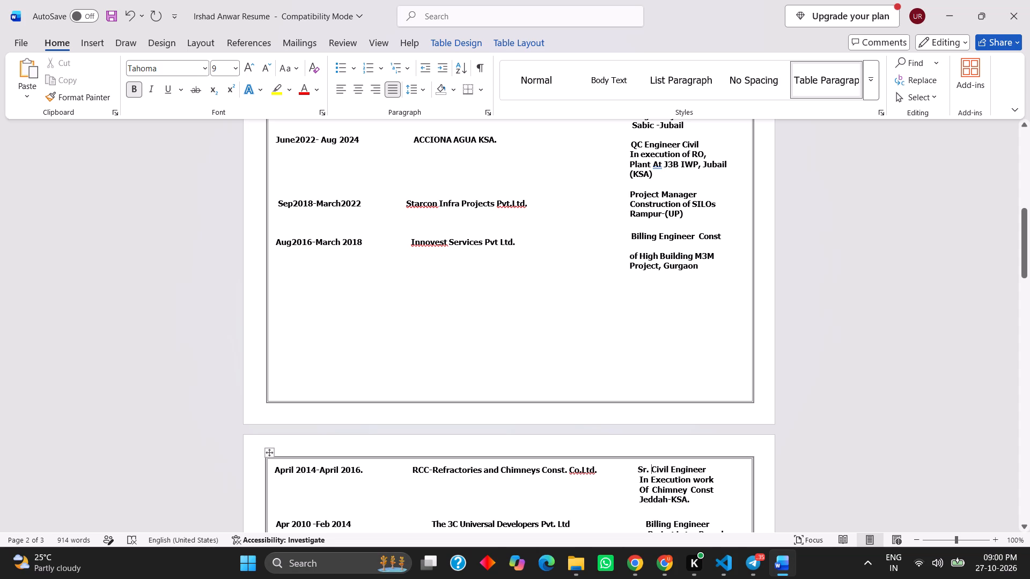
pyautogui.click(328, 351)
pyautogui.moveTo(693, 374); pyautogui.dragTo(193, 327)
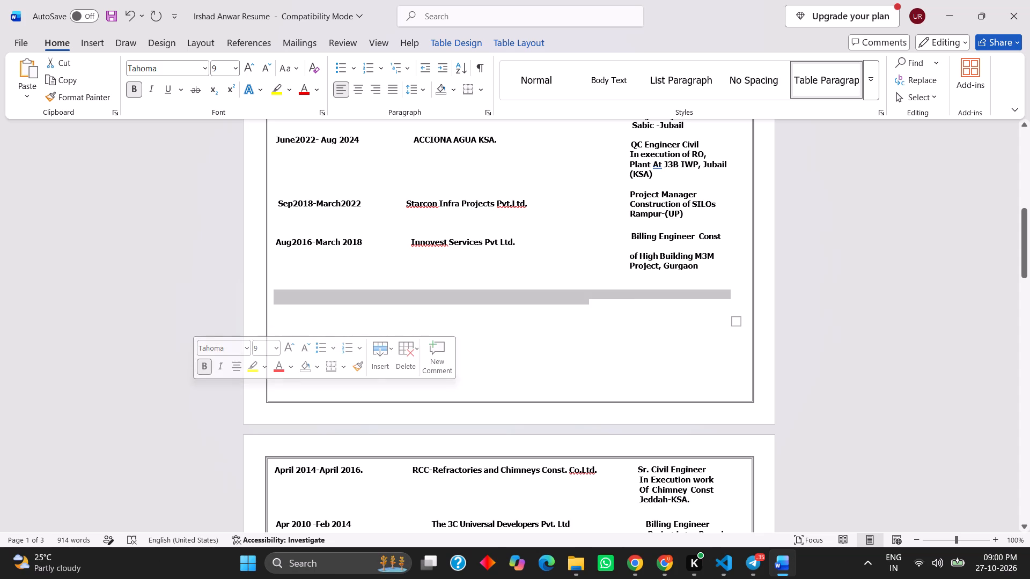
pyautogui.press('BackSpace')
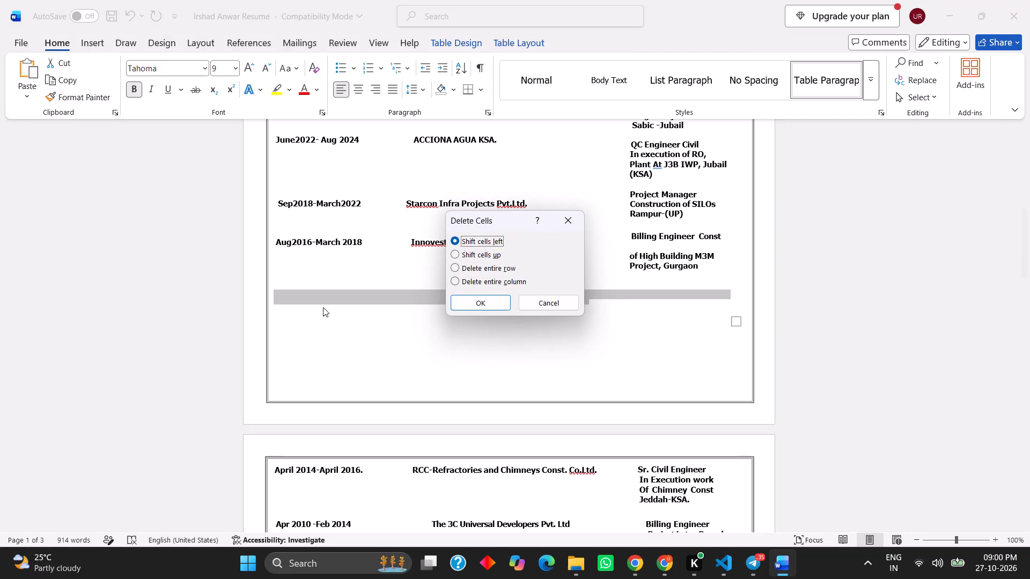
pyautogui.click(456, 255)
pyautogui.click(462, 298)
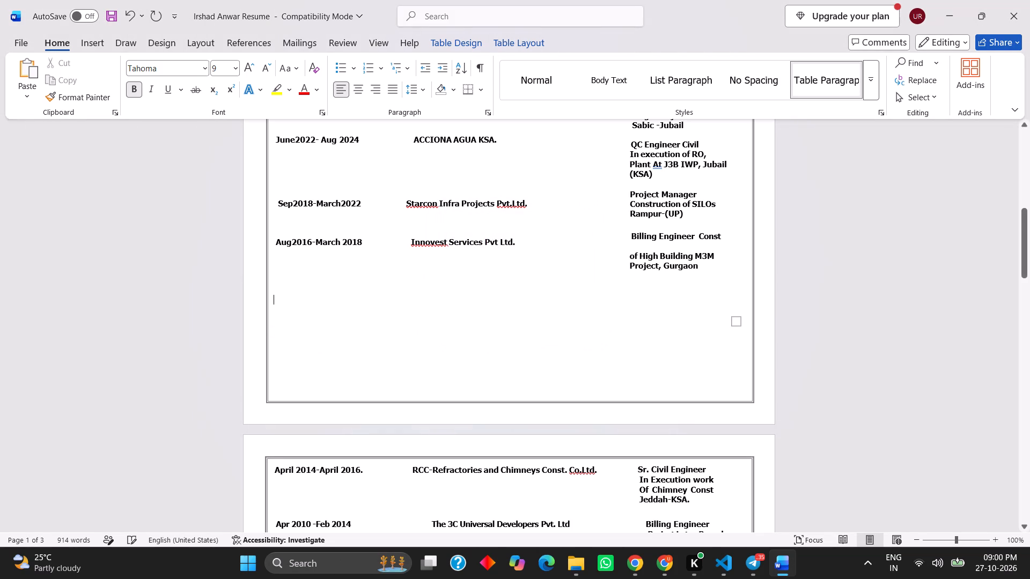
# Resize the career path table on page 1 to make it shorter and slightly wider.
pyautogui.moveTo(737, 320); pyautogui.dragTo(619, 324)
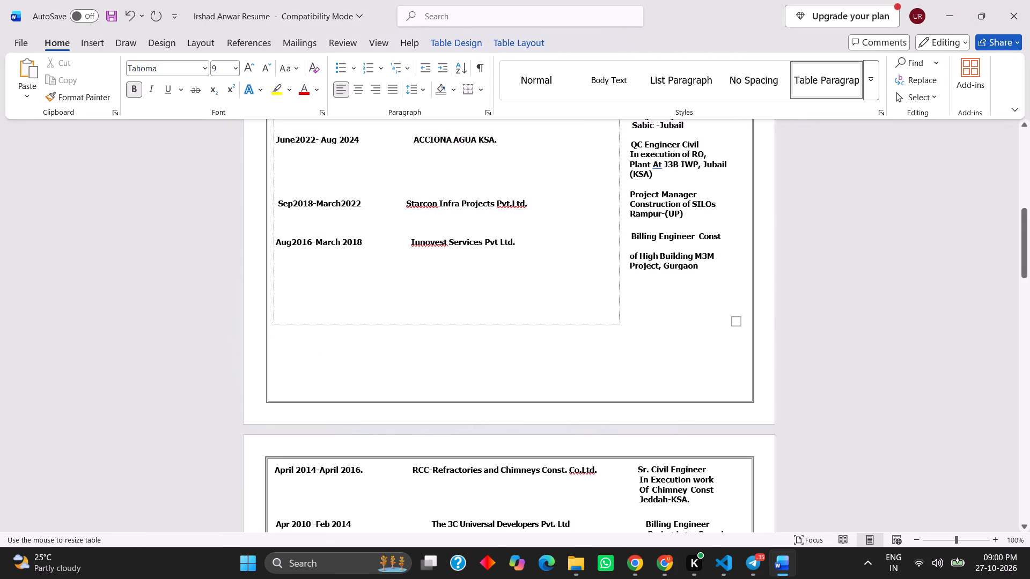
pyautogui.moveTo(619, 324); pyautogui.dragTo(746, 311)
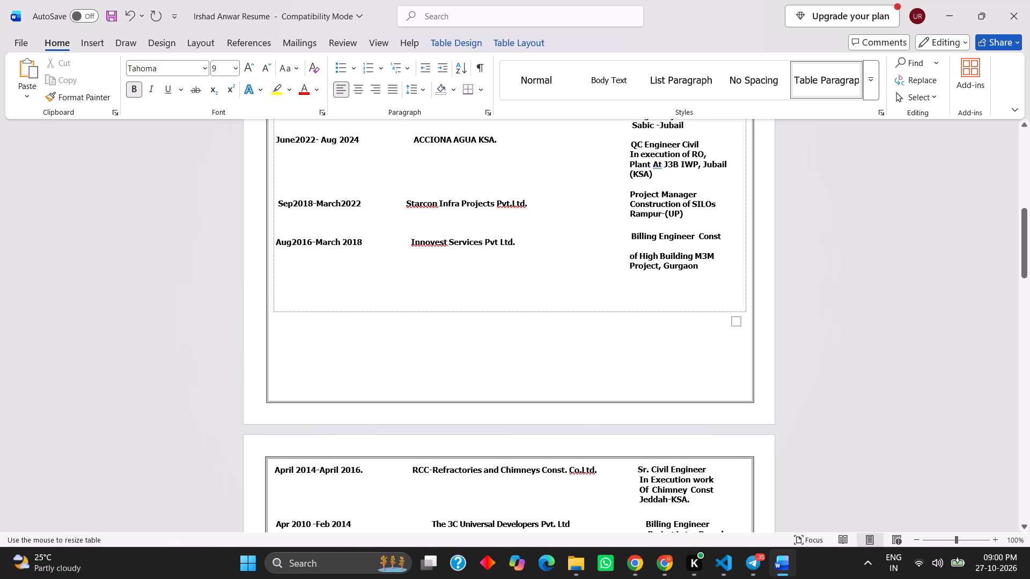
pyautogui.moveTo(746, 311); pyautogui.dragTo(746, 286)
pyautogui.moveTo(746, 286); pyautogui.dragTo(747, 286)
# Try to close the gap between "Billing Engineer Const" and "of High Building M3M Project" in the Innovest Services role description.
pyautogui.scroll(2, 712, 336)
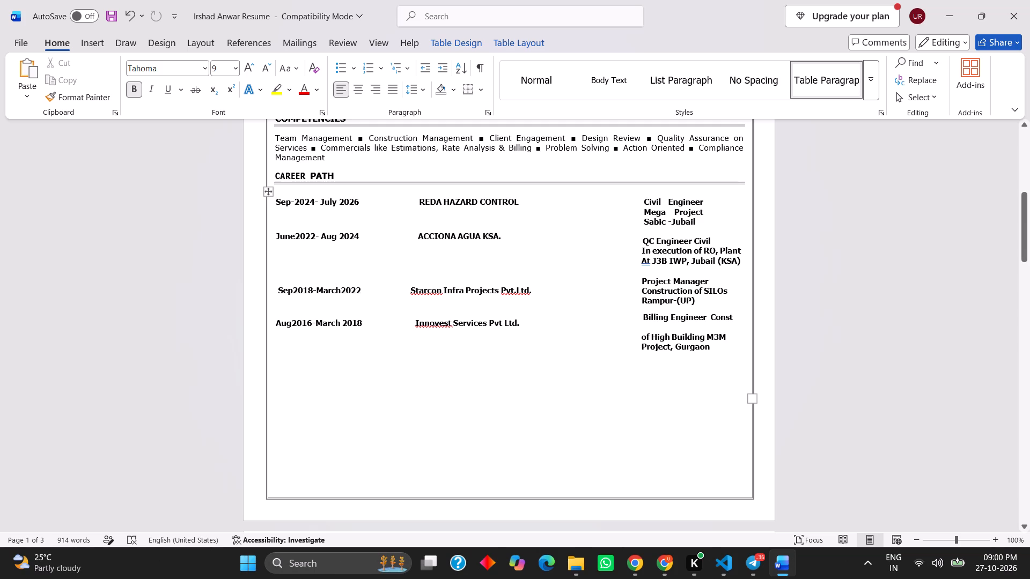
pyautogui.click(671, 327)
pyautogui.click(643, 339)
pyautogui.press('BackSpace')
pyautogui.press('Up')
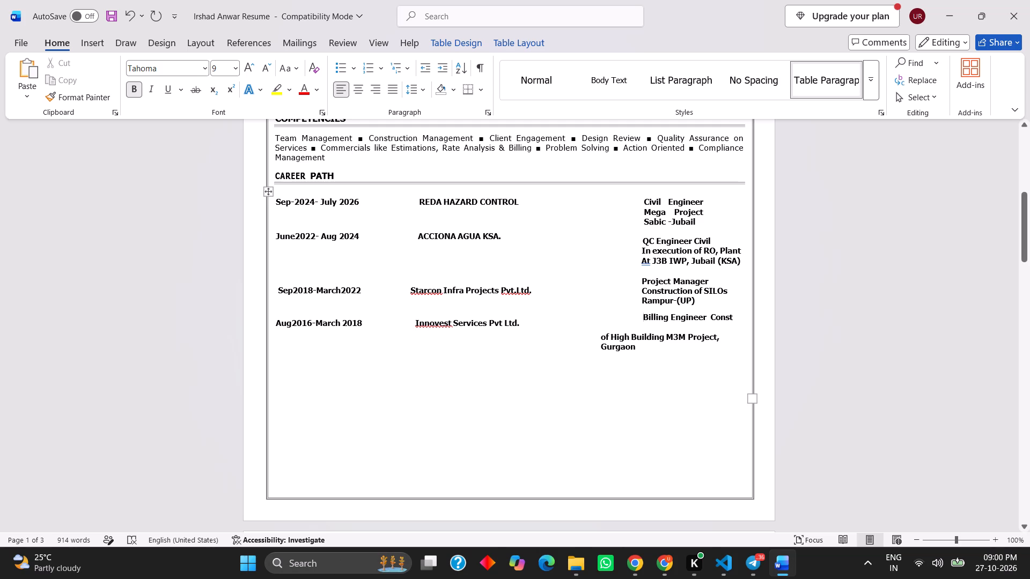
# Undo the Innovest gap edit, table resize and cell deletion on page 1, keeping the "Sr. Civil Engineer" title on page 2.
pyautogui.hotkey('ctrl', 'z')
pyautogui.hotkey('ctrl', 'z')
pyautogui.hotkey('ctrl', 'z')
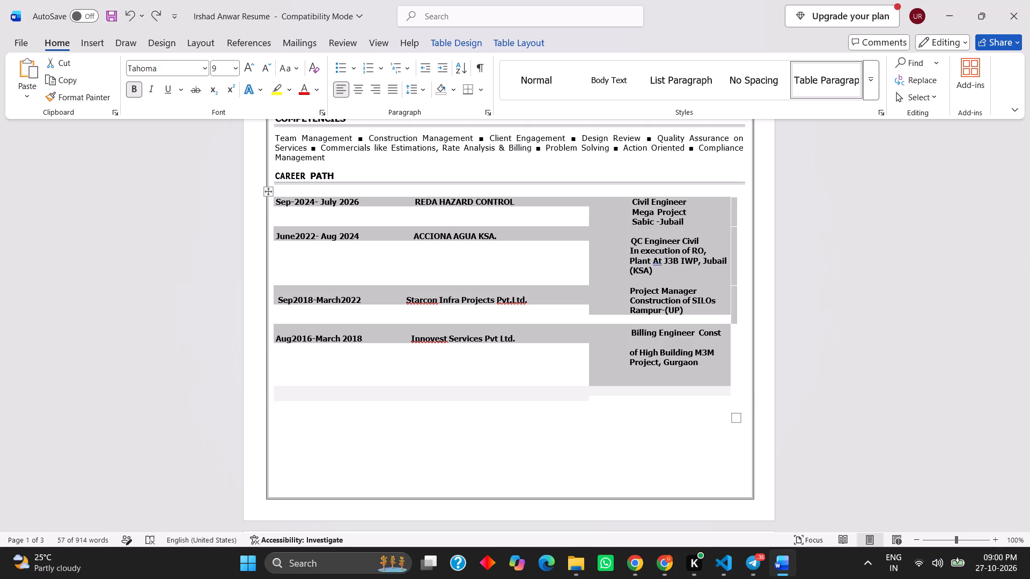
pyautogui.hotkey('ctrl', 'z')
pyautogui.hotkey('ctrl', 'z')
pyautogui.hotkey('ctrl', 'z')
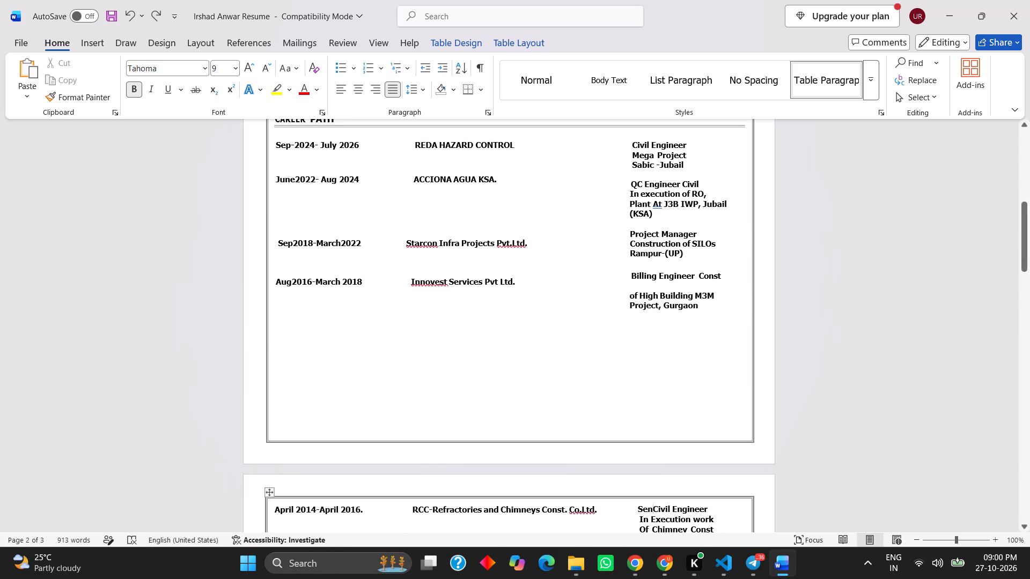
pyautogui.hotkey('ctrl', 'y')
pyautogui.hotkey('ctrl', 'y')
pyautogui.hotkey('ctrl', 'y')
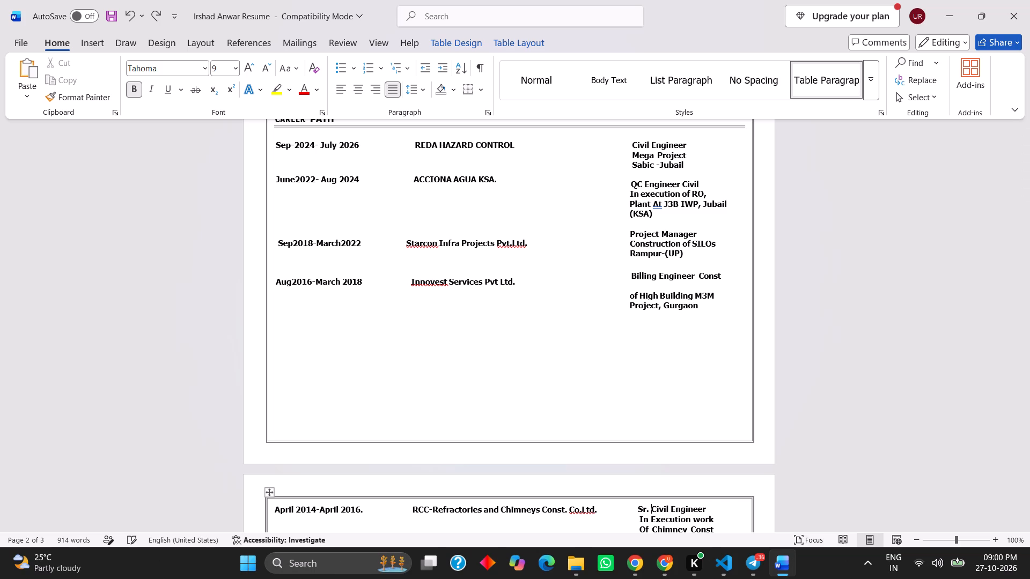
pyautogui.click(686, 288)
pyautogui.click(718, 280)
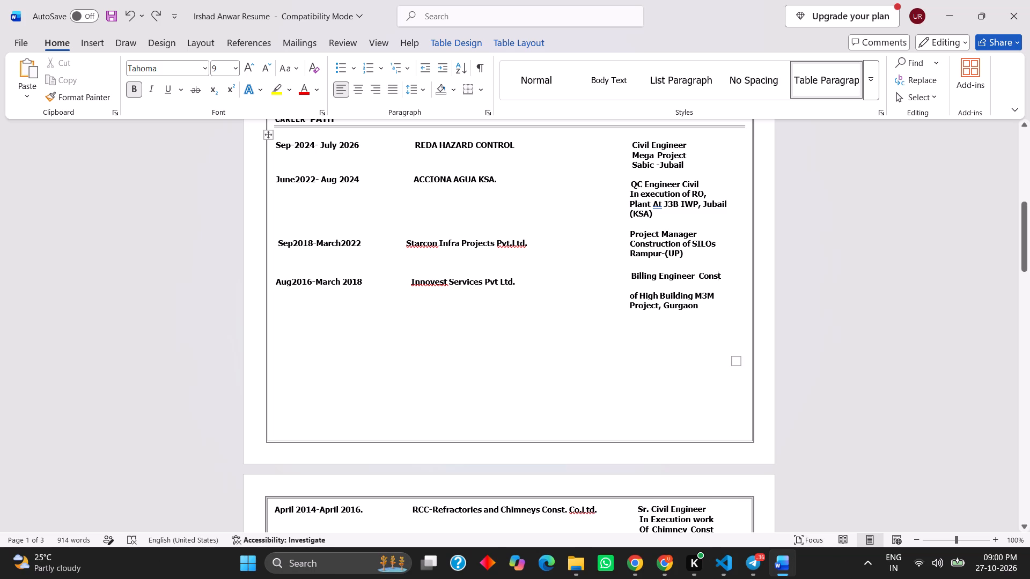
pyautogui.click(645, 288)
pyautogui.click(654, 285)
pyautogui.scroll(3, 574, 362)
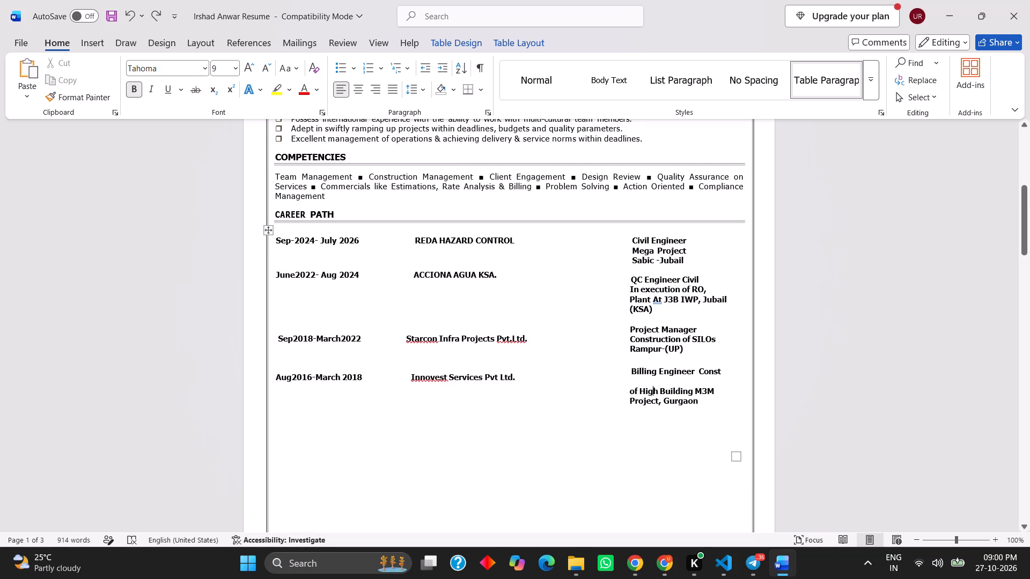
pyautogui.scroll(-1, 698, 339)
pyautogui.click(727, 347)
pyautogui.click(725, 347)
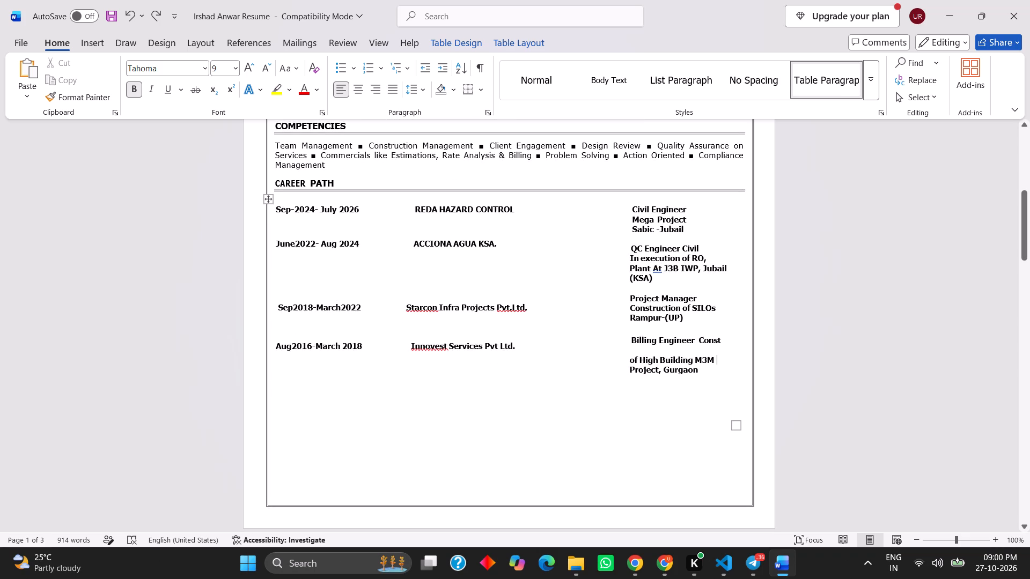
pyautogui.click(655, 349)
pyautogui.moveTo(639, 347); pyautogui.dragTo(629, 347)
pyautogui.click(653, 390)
# Change the job title of the June 2022 ACCIONA AGUA KSA entry from "QC Engineer Civil" to "Civil Engineer".
pyautogui.click(642, 250)
pyautogui.moveTo(680, 250); pyautogui.dragTo(635, 248)
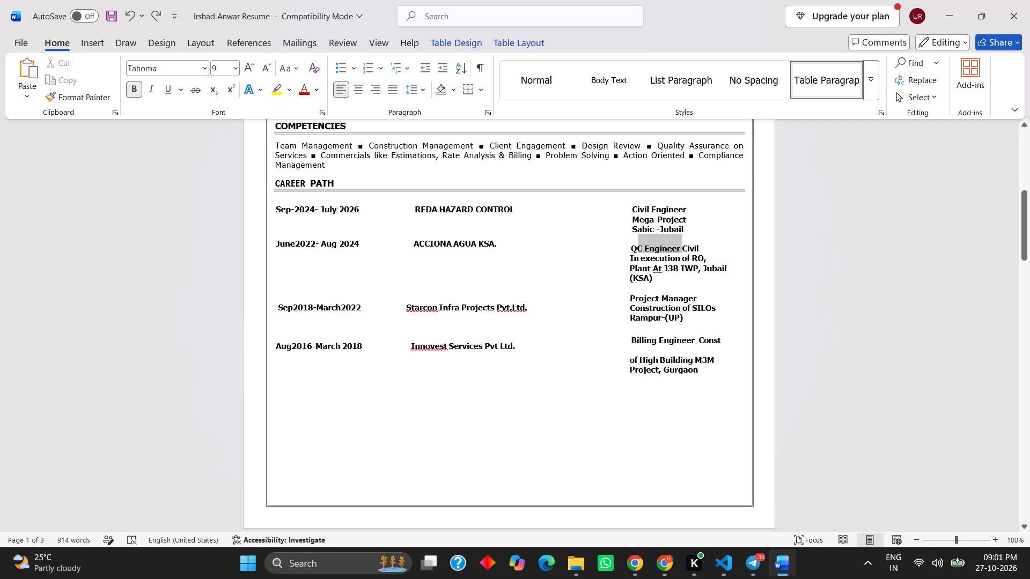
pyautogui.moveTo(635, 248); pyautogui.dragTo(634, 248)
pyautogui.click(683, 246)
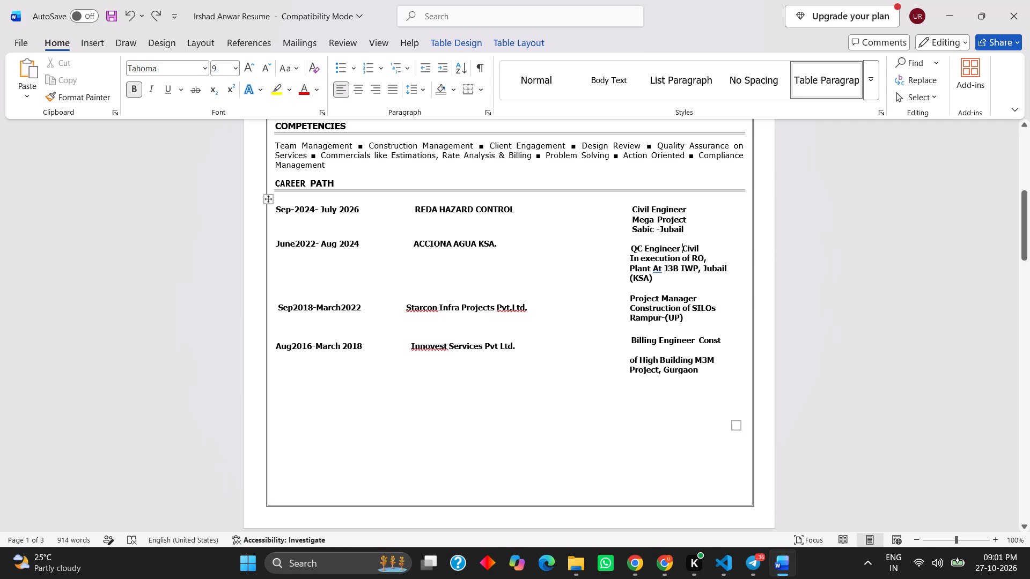
pyautogui.click(679, 245)
pyautogui.press('BackSpace')
pyautogui.press('BackSpace')
pyautogui.press('BackSpace')
pyautogui.press('BackSpace')
pyautogui.press('BackSpace')
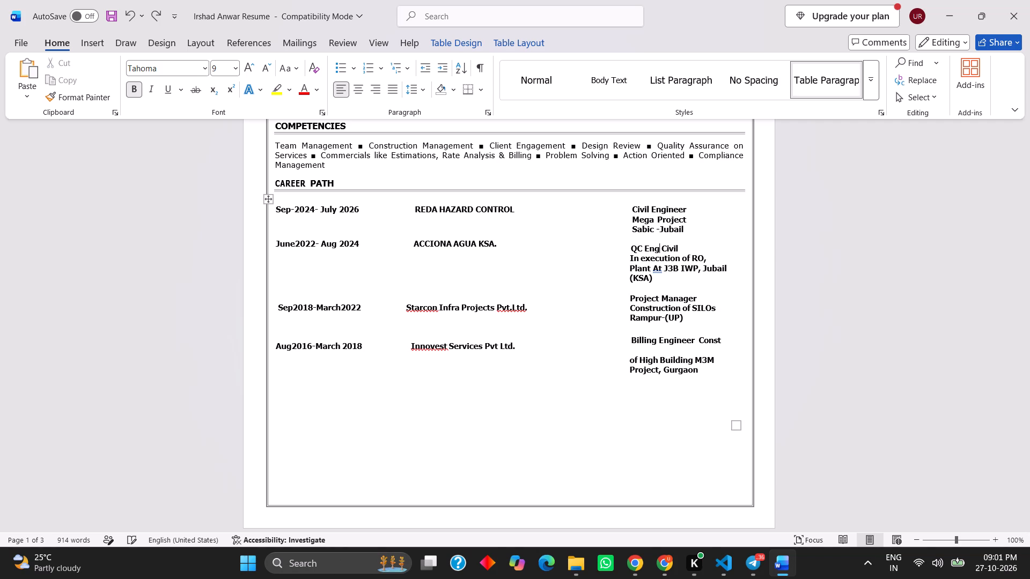
pyautogui.press('BackSpace')
pyautogui.press('BackSpace')
pyautogui.press('BackSpace')
pyautogui.press('BackSpace')
pyautogui.press('BackSpace')
pyautogui.press('BackSpace')
pyautogui.press('Right')
pyautogui.press('BackSpace')
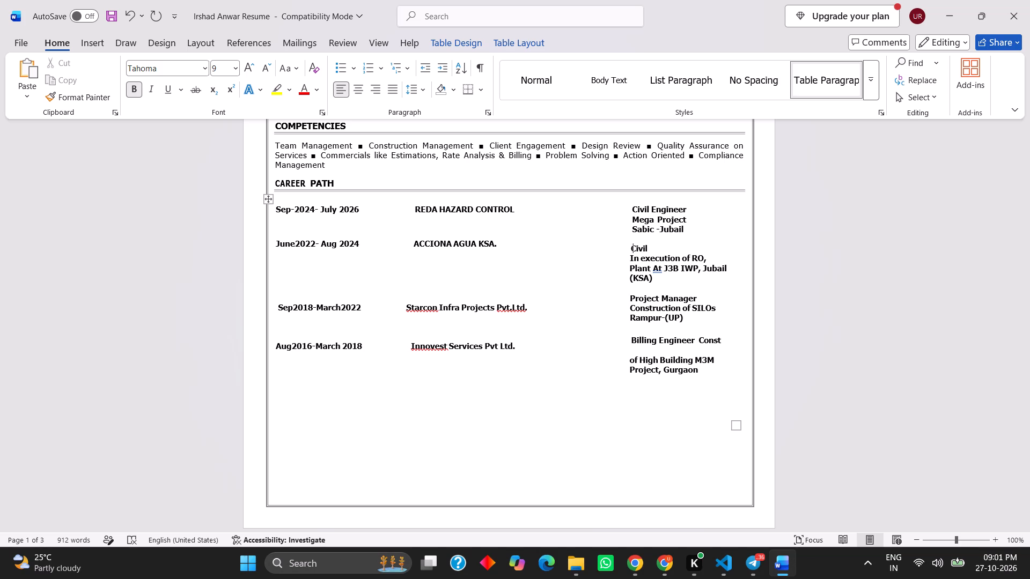
pyautogui.press('Right')
pyautogui.press('Right')
pyautogui.press('Right')
pyautogui.press('Right')
pyautogui.press('Right')
pyautogui.press('space')
pyautogui.write('ngineer')
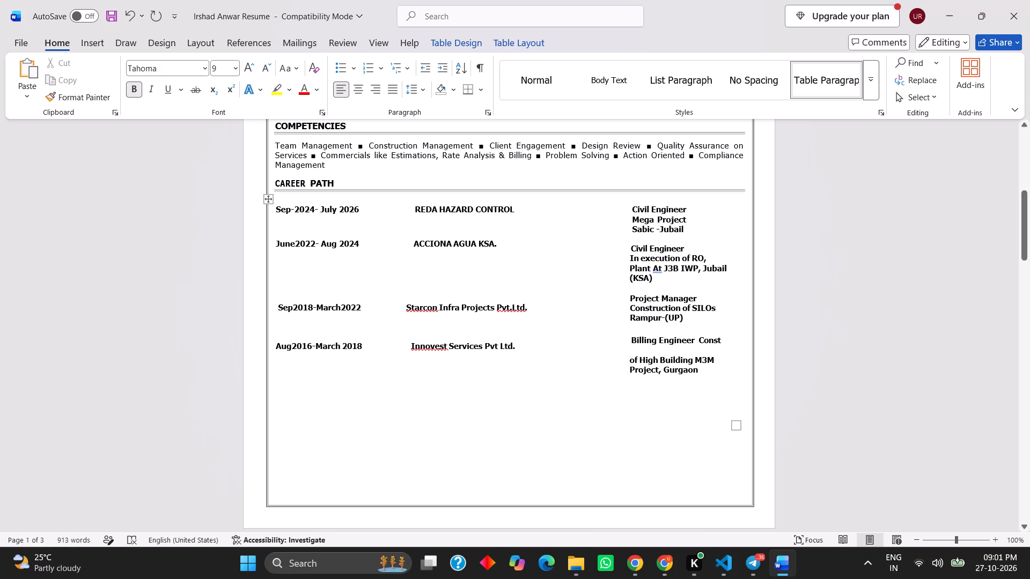
# Resize the career path table on page 1 to make it shorter and slightly wider.
pyautogui.moveTo(735, 430); pyautogui.dragTo(744, 395)
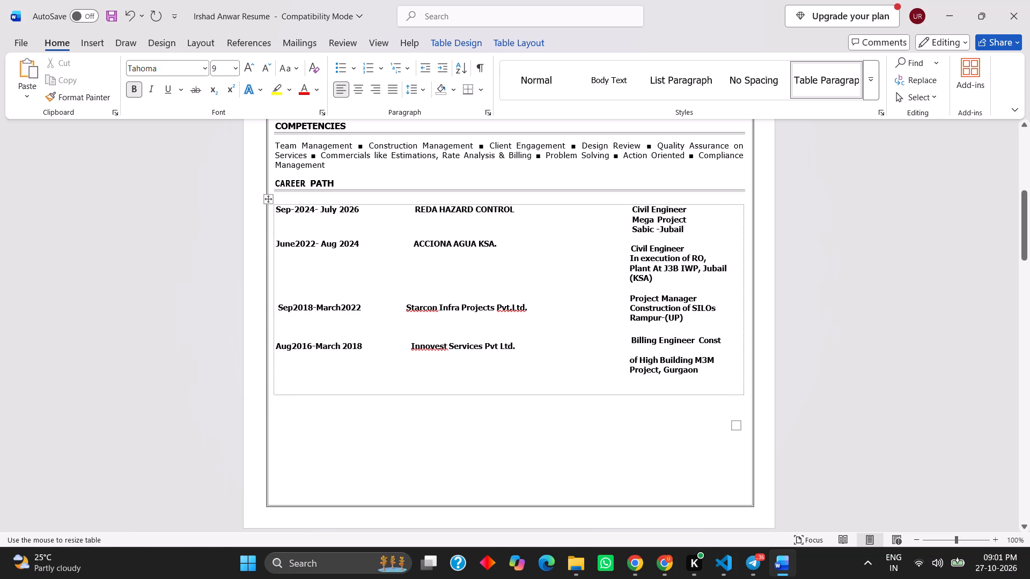
pyautogui.moveTo(744, 395); pyautogui.dragTo(743, 382)
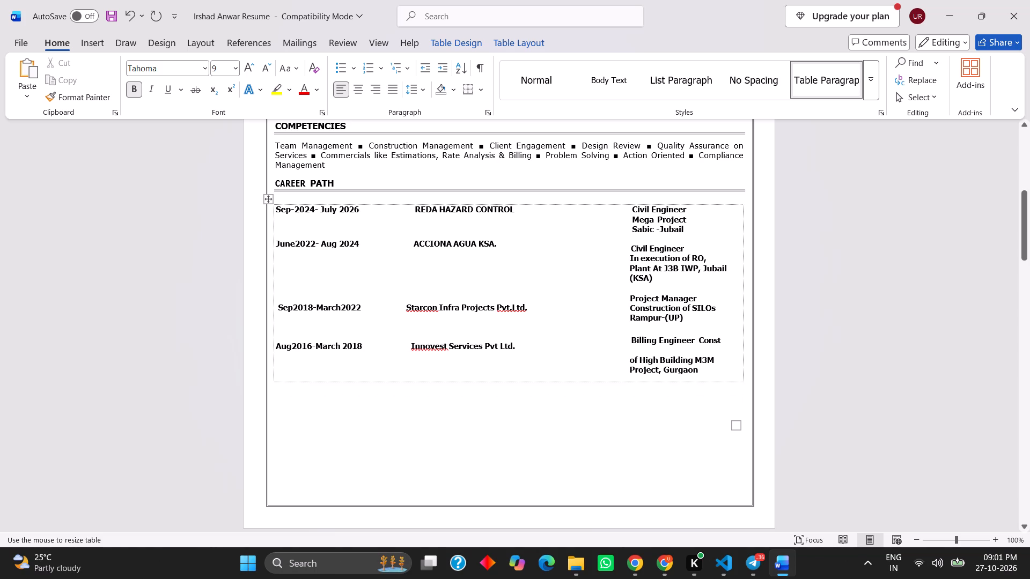
pyautogui.moveTo(743, 382); pyautogui.dragTo(748, 385)
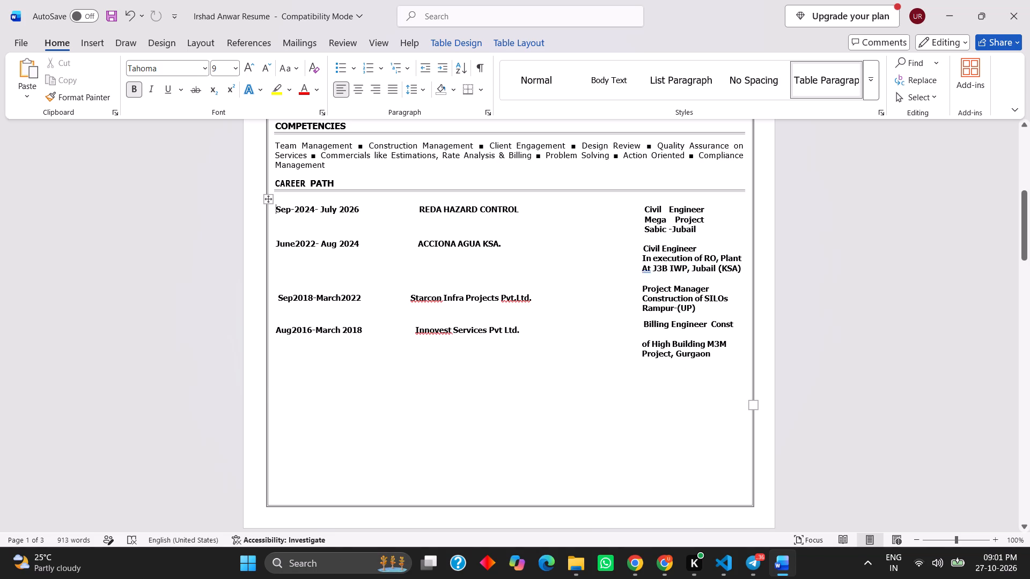
# Resize the career path table on page 2, which starts with the April 2014 entry, to make it shorter and slightly wider.
pyautogui.scroll(-7, 452, 359)
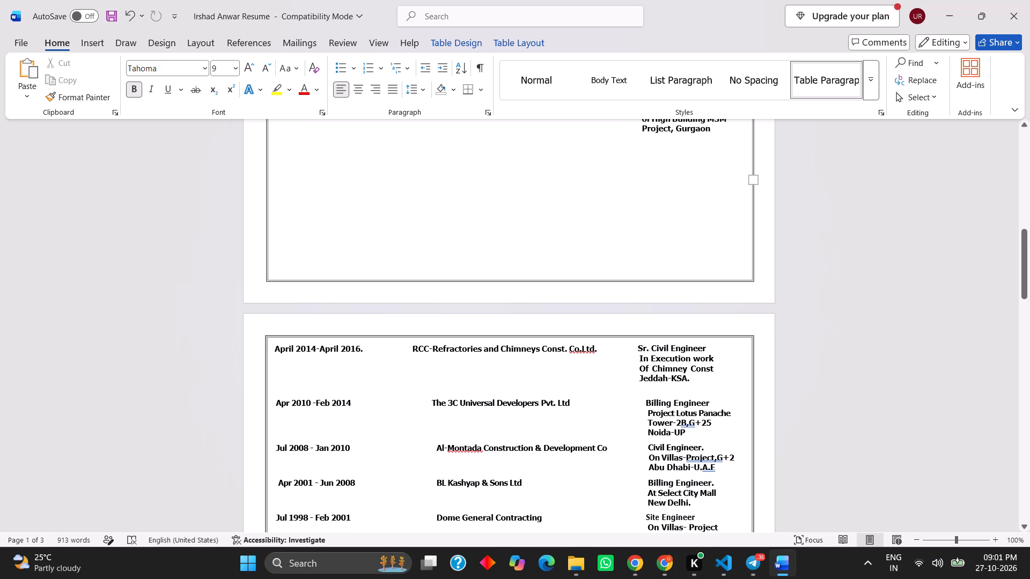
pyautogui.scroll(-5, 462, 363)
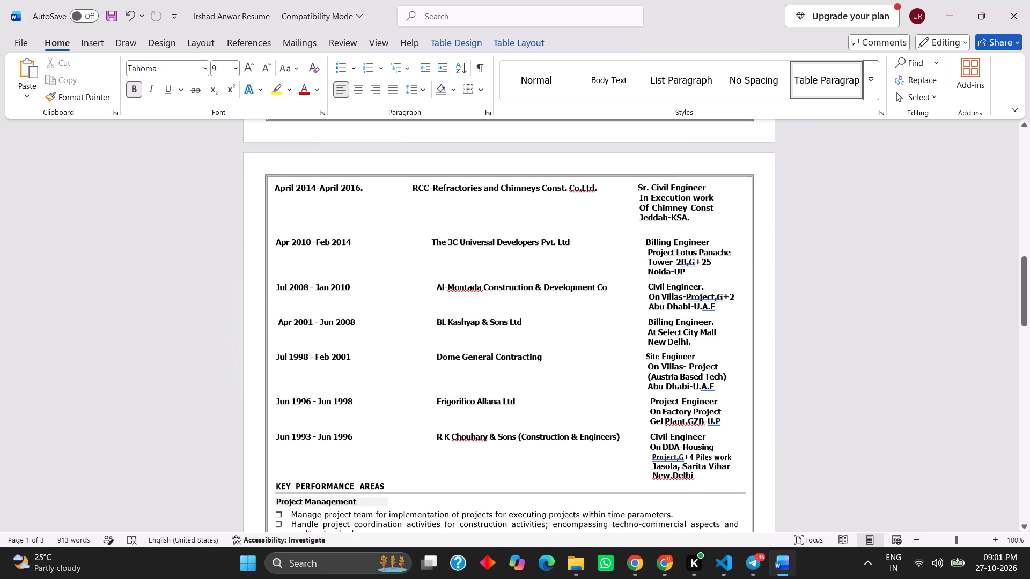
pyautogui.scroll(1, 465, 362)
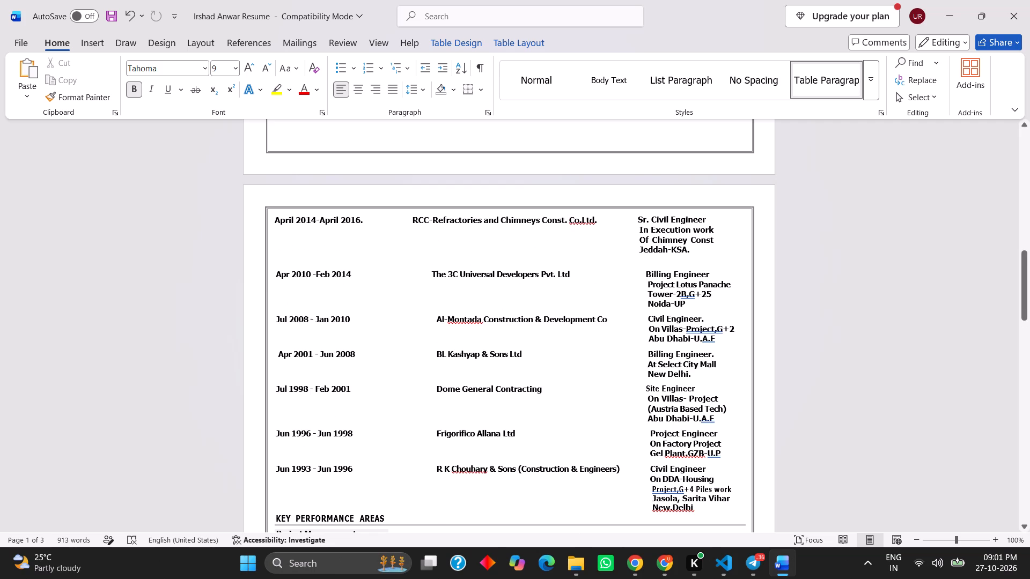
pyautogui.scroll(-2, 565, 343)
pyautogui.click(663, 428)
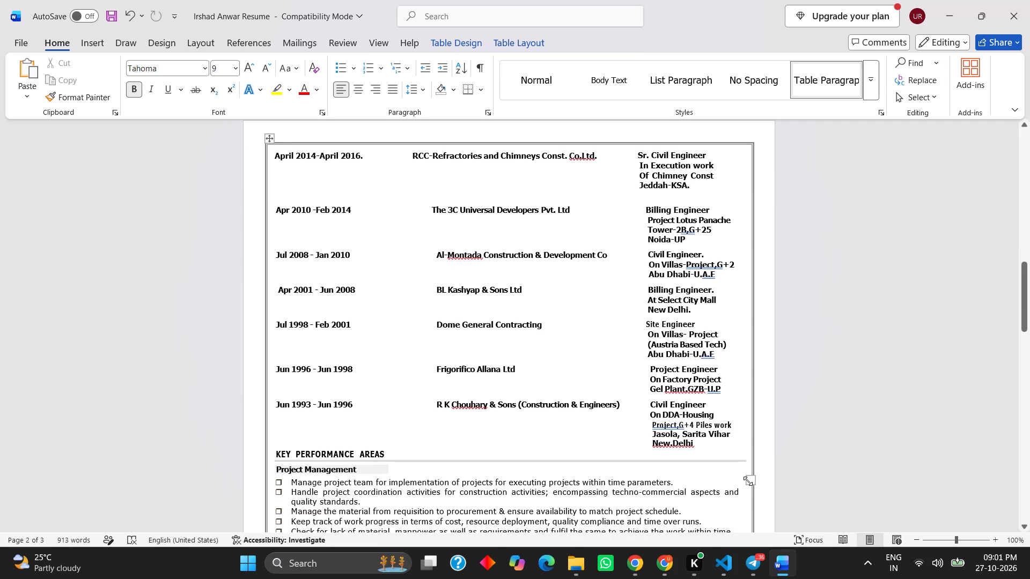
pyautogui.moveTo(748, 481); pyautogui.dragTo(747, 452)
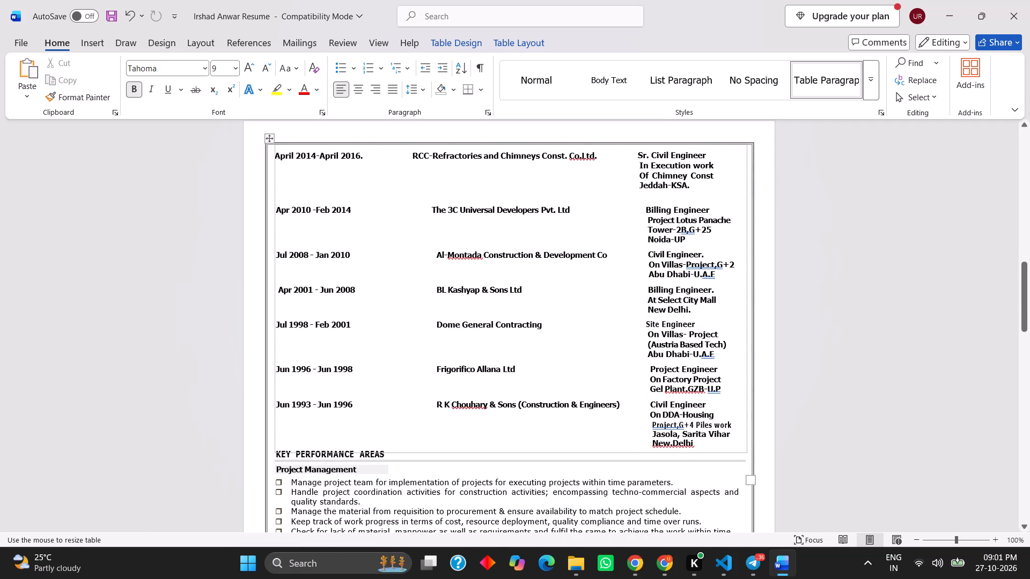
pyautogui.moveTo(747, 452); pyautogui.dragTo(755, 448)
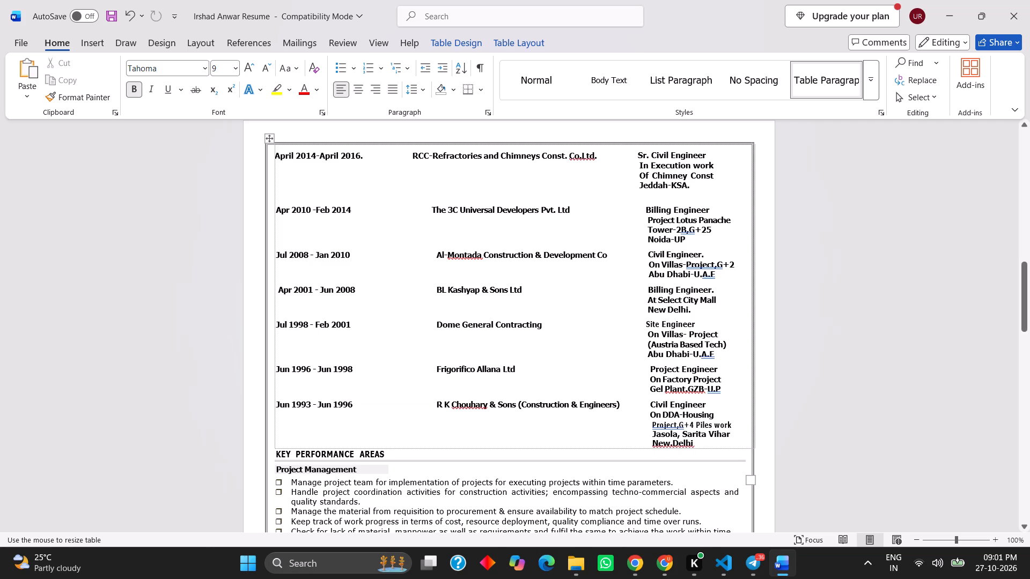
pyautogui.moveTo(755, 448); pyautogui.dragTo(749, 448)
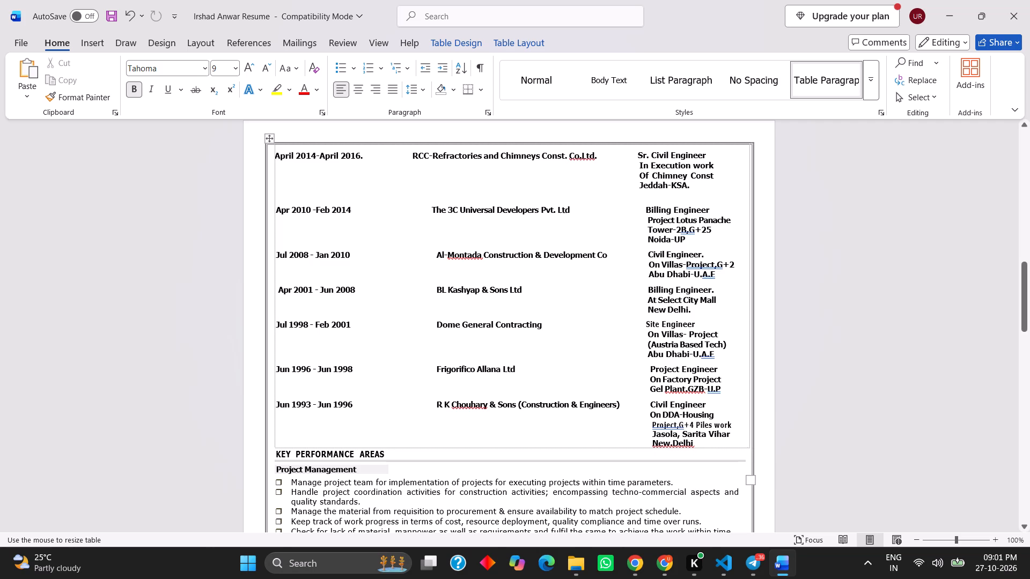
pyautogui.moveTo(749, 448); pyautogui.dragTo(749, 447)
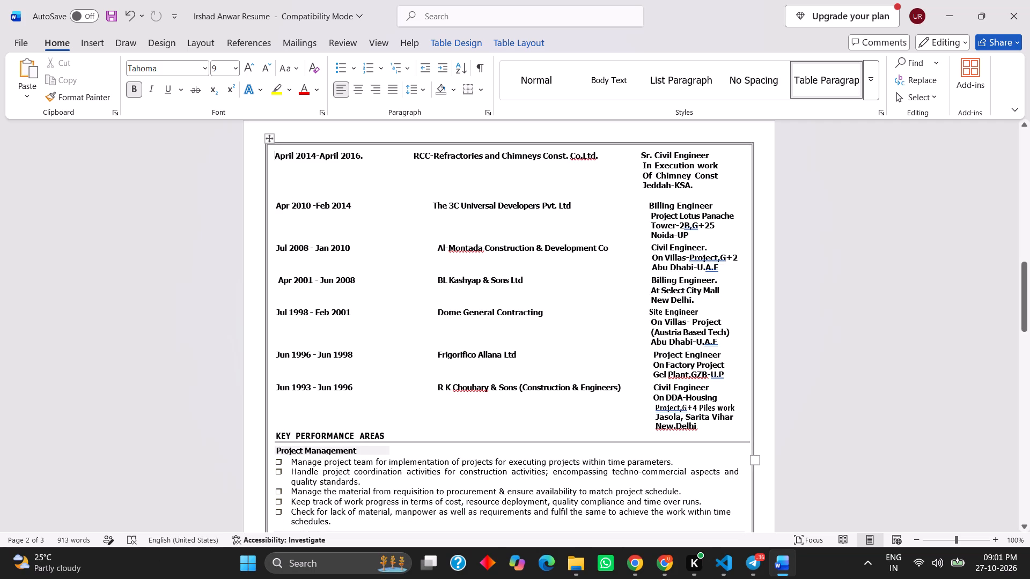
# Look over the rest of the resume, from the key performance areas to the certifications, education and references.
pyautogui.scroll(-16, 443, 378)
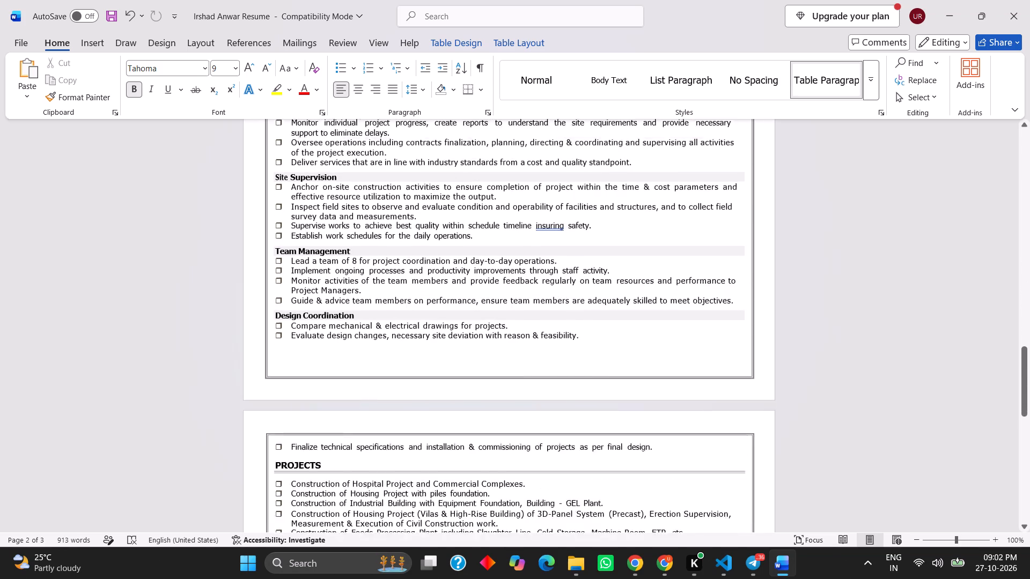
pyautogui.scroll(-12, 445, 372)
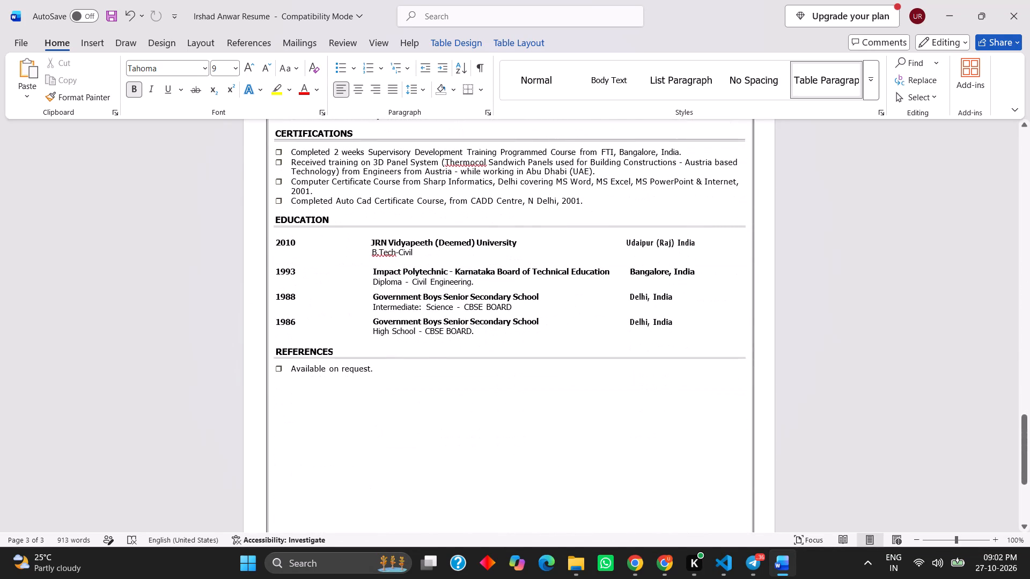
pyautogui.scroll(-13, 446, 372)
pyautogui.scroll(7, 447, 372)
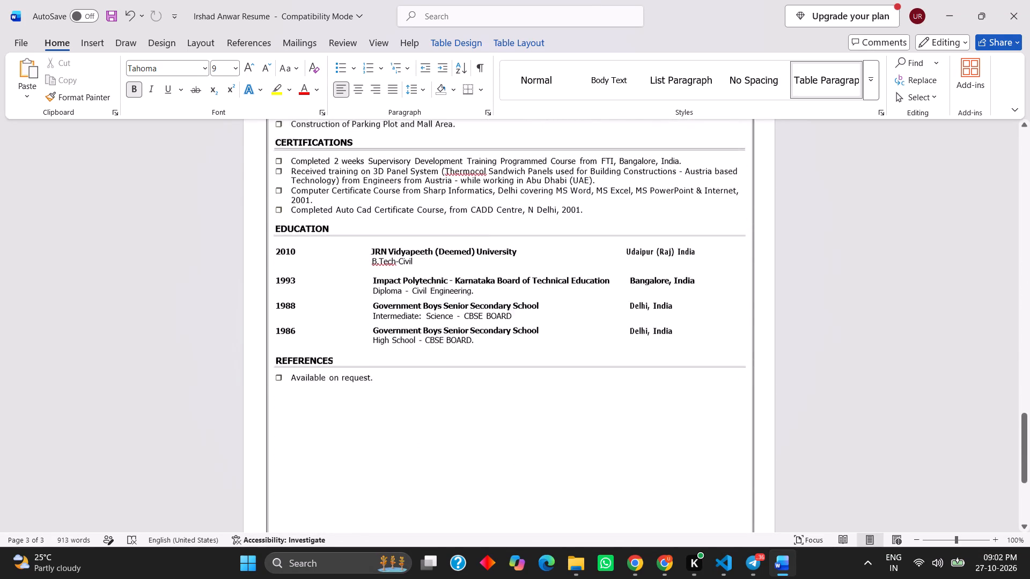
pyautogui.scroll(20, 447, 371)
pyautogui.scroll(19, 447, 371)
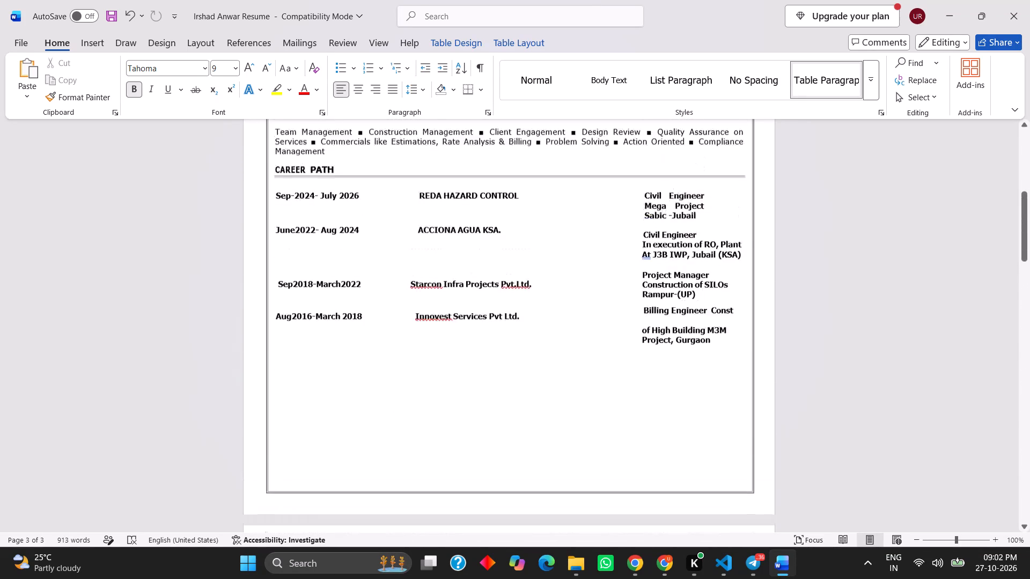
# Resize the page 1 career path table again to tighten its height below the Innovest Services entry and widen it slightly.
pyautogui.scroll(4, 448, 367)
pyautogui.scroll(-4, 448, 367)
pyautogui.click(448, 365)
pyautogui.click(407, 415)
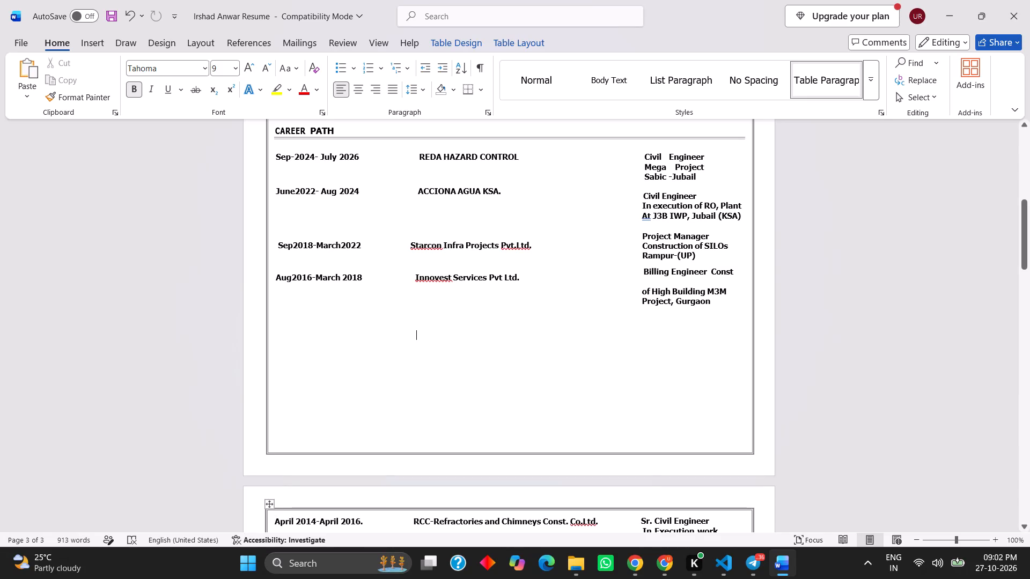
pyautogui.click(344, 411)
pyautogui.click(297, 424)
pyautogui.click(295, 422)
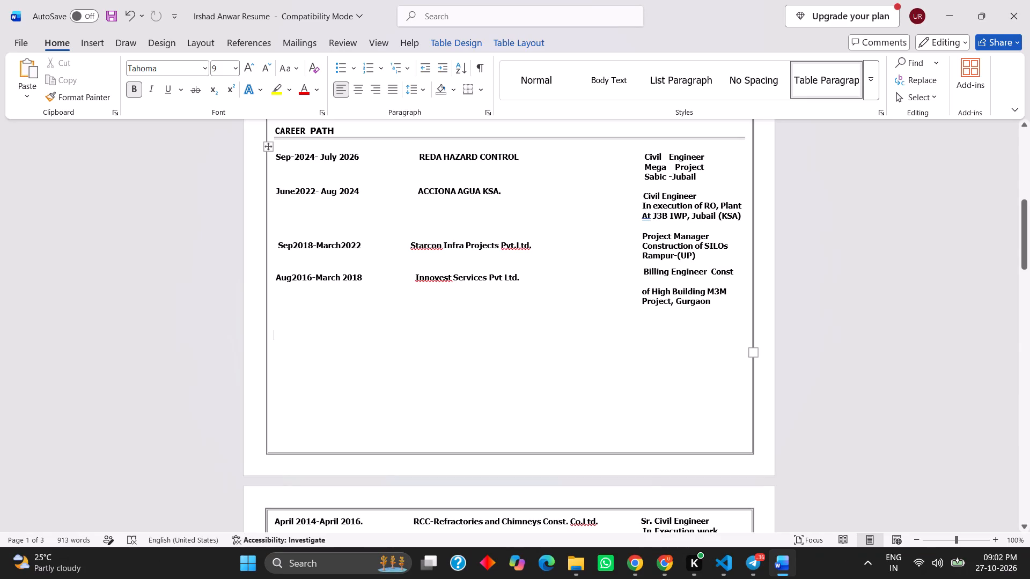
pyautogui.moveTo(754, 354); pyautogui.dragTo(753, 337)
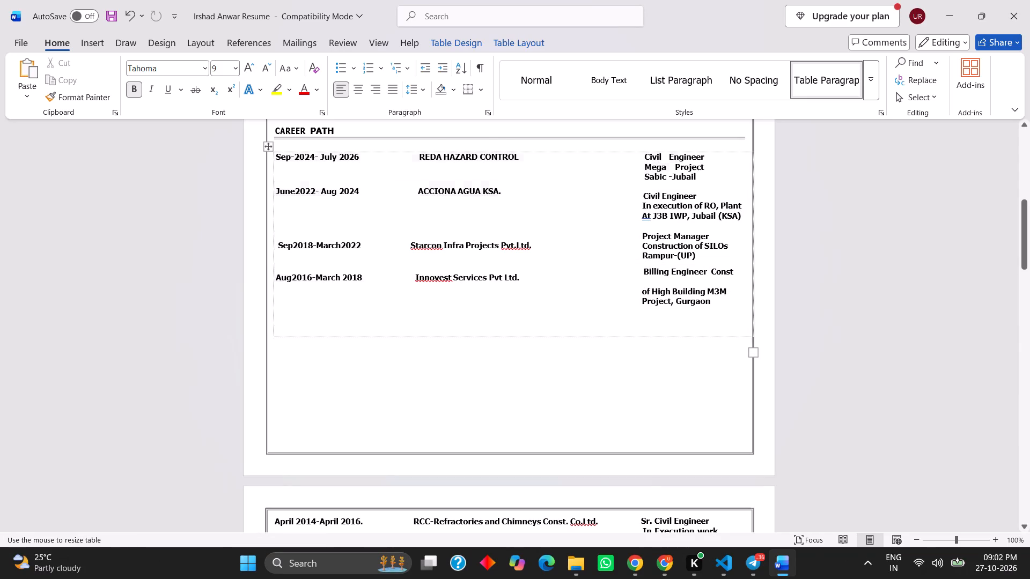
pyautogui.moveTo(753, 337); pyautogui.dragTo(755, 317)
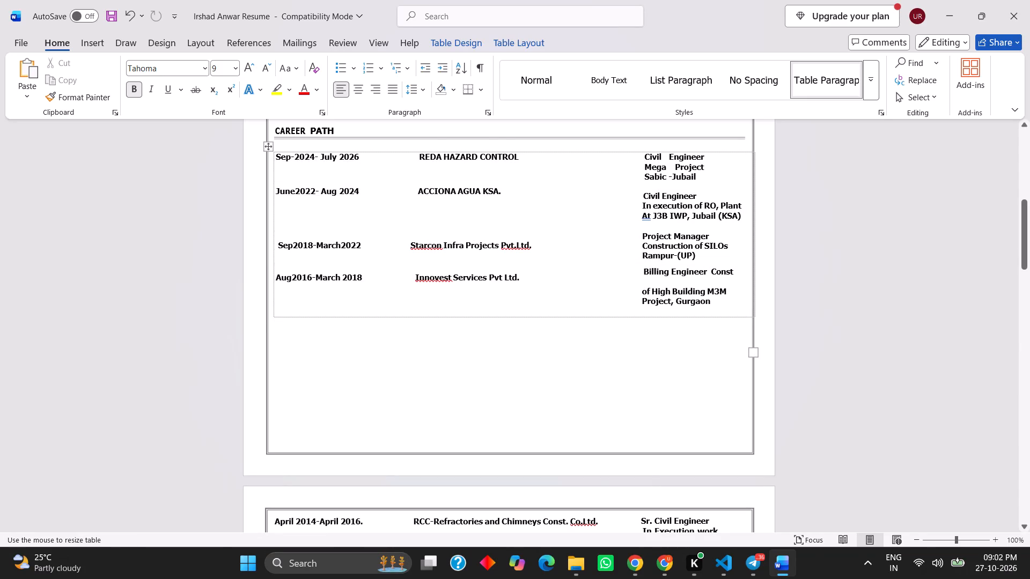
pyautogui.moveTo(755, 317); pyautogui.dragTo(752, 314)
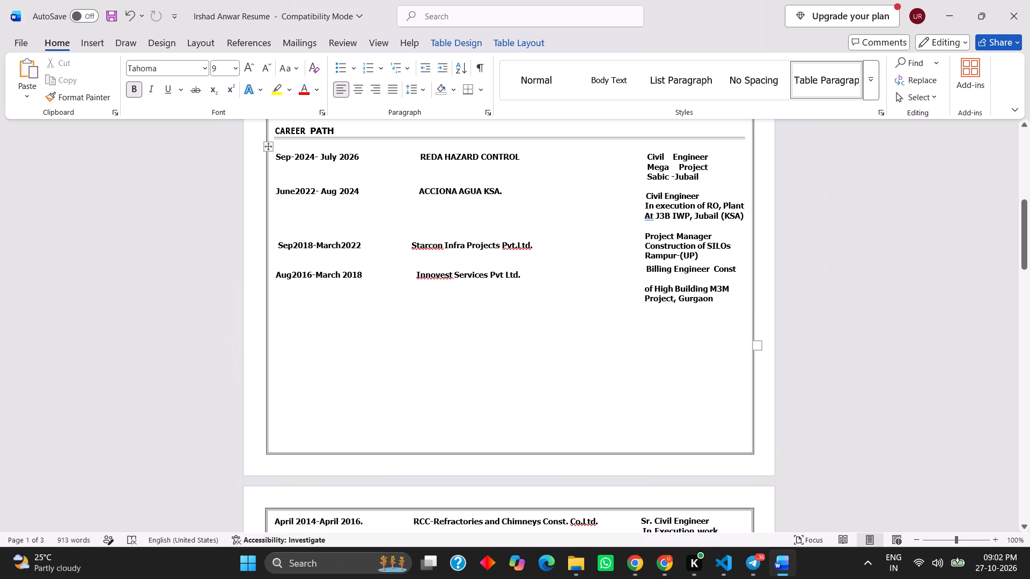
# Try to move the page 2 career path table up into the blank space at the bottom of page 1.
pyautogui.click(435, 441)
pyautogui.click(363, 413)
pyautogui.click(318, 441)
pyautogui.click(284, 428)
pyautogui.scroll(-3, 334, 413)
pyautogui.click(342, 447)
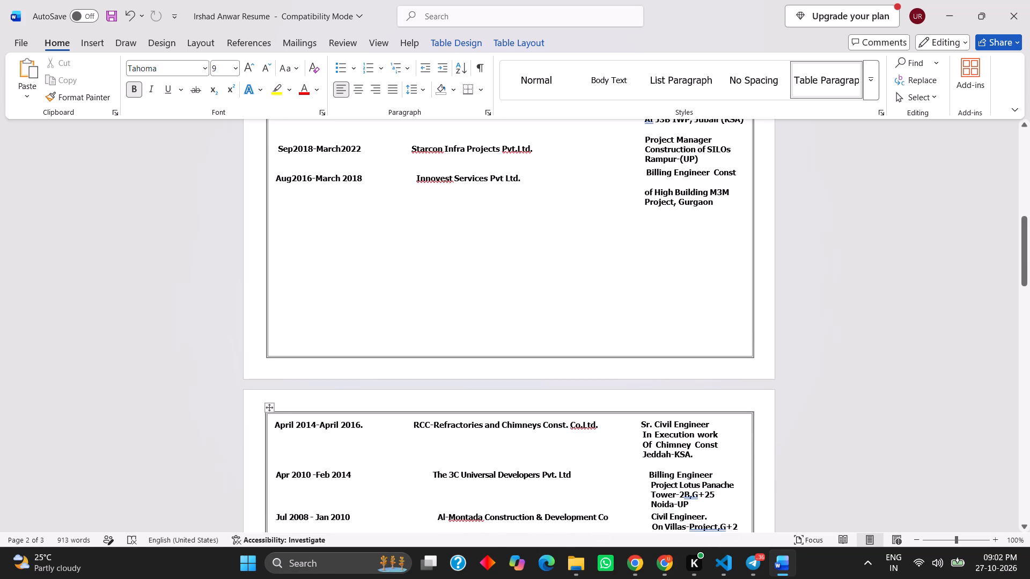
pyautogui.moveTo(271, 405); pyautogui.dragTo(268, 313)
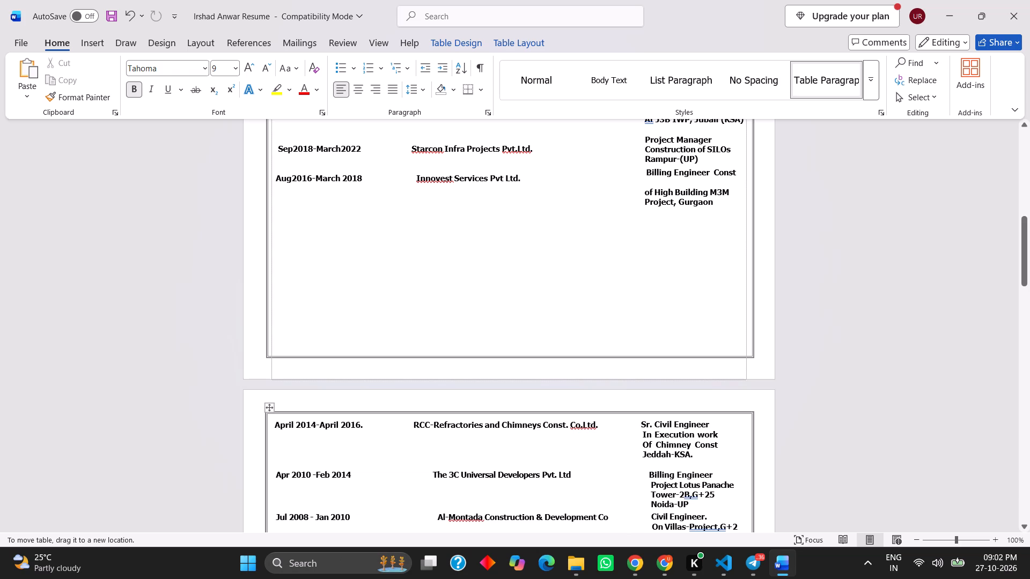
pyautogui.moveTo(268, 313); pyautogui.dragTo(264, 312)
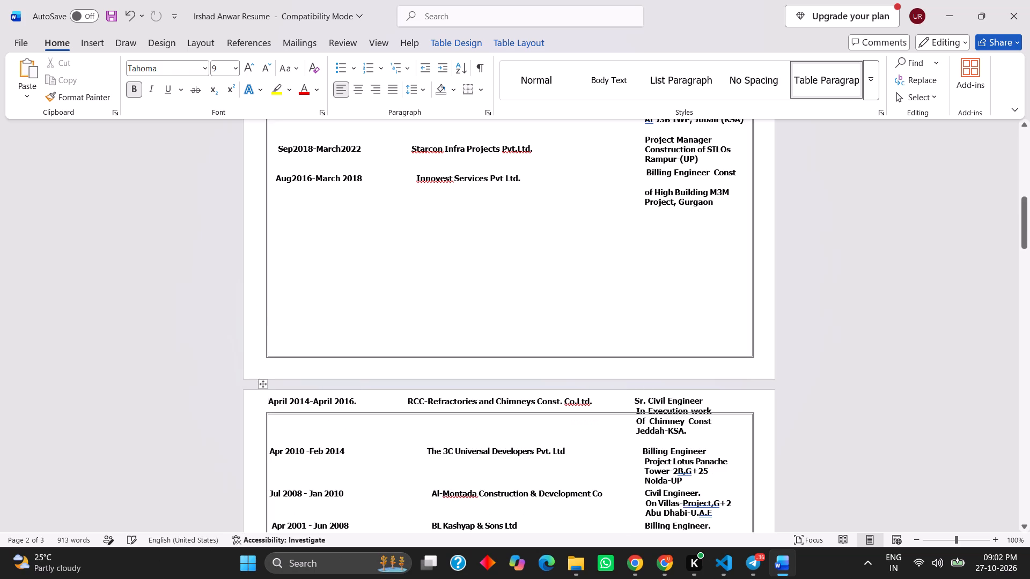
pyautogui.moveTo(264, 381); pyautogui.dragTo(275, 335)
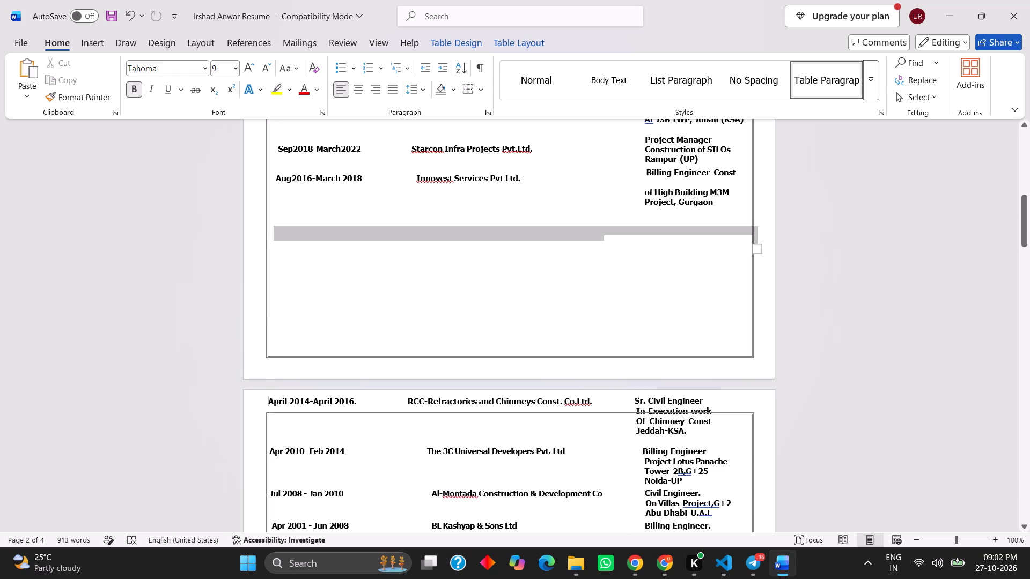
pyautogui.moveTo(275, 335); pyautogui.dragTo(282, 315)
pyautogui.click(356, 358)
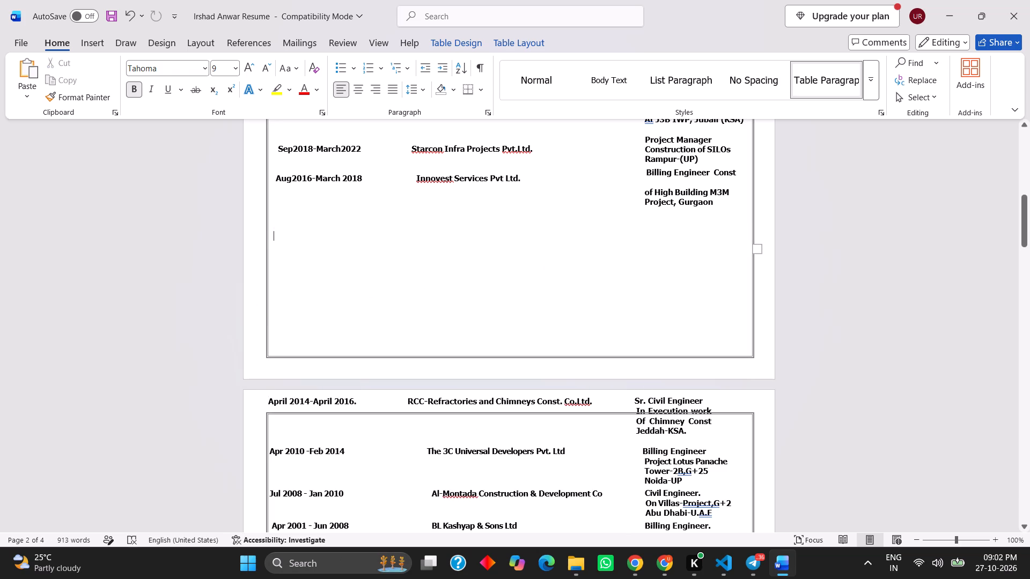
# Move the April 2014-April 2016 RCC-Refractories and Chimneys entry from page 2 into the empty row below Innovest Services on page 1.
pyautogui.moveTo(268, 399); pyautogui.dragTo(718, 412)
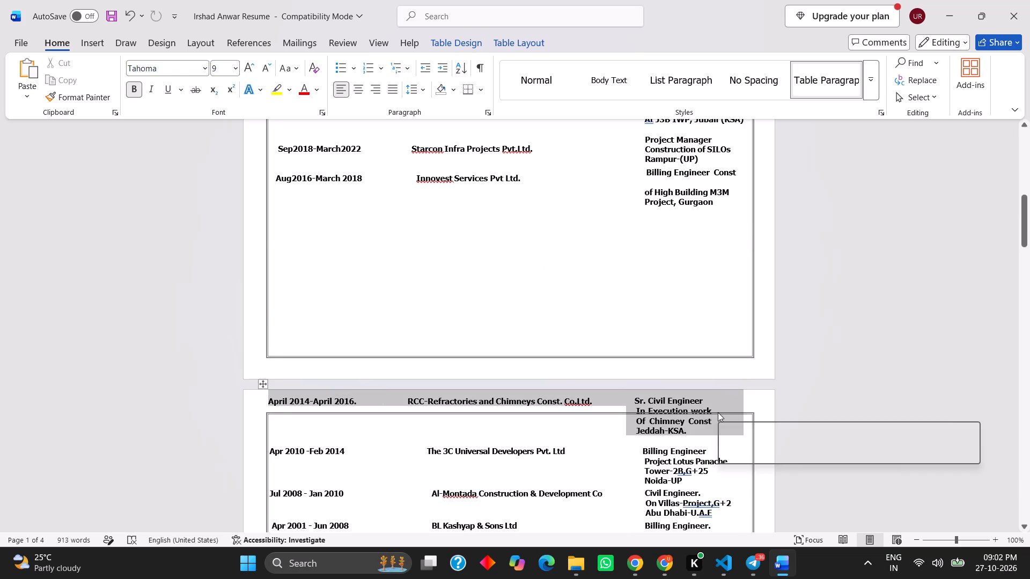
pyautogui.hotkey('ctrl', 'x')
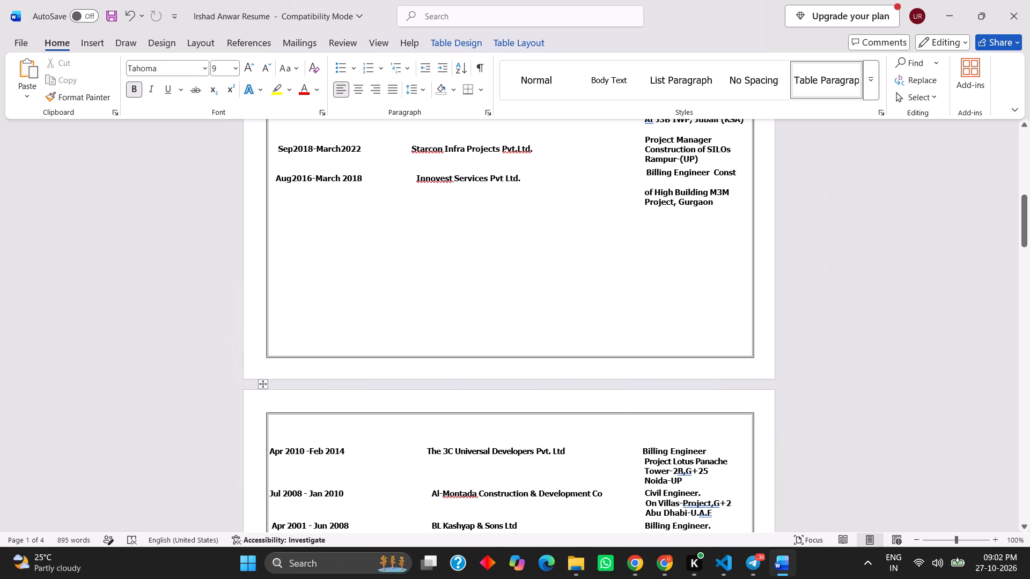
pyautogui.click(300, 216)
pyautogui.click(298, 218)
pyautogui.click(734, 232)
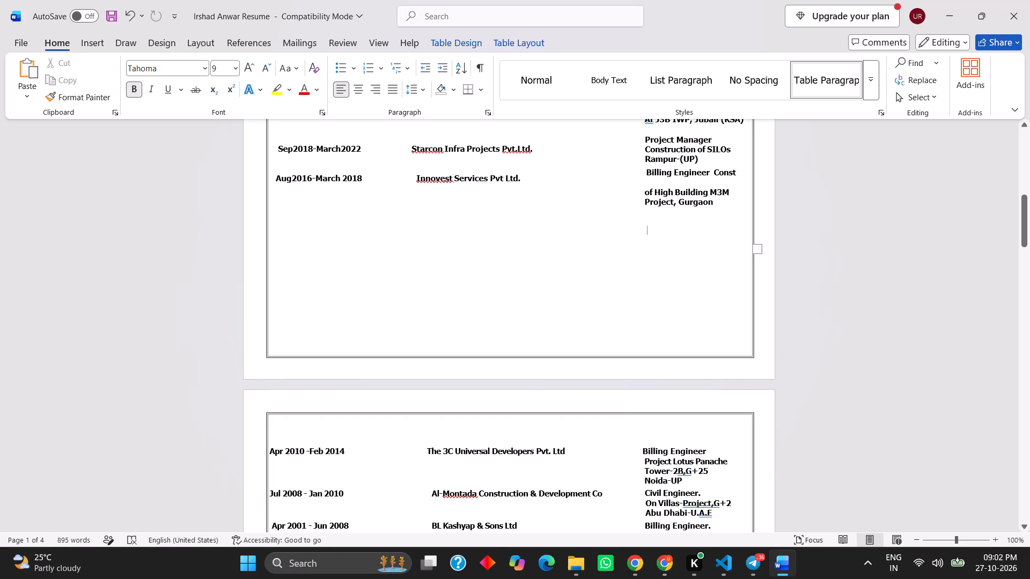
pyautogui.press('BackSpace')
pyautogui.press('BackSpace')
pyautogui.press('BackSpace')
pyautogui.press('BackSpace')
pyautogui.press('BackSpace')
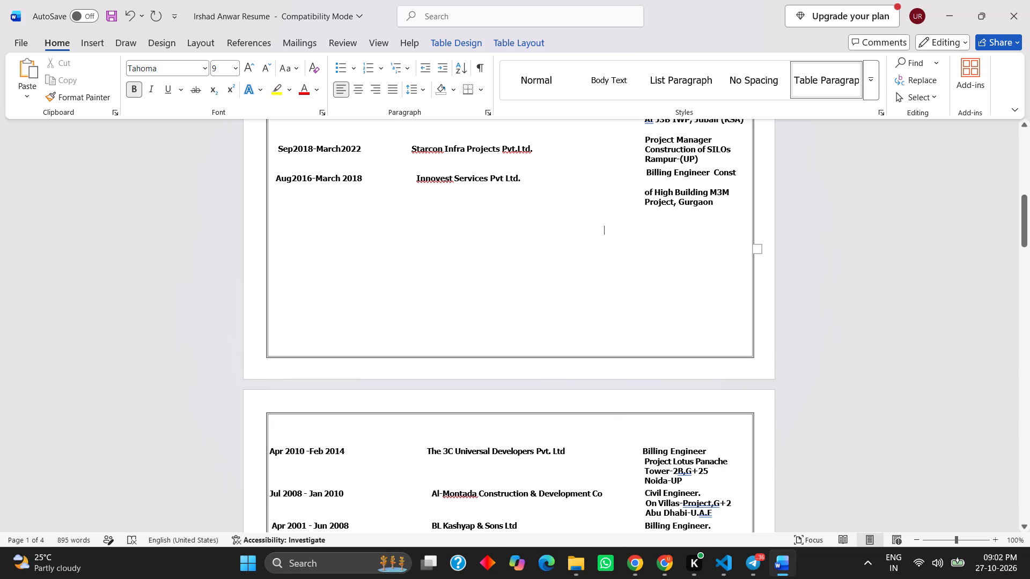
pyautogui.press('Left')
pyautogui.press('Left')
pyautogui.hotkey('ctrl', 'v')
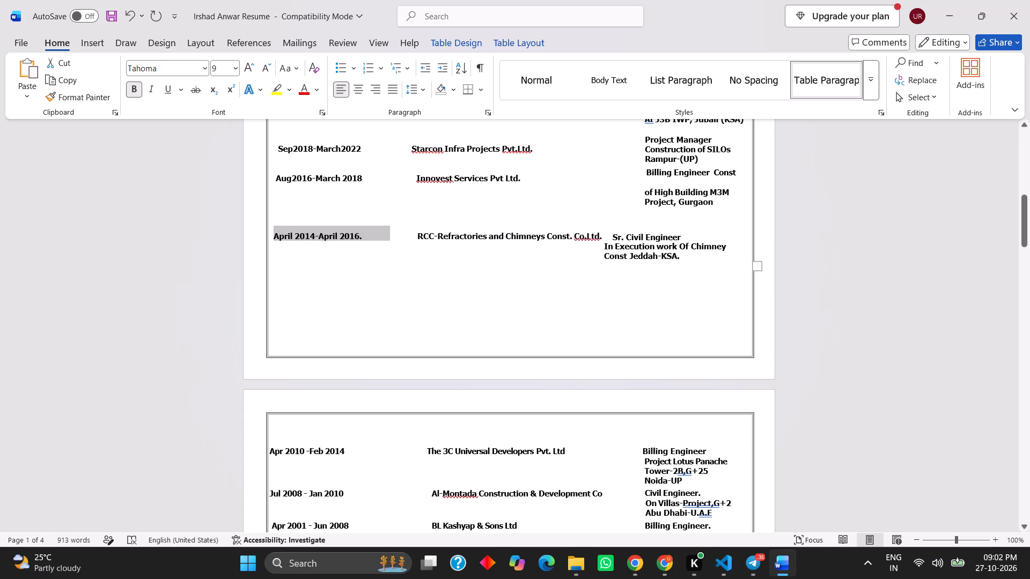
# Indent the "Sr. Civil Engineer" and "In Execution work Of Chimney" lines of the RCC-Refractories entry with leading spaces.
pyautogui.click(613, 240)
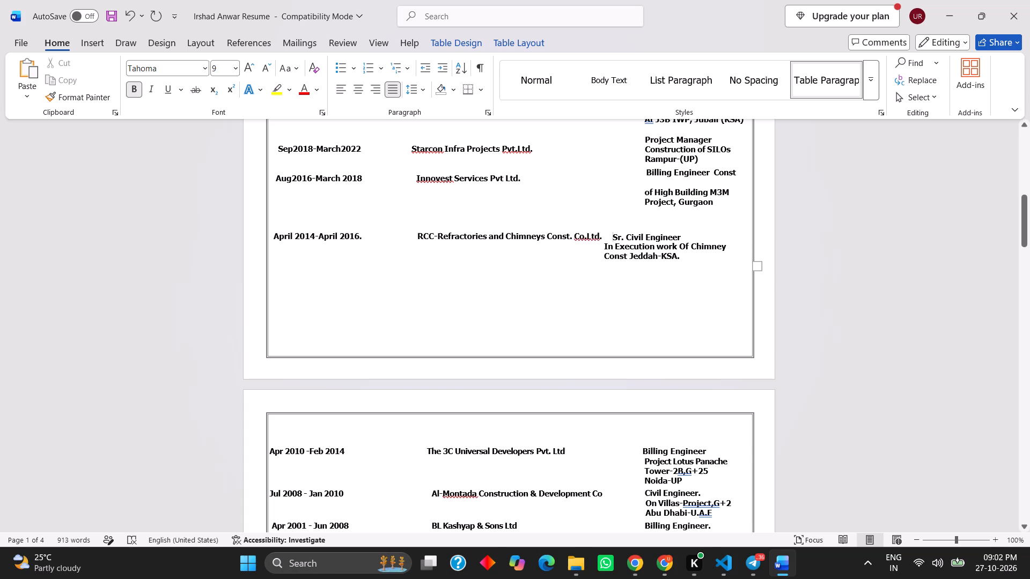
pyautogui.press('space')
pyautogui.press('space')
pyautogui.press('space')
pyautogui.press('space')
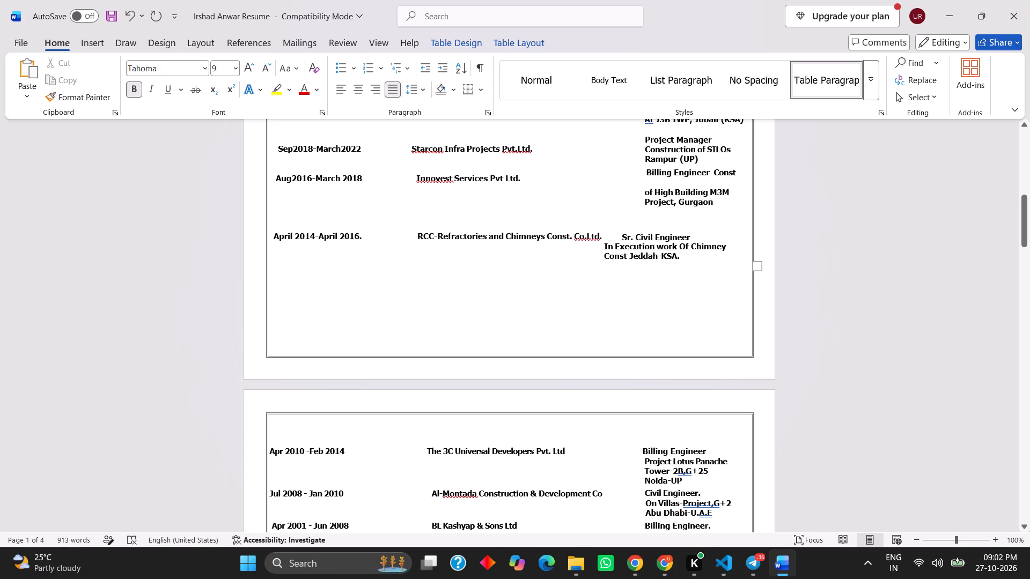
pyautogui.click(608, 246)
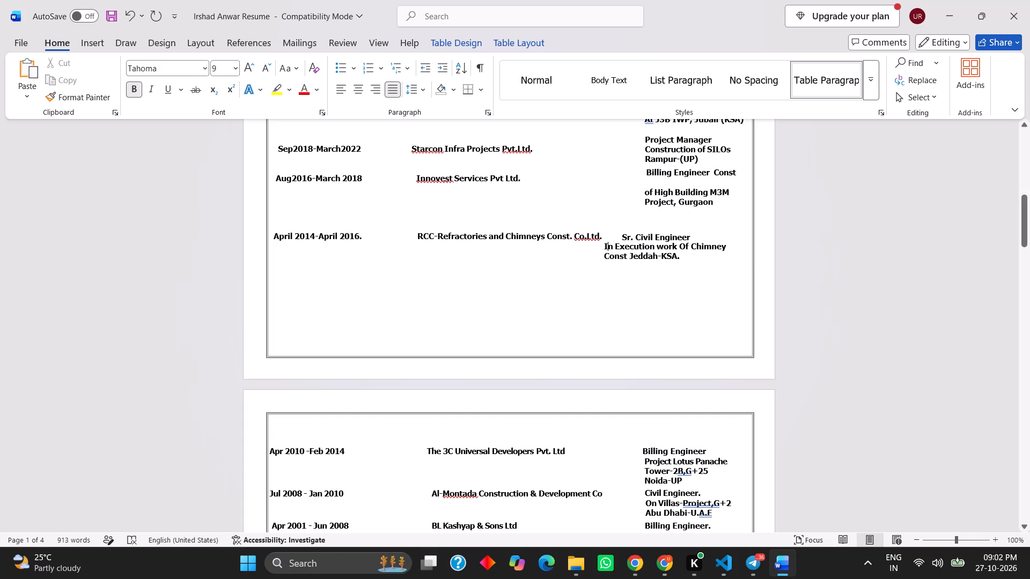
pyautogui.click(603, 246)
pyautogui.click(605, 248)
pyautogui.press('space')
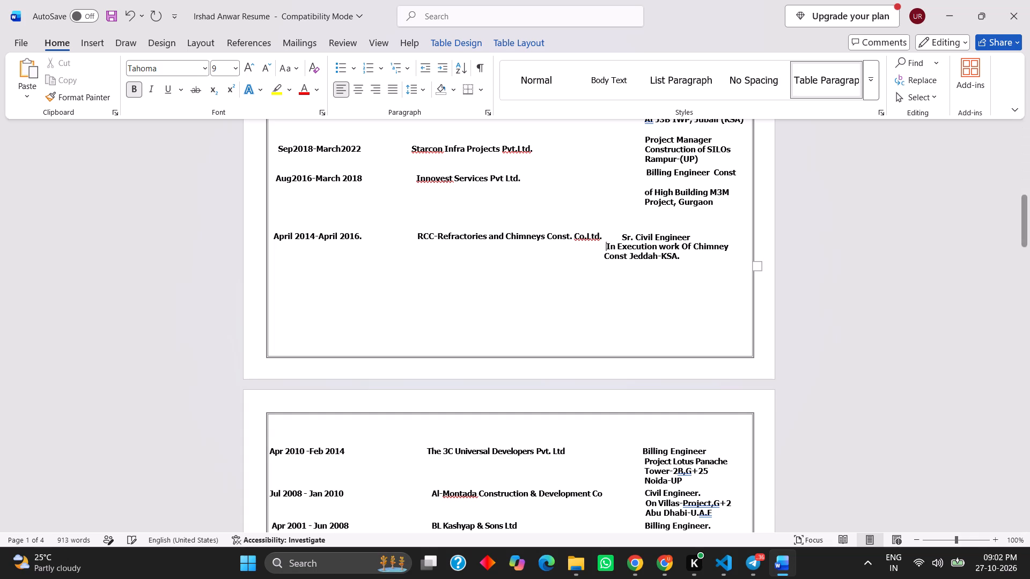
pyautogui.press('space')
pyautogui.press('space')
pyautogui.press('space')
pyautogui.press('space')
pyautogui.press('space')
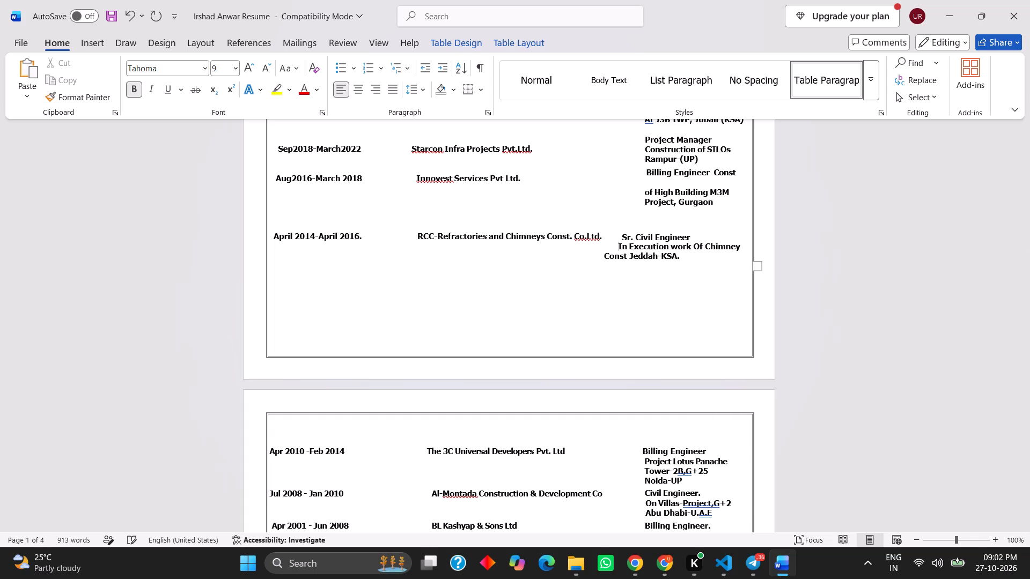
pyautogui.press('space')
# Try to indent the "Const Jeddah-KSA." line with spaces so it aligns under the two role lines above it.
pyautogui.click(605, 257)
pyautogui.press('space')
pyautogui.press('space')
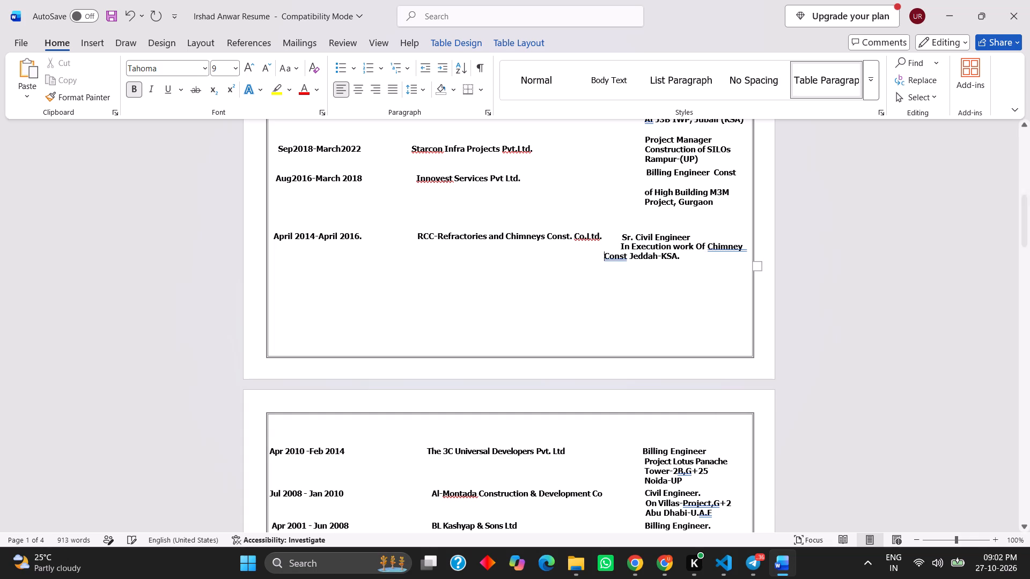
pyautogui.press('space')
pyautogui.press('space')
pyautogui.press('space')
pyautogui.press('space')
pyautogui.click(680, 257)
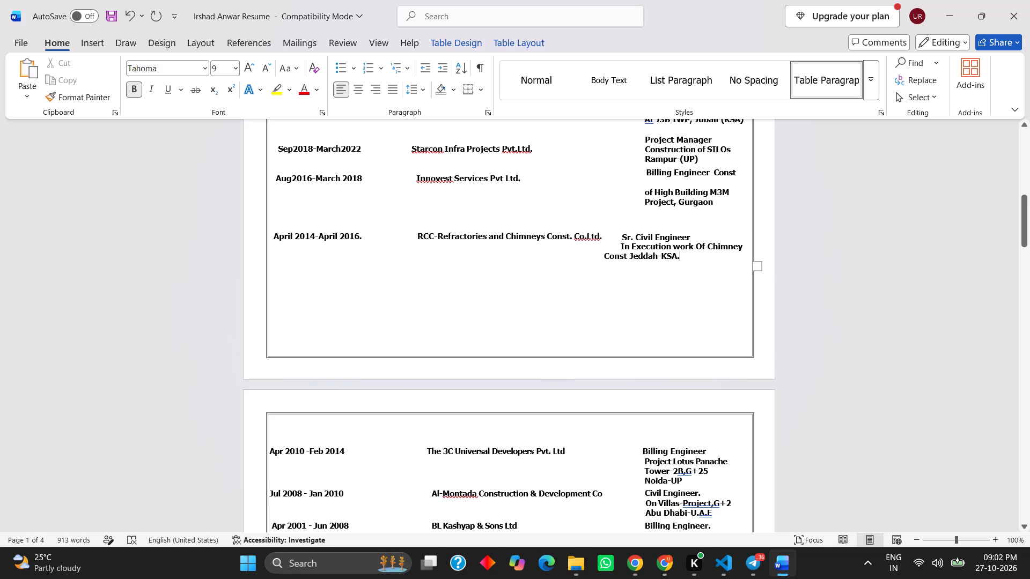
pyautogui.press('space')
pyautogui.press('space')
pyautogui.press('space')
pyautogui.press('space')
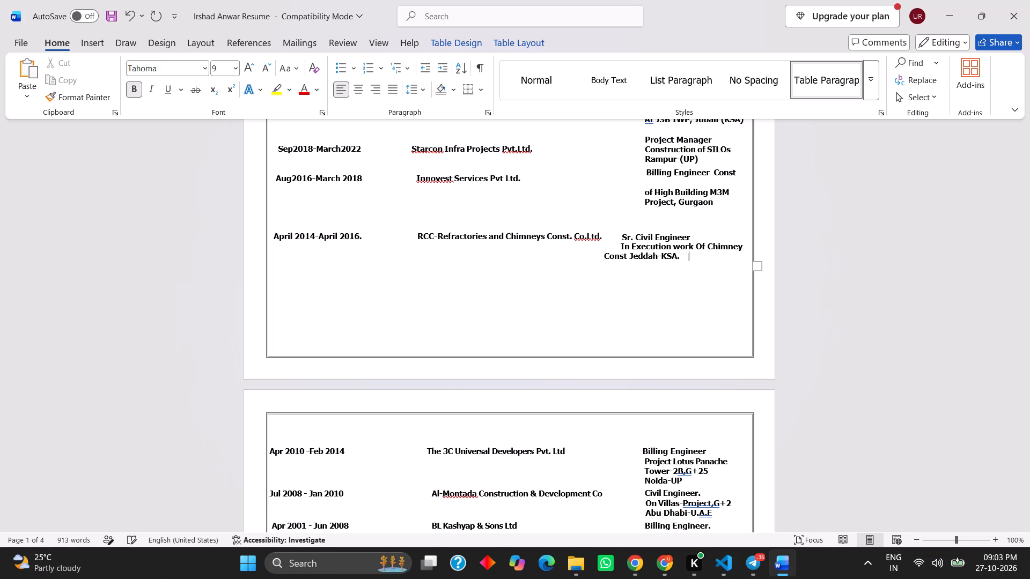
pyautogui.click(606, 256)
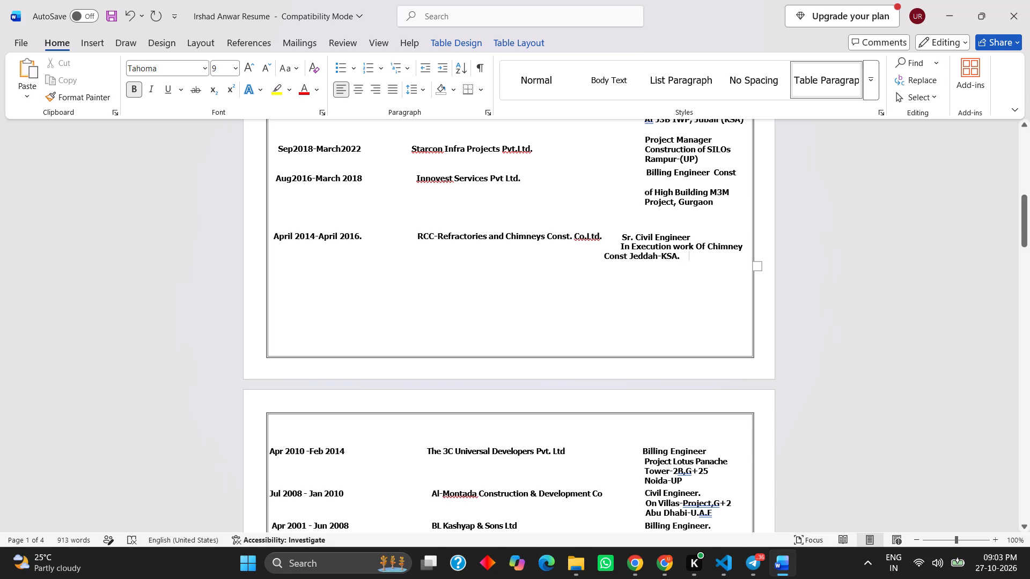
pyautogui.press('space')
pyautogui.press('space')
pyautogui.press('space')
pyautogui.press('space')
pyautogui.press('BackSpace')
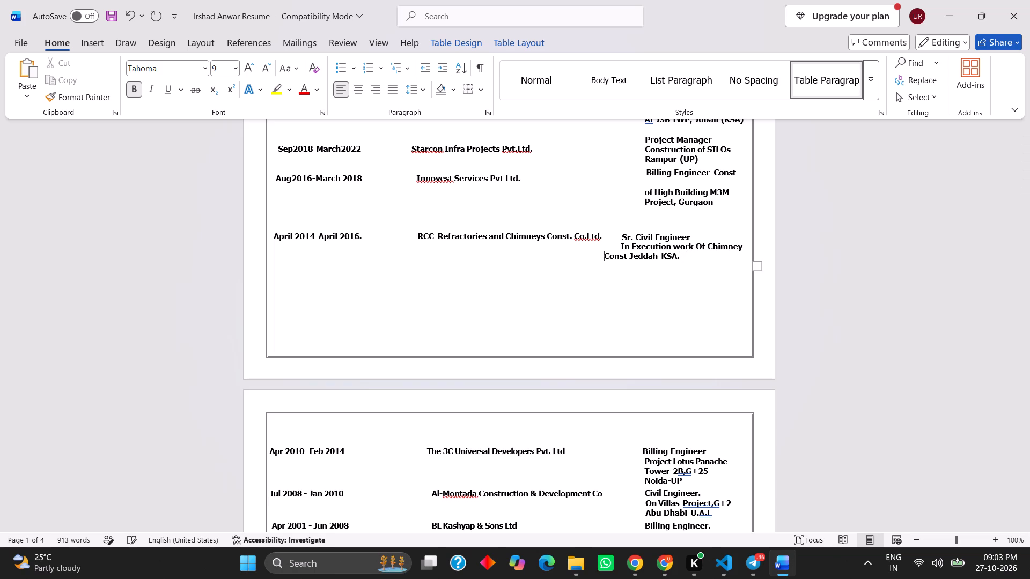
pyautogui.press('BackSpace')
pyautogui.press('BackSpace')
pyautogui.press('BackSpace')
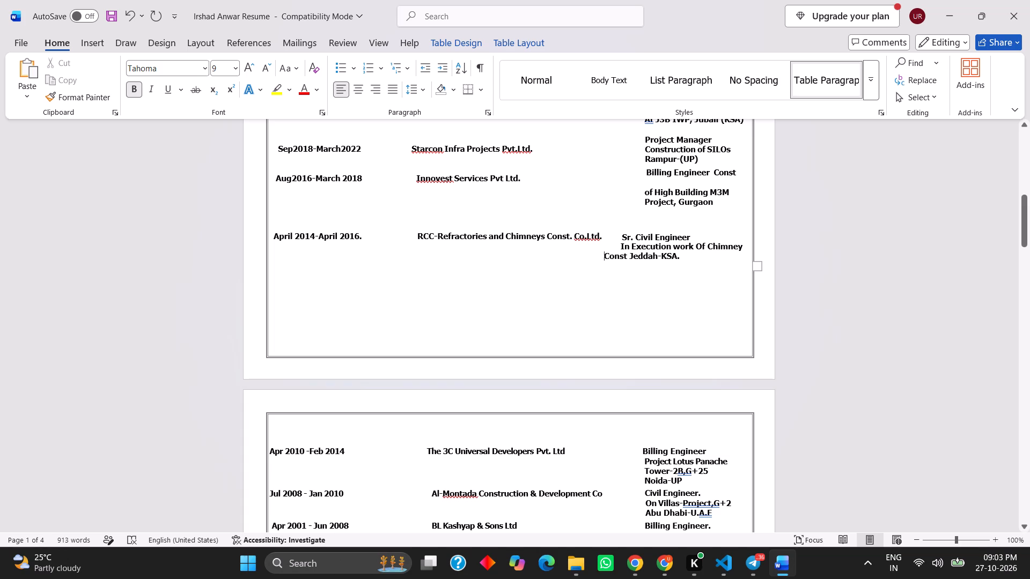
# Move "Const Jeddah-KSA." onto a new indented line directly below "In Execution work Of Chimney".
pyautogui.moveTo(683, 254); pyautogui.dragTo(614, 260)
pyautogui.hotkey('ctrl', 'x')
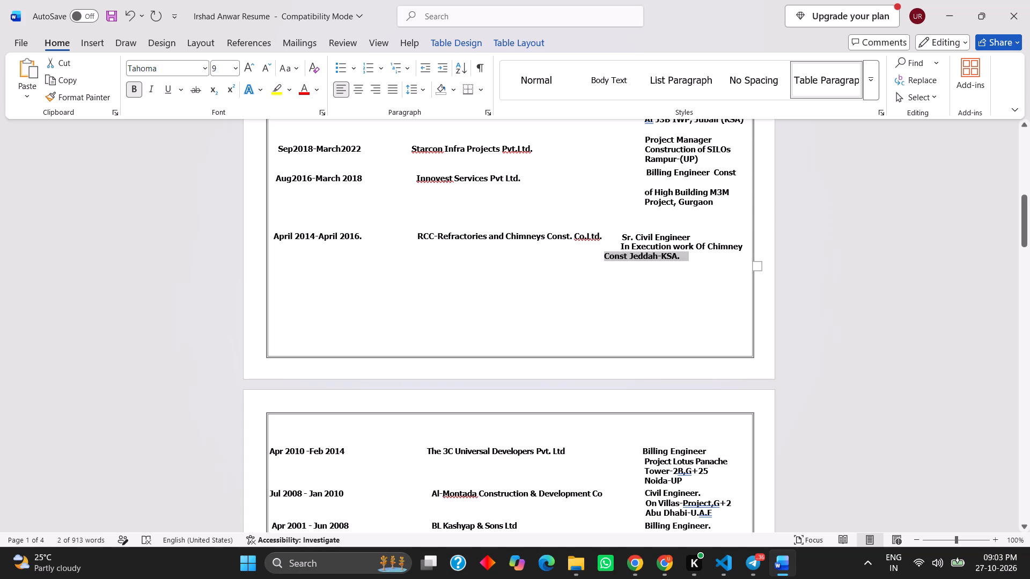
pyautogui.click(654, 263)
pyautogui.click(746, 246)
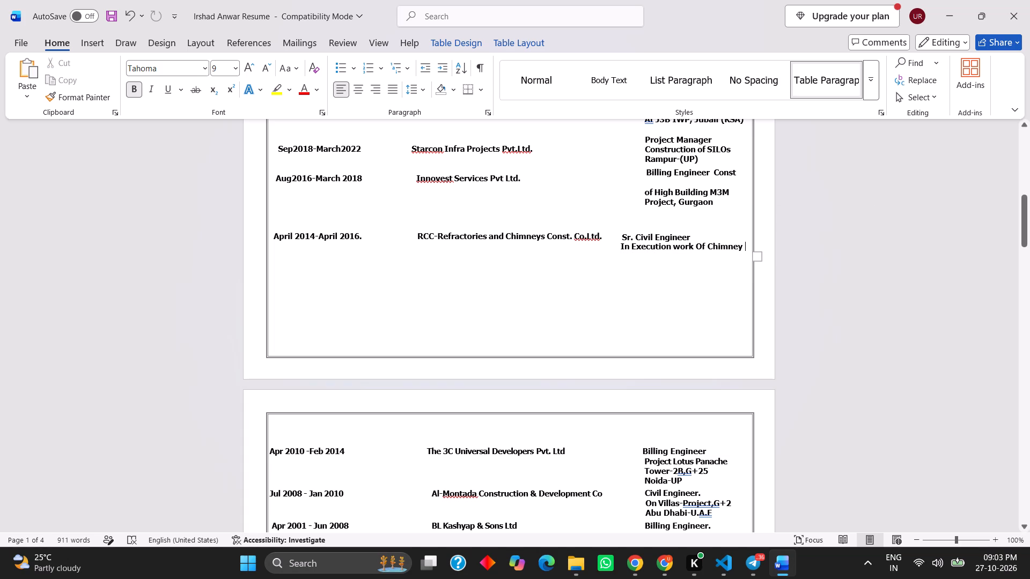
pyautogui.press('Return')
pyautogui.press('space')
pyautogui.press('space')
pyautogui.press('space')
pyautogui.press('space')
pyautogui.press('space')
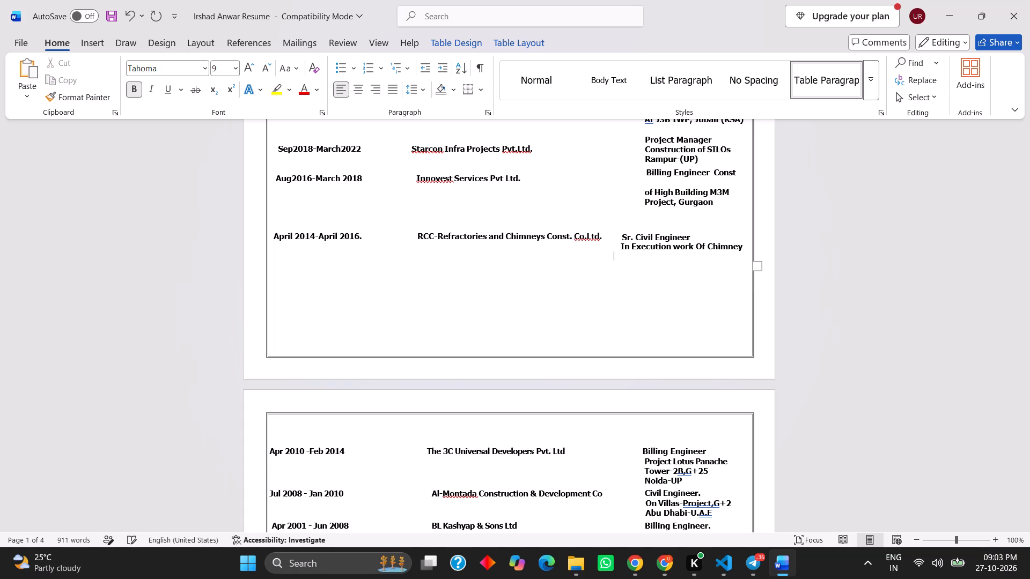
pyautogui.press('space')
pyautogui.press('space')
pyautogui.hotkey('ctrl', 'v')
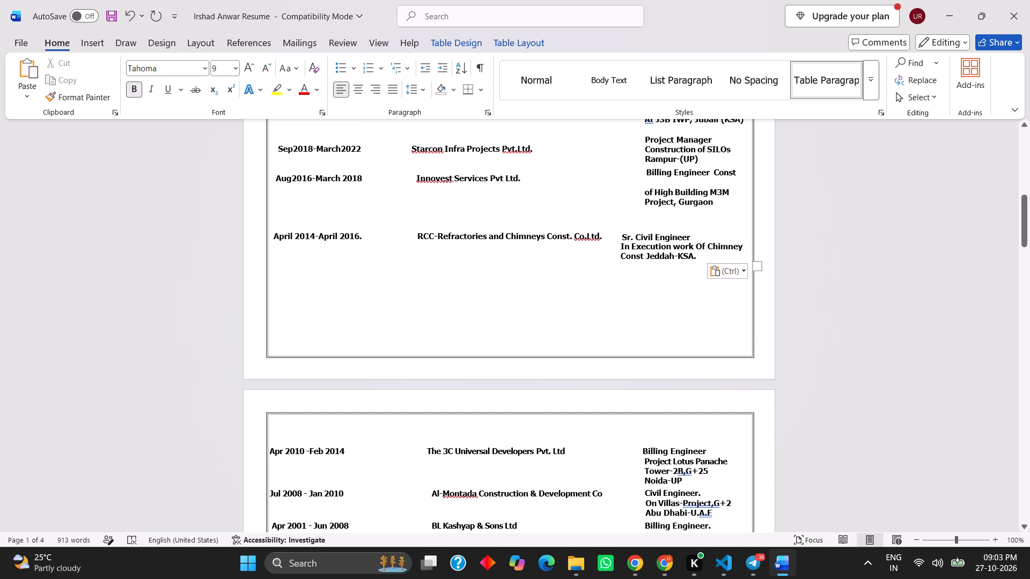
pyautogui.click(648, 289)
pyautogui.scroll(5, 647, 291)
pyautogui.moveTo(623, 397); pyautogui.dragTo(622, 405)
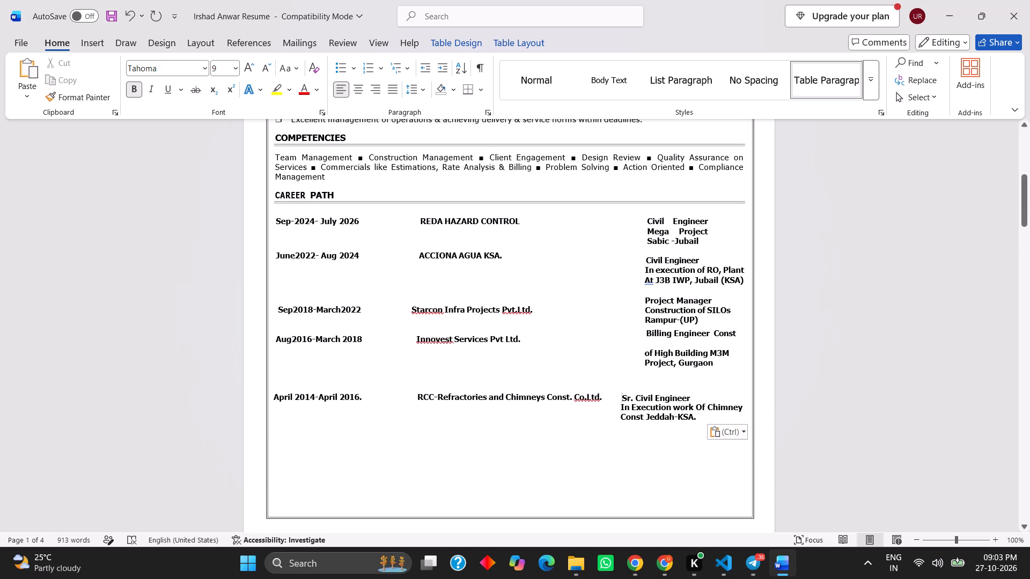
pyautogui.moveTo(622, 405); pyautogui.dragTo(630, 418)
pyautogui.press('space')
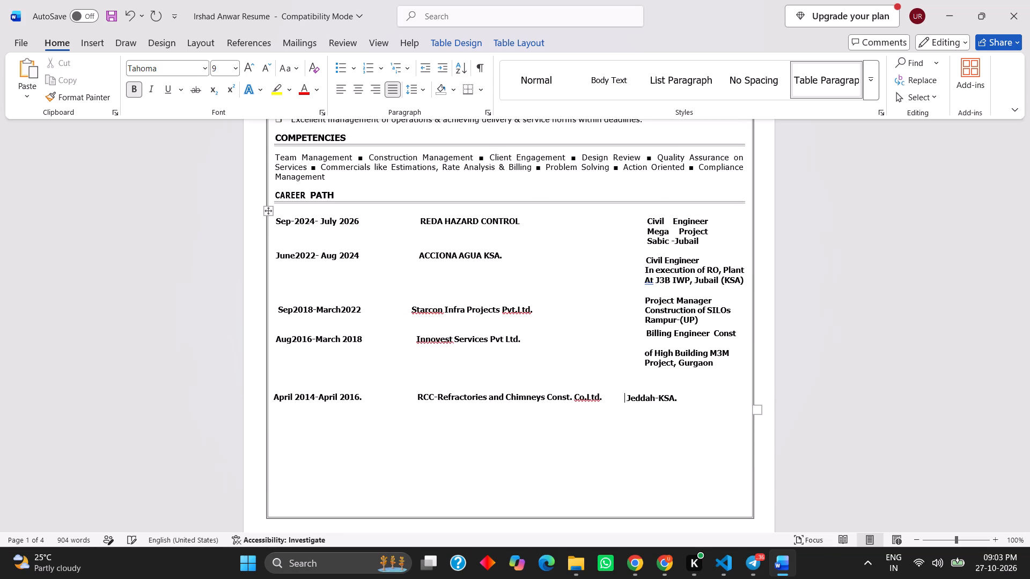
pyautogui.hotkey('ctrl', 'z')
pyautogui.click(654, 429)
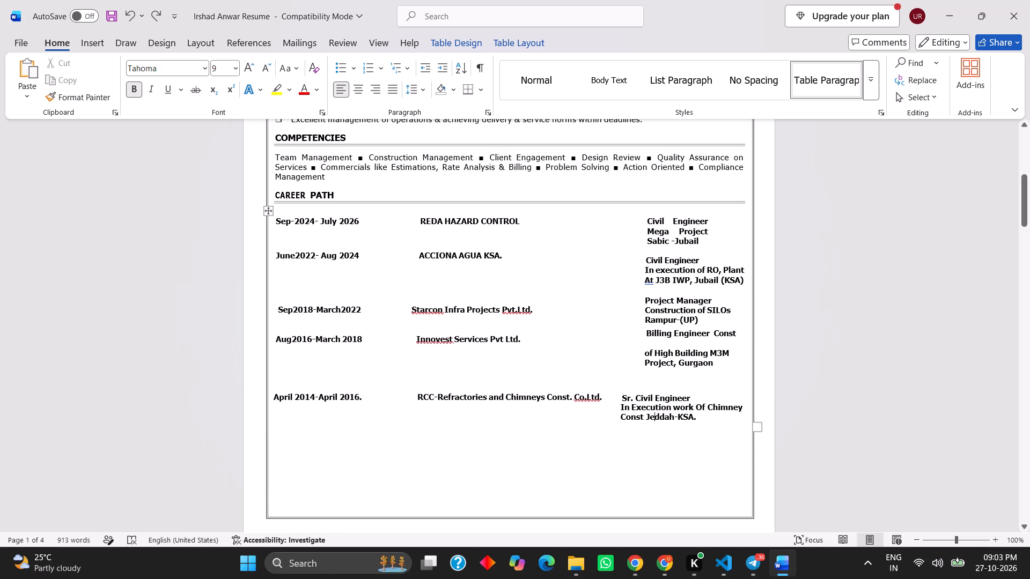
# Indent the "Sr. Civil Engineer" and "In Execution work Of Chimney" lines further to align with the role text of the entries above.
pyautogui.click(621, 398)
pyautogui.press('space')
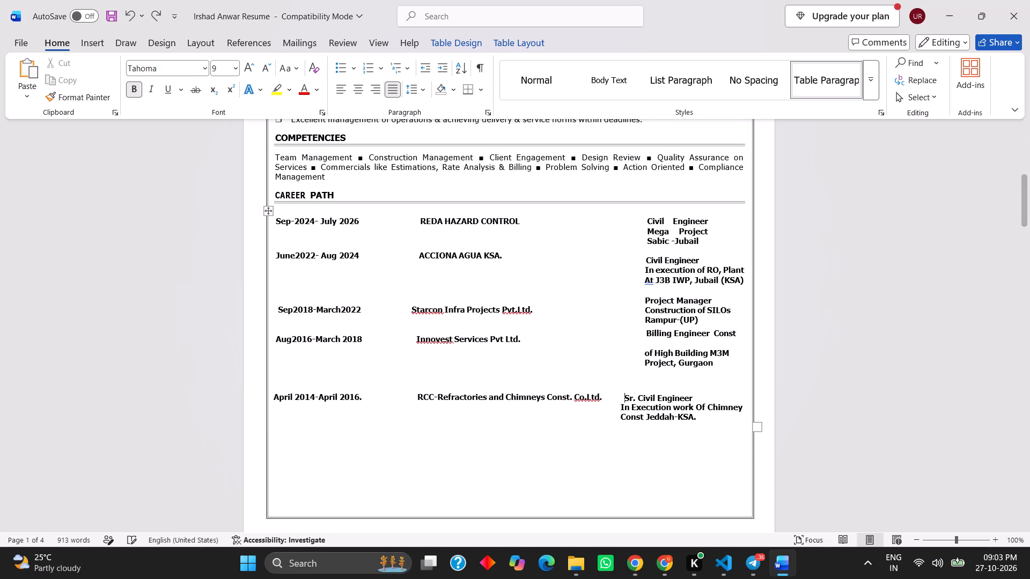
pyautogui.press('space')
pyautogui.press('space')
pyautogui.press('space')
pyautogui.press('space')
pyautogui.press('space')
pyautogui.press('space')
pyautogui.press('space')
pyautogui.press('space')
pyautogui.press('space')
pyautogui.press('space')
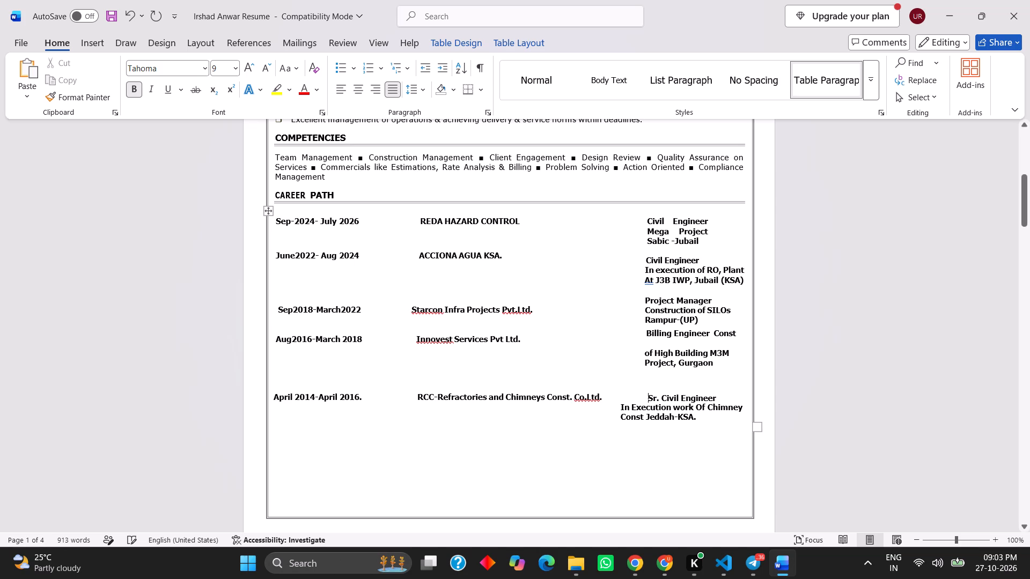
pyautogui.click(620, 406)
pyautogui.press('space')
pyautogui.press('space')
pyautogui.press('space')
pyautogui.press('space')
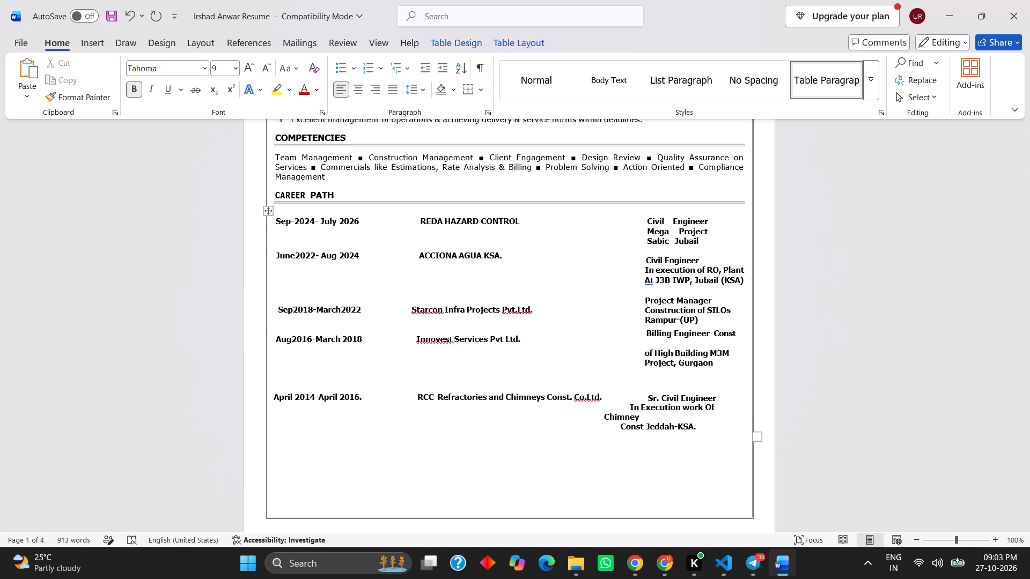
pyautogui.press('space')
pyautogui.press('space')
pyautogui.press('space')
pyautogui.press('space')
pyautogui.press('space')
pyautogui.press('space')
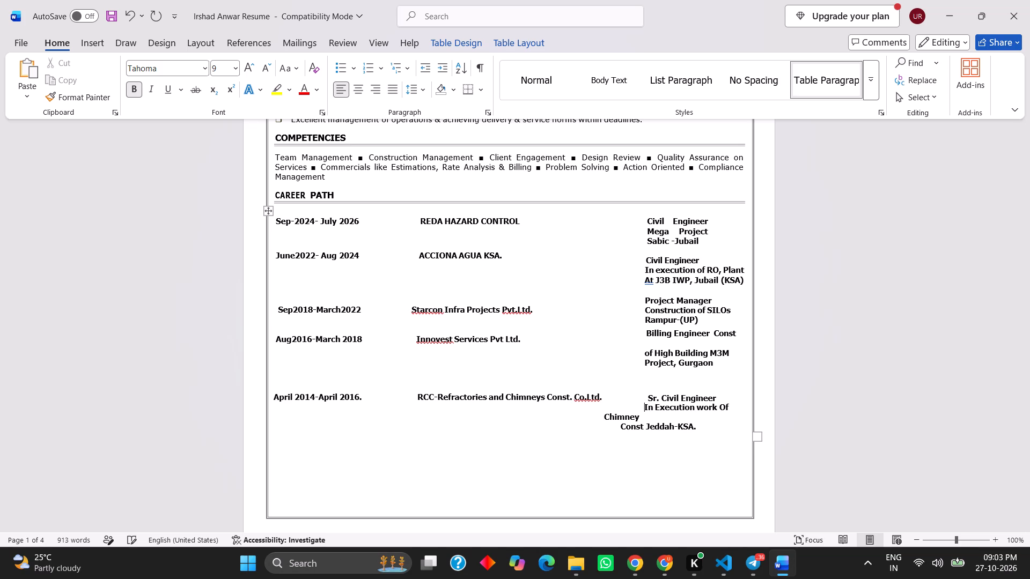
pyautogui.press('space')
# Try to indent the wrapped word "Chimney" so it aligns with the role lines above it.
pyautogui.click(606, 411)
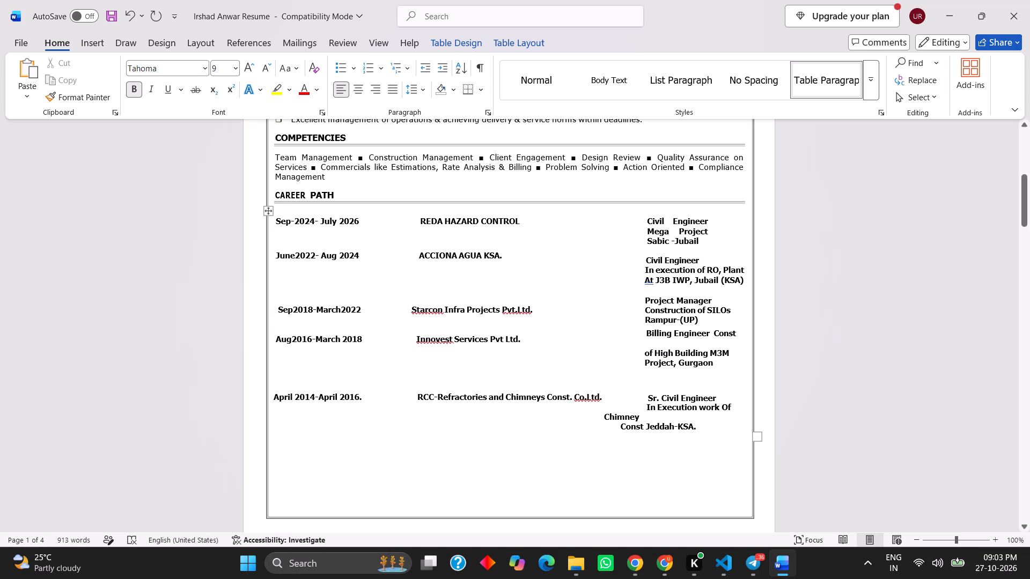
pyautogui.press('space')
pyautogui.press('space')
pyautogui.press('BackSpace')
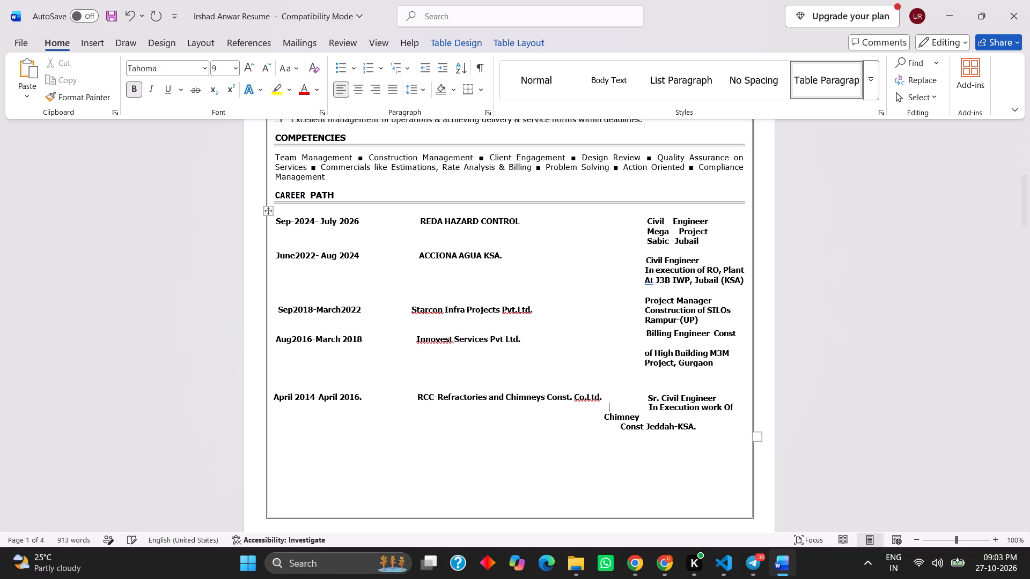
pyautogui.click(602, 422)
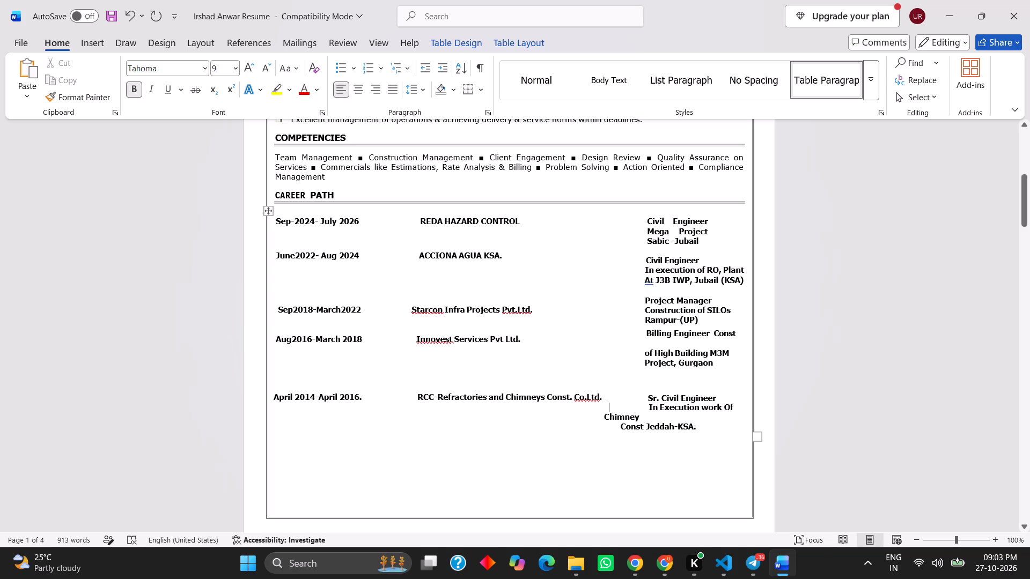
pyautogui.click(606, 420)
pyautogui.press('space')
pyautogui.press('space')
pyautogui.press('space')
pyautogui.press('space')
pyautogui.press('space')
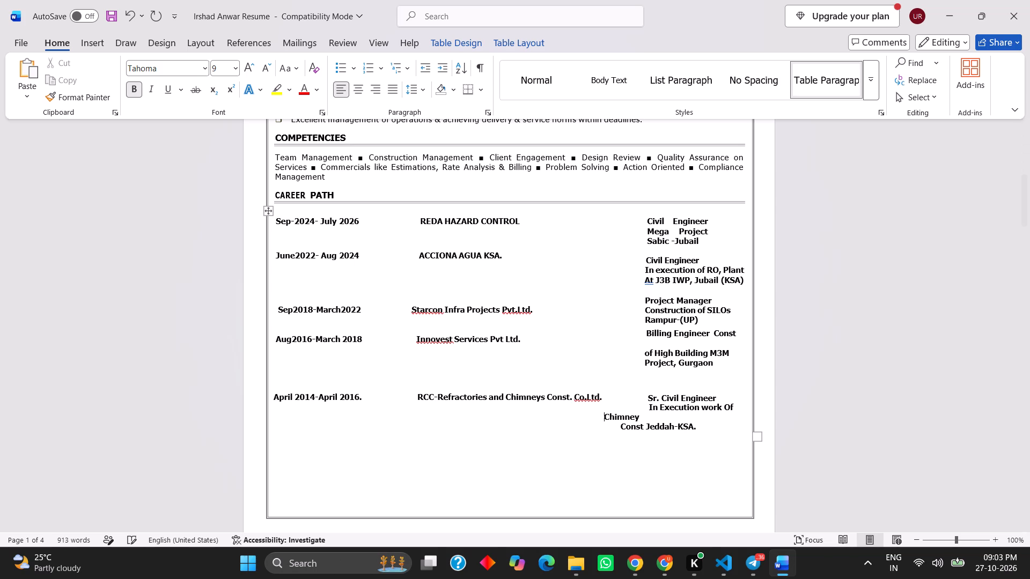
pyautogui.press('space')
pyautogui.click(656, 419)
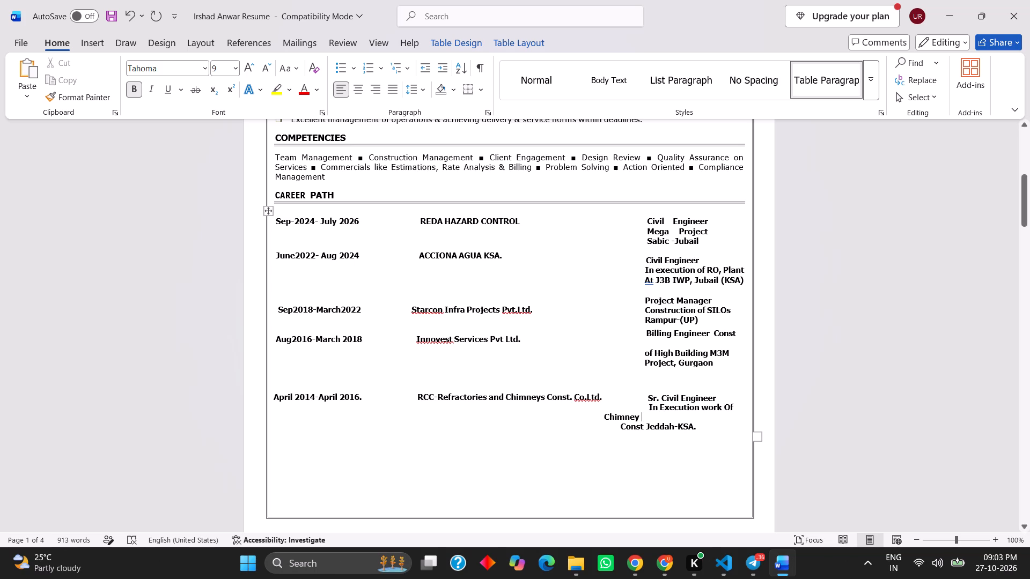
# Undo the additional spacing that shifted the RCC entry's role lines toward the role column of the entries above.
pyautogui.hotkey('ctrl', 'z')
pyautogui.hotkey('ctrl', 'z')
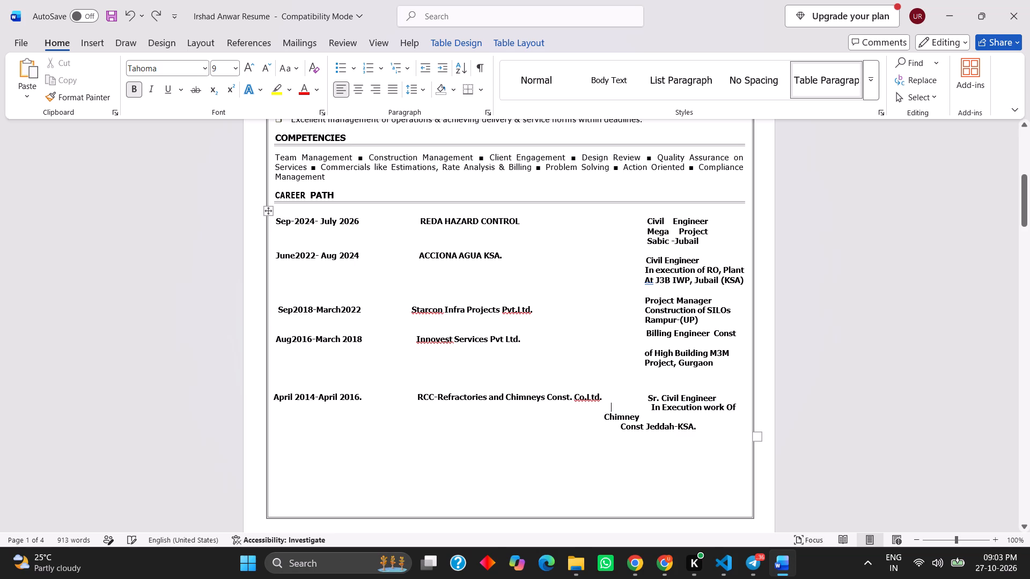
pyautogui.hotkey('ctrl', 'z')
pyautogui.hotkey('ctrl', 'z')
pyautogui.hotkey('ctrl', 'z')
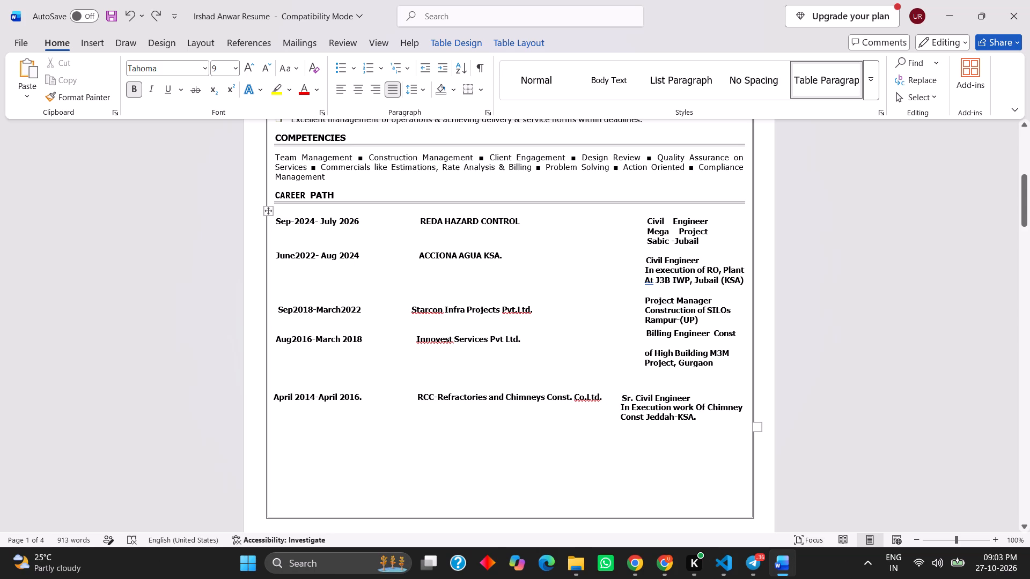
# Look over the remaining career entries and the key performance areas on the following pages to check their layout.
pyautogui.scroll(-4, 554, 282)
pyautogui.scroll(-14, 521, 325)
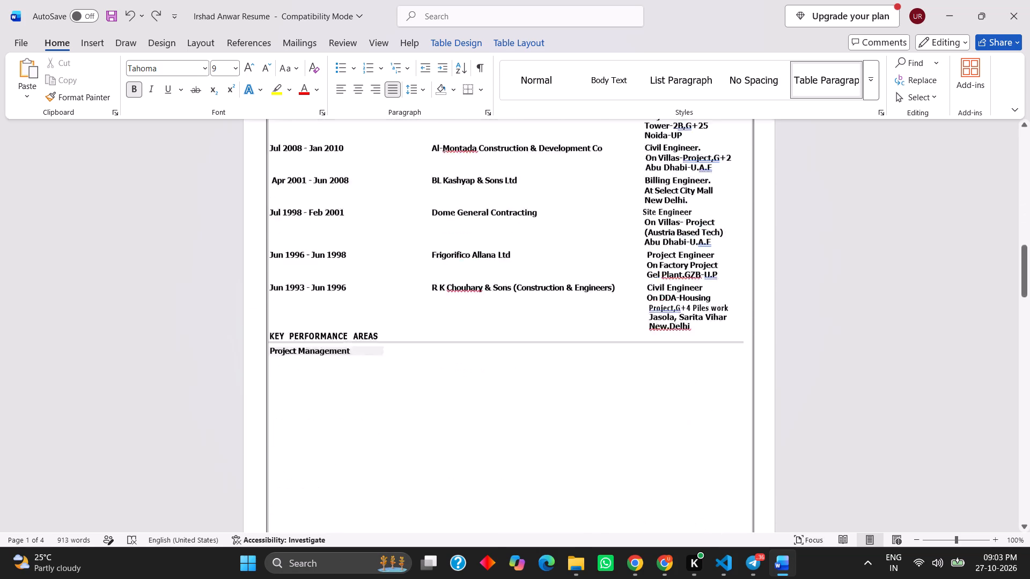
pyautogui.scroll(-6, 508, 331)
pyautogui.scroll(-20, 508, 331)
pyautogui.scroll(-8, 508, 331)
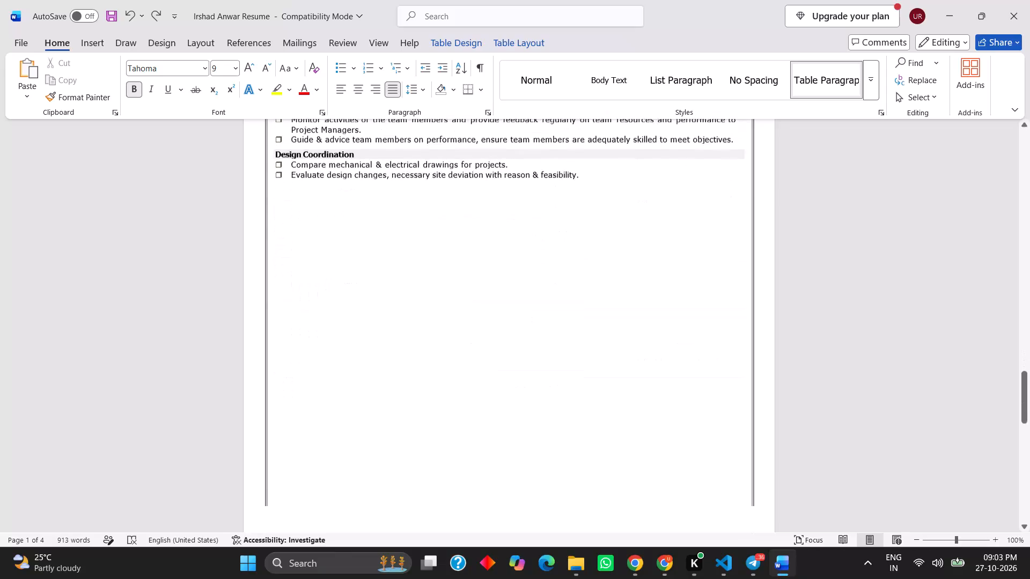
pyautogui.scroll(-7, 507, 329)
pyautogui.scroll(20, 503, 324)
pyautogui.scroll(14, 503, 324)
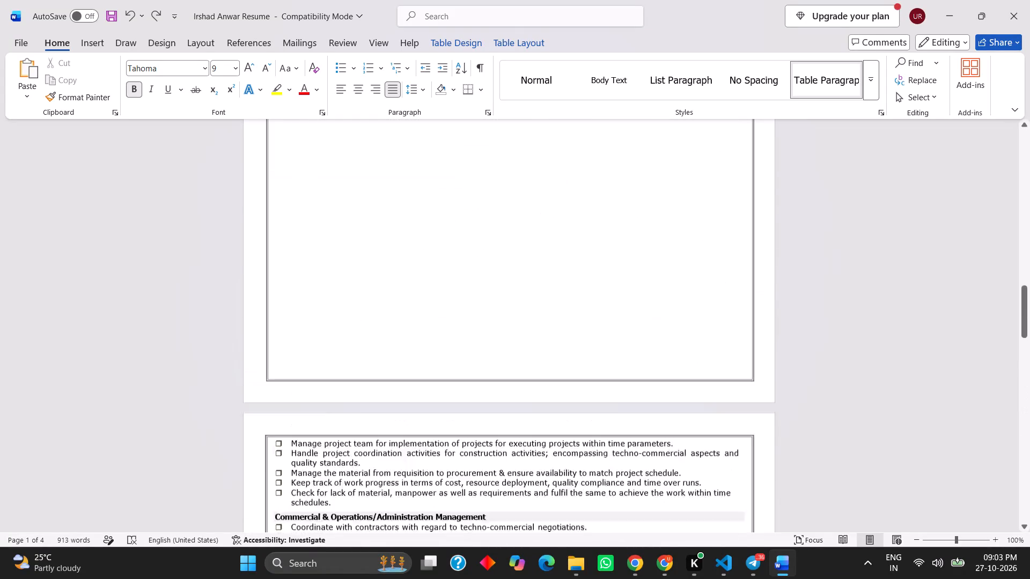
pyautogui.scroll(20, 502, 333)
pyautogui.scroll(5, 502, 333)
# Undo the role-line spacing edits and the placement of the RCC-Refractories and Chimneys entry on the first page.
pyautogui.hotkey('ctrl', 'z')
pyautogui.hotkey('ctrl', 'z')
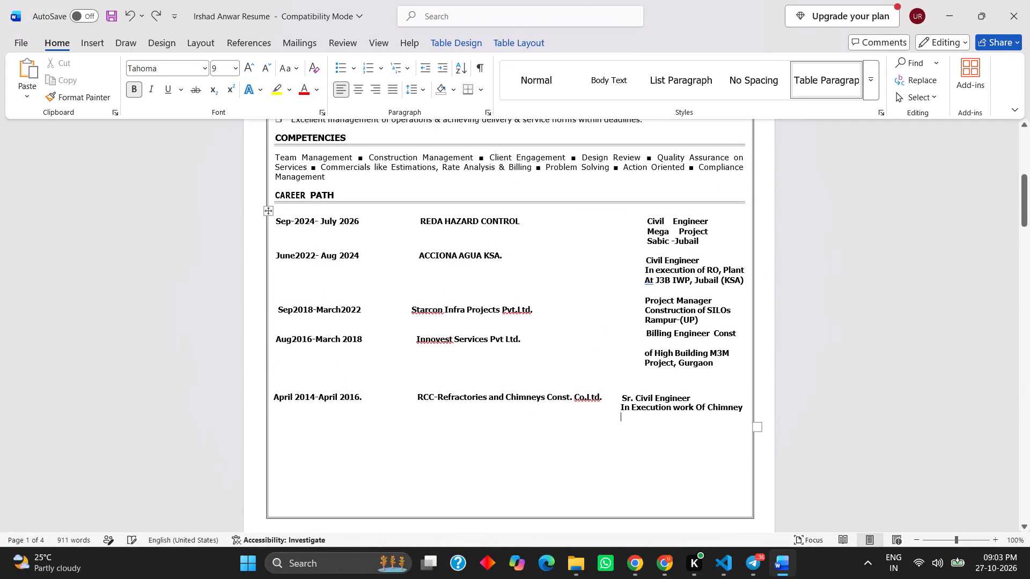
pyautogui.hotkey('ctrl', 'z')
pyautogui.hotkey('ctrl', 'z')
pyautogui.hotkey('ctrl', 'z')
pyautogui.hotkey('ctrl', 'z')
pyautogui.hotkey('ctrl', 'z')
pyautogui.hotkey('ctrl', 'z')
pyautogui.hotkey('ctrl', 'z')
pyautogui.hotkey('ctrl', 'z')
pyautogui.hotkey('ctrl', 'z')
pyautogui.hotkey('ctrl', 'z')
pyautogui.hotkey('ctrl', 'z')
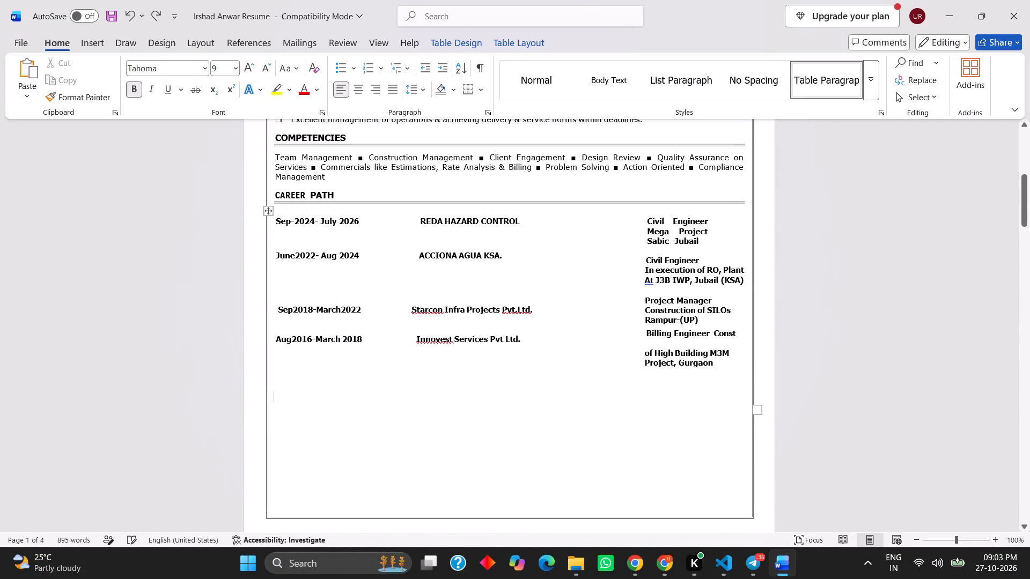
# Undo the earlier career path table changes, back to before the RCC-Refractories entry was taken off the second page.
pyautogui.scroll(-8, 507, 356)
pyautogui.scroll(4, 462, 407)
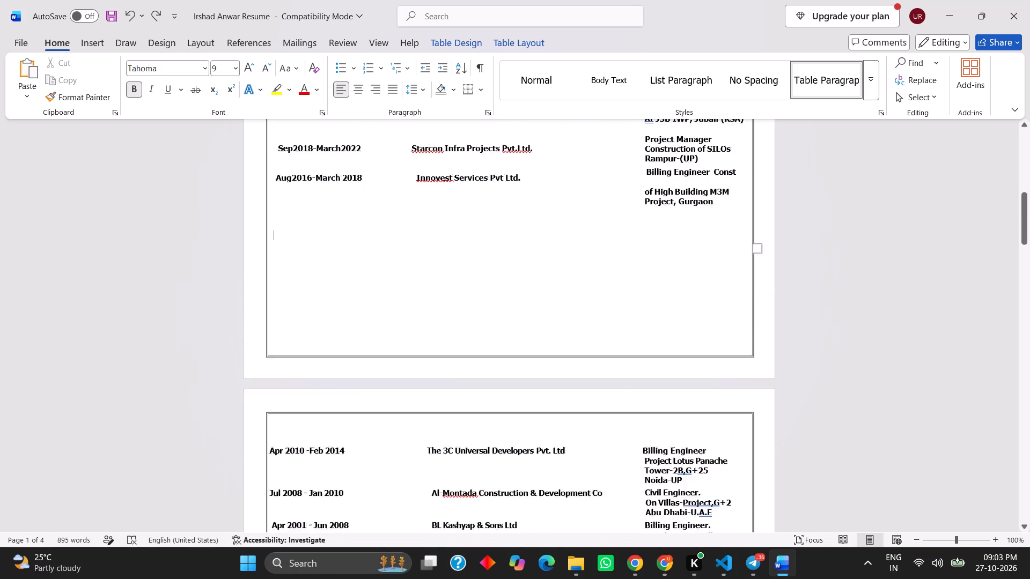
pyautogui.scroll(1, 462, 405)
pyautogui.scroll(-2, 462, 395)
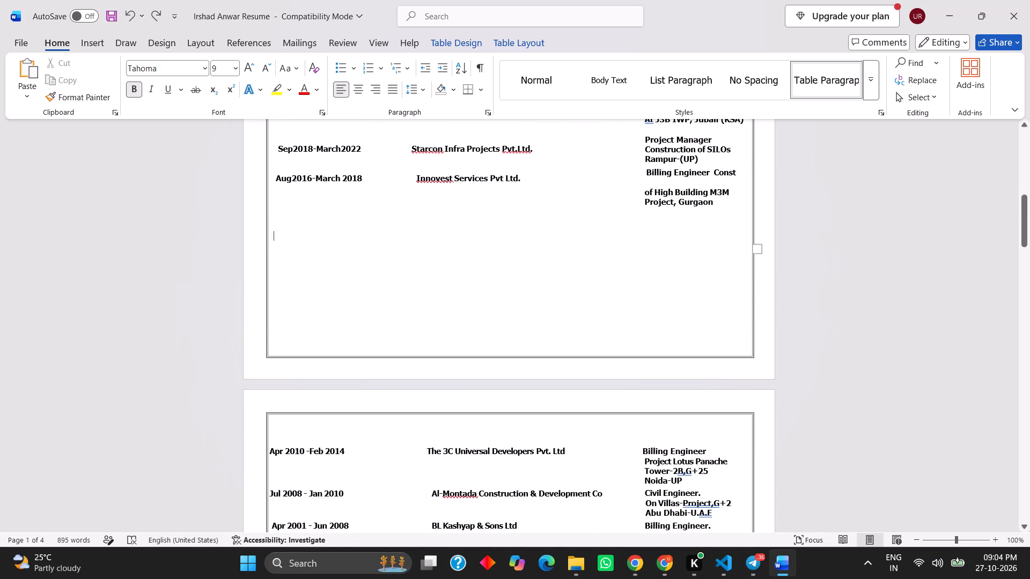
pyautogui.hotkey('ctrl', 'z')
pyautogui.hotkey('ctrl', 'z')
pyautogui.hotkey('ctrl', 'z')
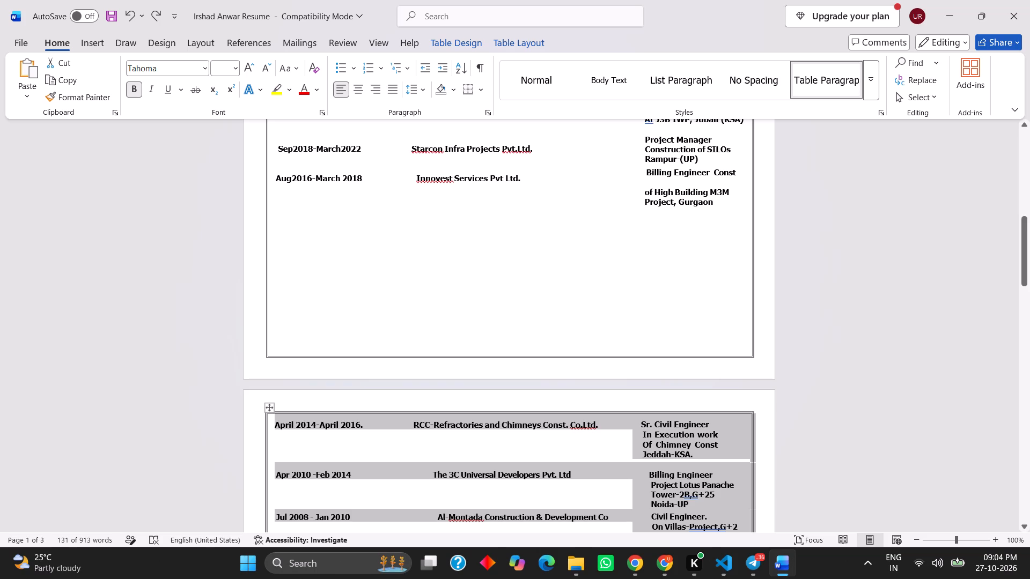
pyautogui.hotkey('ctrl', 'z')
pyautogui.click(573, 323)
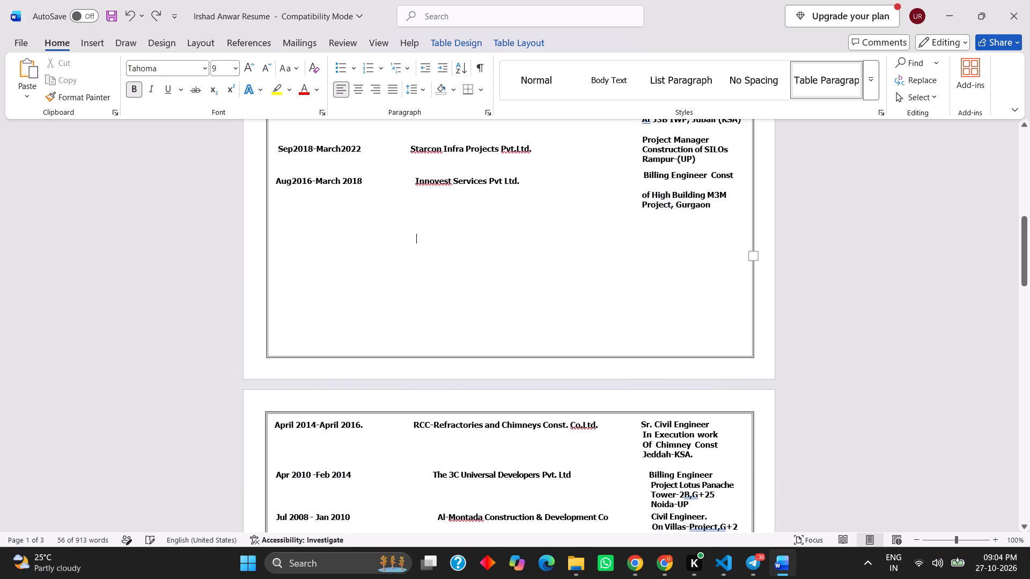
# Save the resume document.
pyautogui.scroll(11, 586, 326)
pyautogui.scroll(-15, 587, 323)
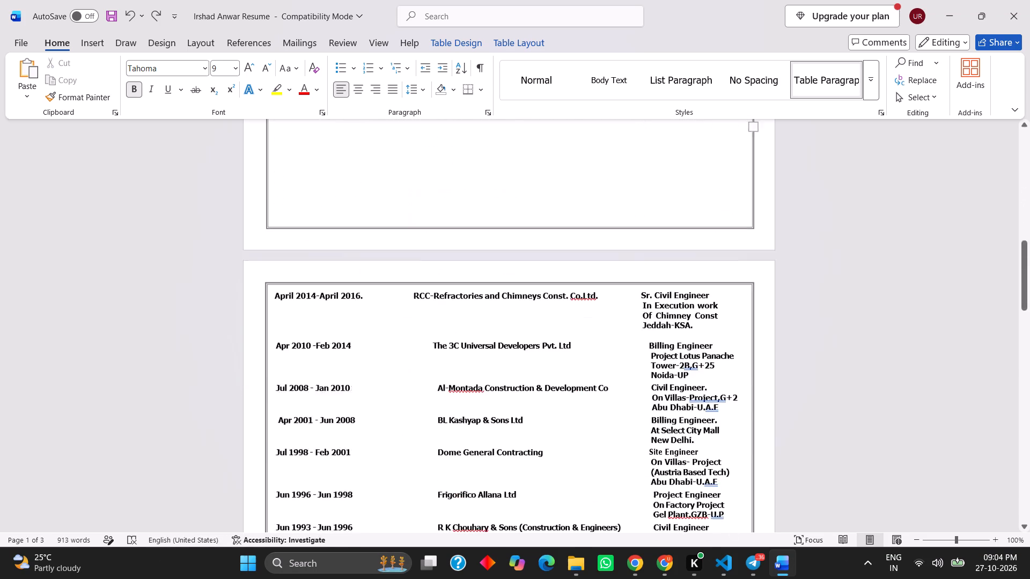
pyautogui.scroll(-5, 583, 332)
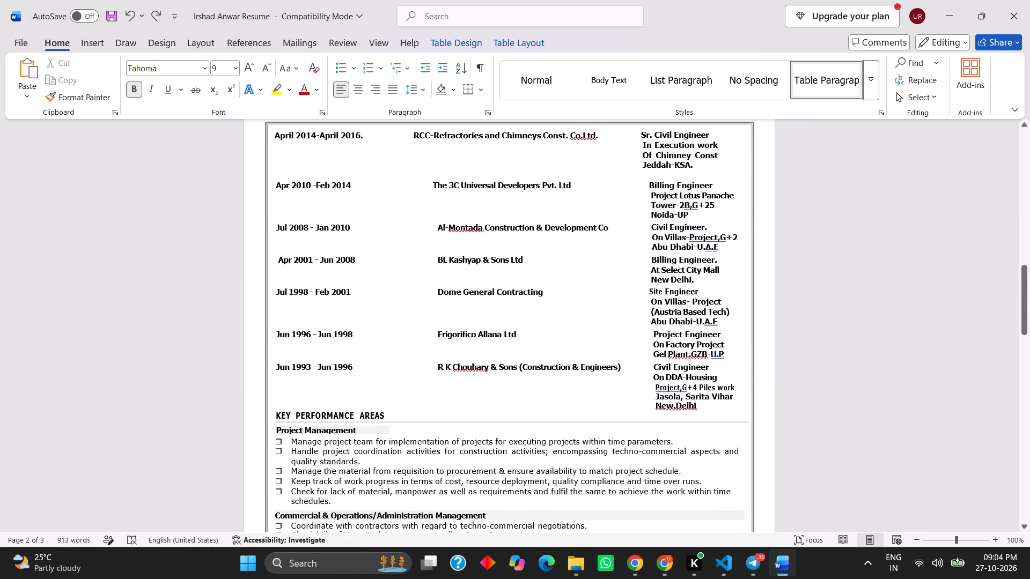
pyautogui.scroll(2, 526, 370)
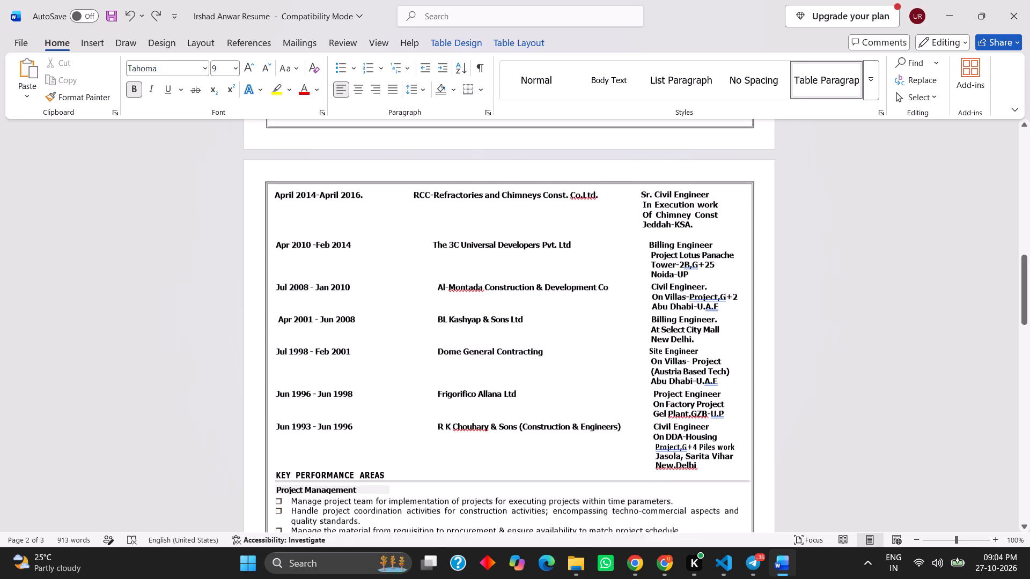
pyautogui.scroll(9, 526, 370)
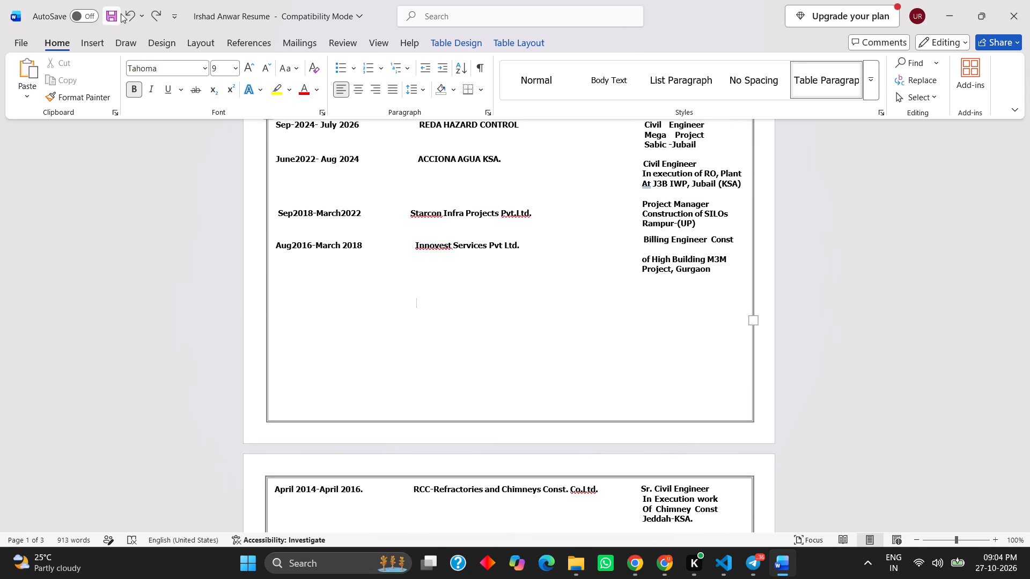
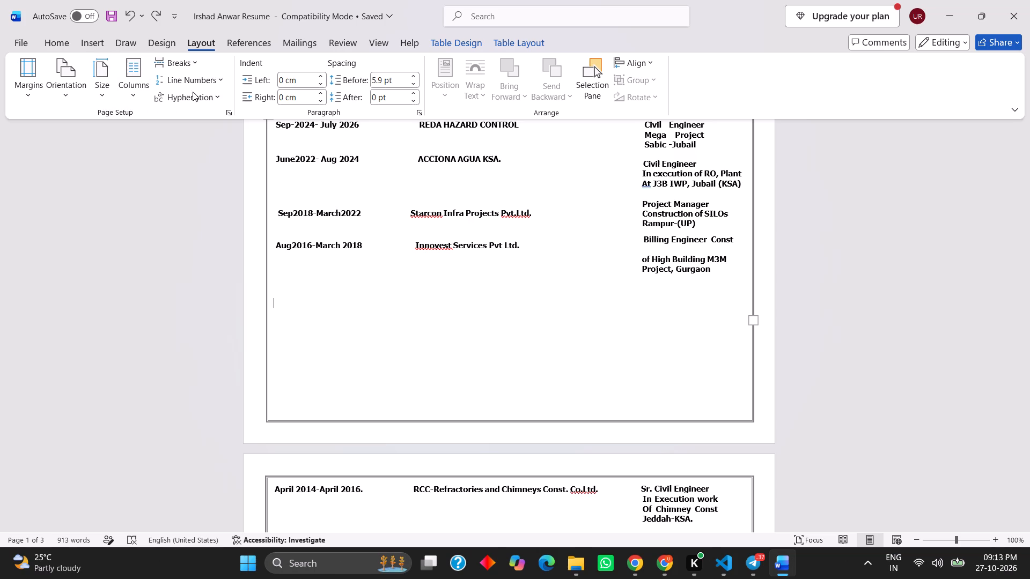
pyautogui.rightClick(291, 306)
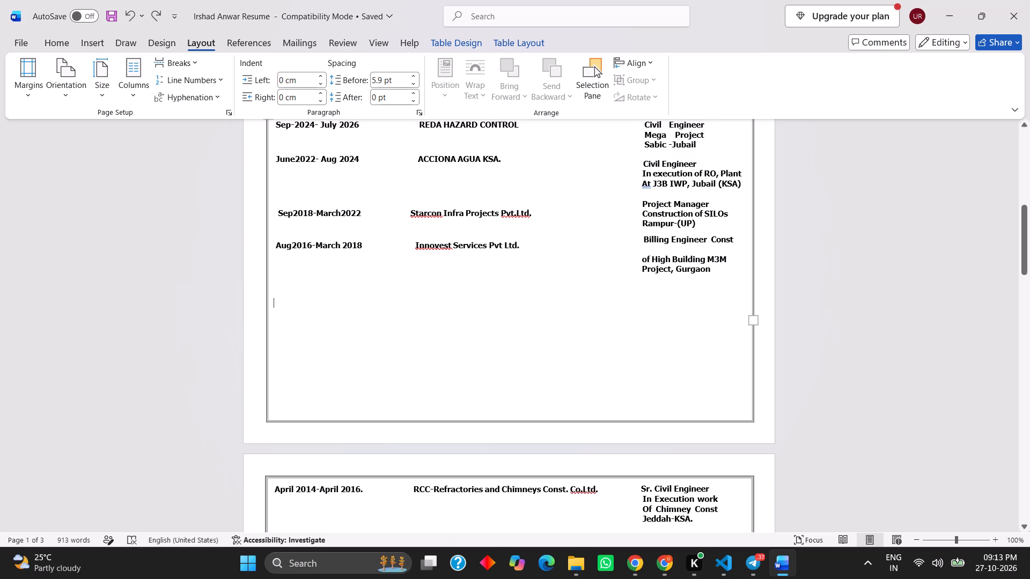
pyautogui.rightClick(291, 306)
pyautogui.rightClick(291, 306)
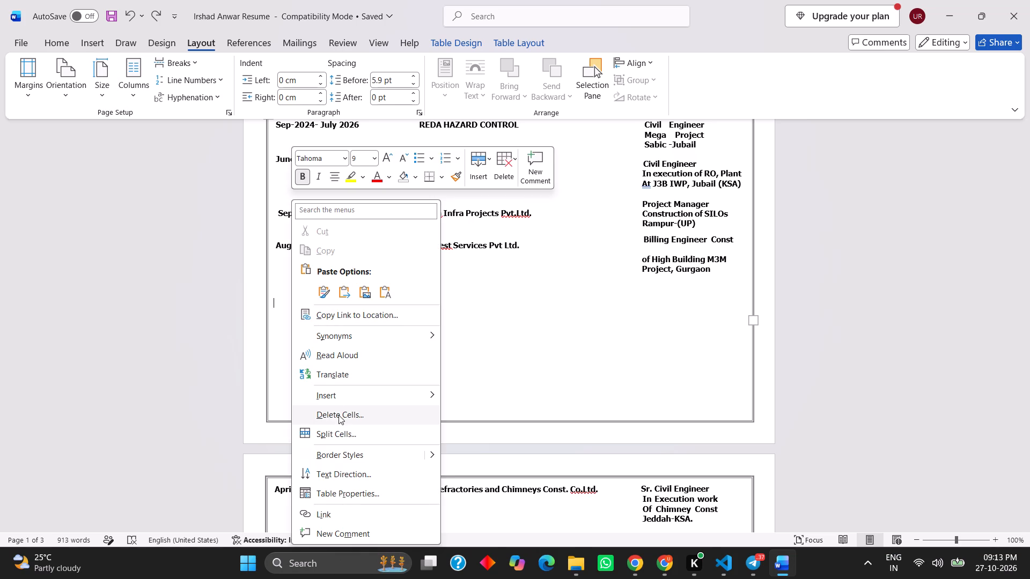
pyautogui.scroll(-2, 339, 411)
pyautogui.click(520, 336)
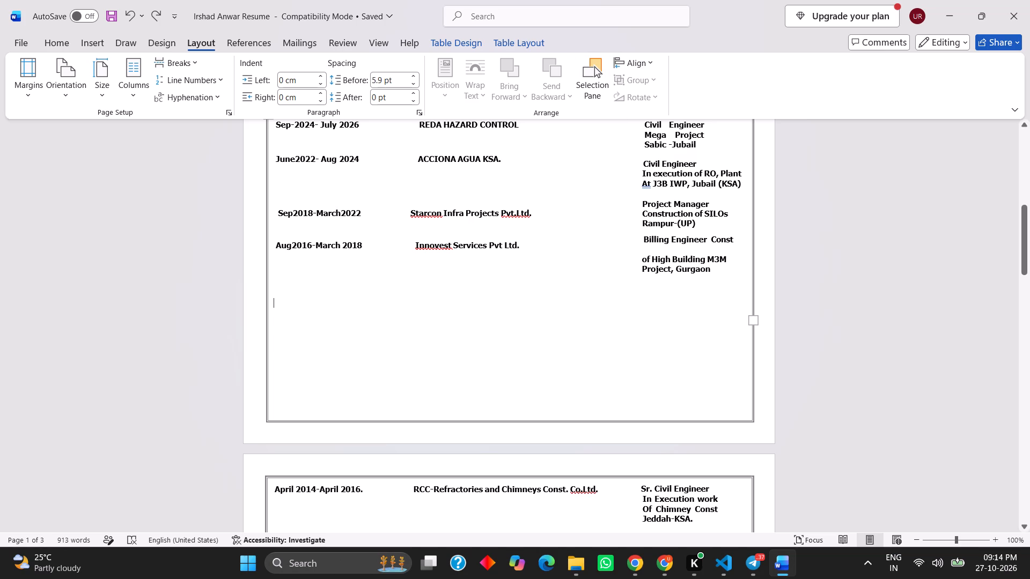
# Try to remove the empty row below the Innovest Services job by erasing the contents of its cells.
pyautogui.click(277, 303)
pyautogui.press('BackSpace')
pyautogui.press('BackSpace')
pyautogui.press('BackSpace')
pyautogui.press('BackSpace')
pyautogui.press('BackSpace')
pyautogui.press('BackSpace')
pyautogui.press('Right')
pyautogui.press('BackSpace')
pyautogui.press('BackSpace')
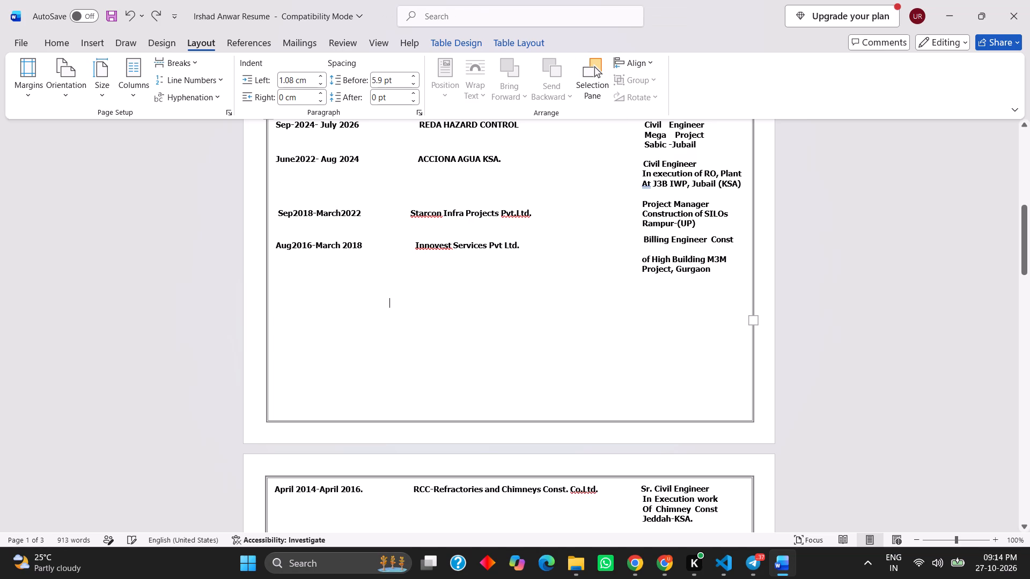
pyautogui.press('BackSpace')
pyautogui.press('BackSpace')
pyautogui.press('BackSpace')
# Delete the entire empty table row below the Innovest Services job in the Career Path table.
pyautogui.moveTo(725, 309); pyautogui.dragTo(283, 320)
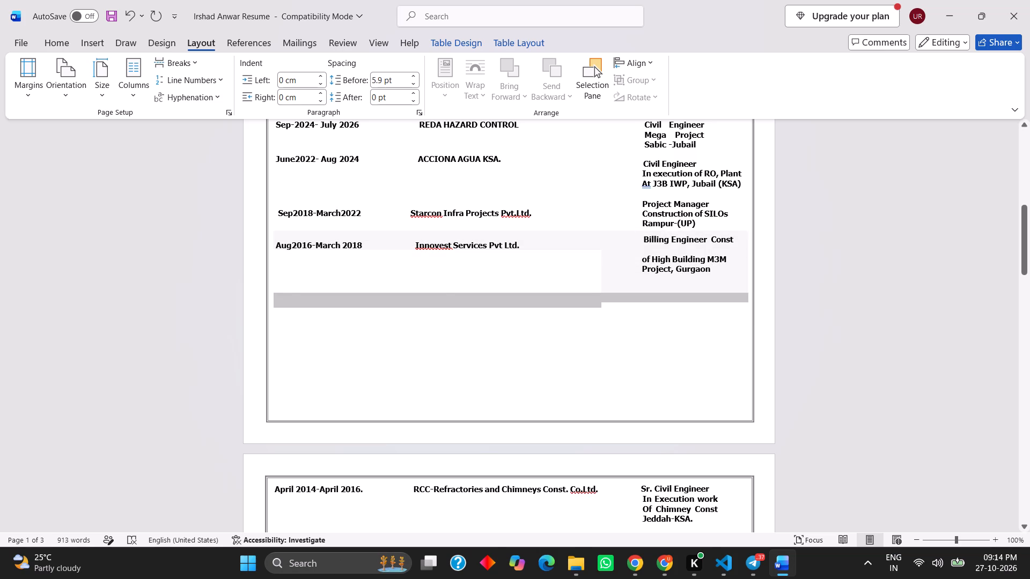
pyautogui.moveTo(283, 320); pyautogui.dragTo(283, 320)
pyautogui.press('BackSpace')
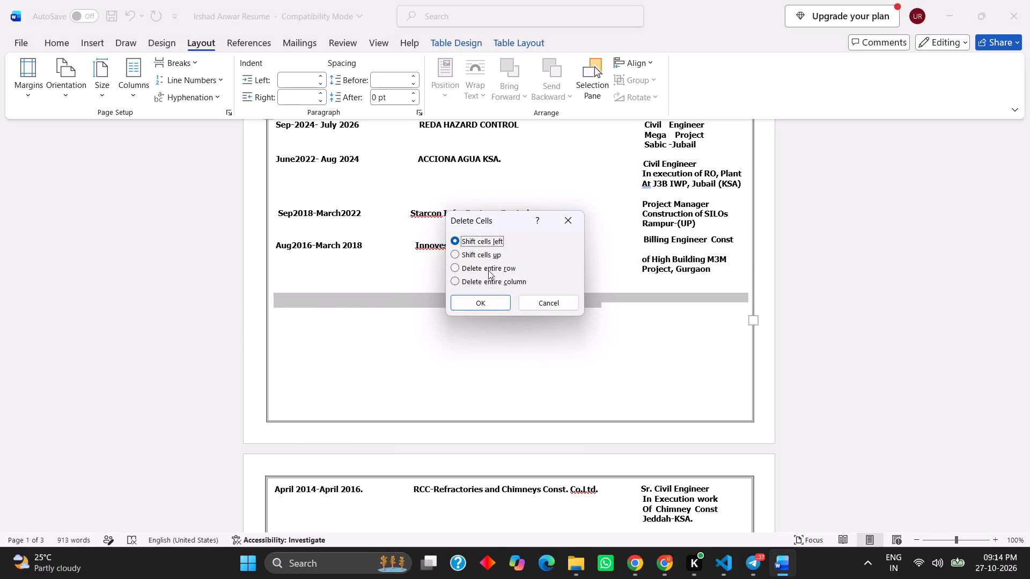
pyautogui.click(455, 268)
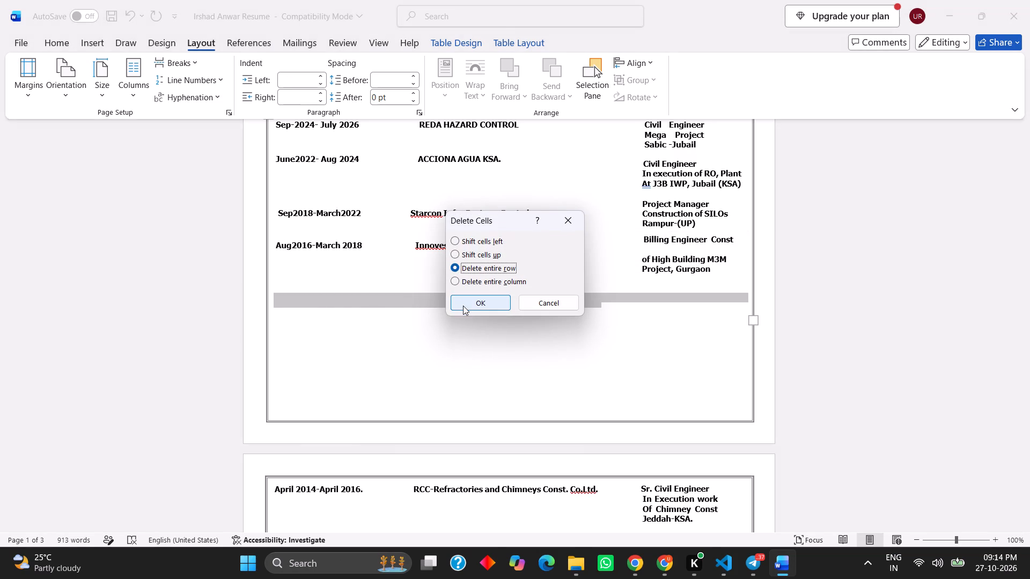
pyautogui.click(463, 305)
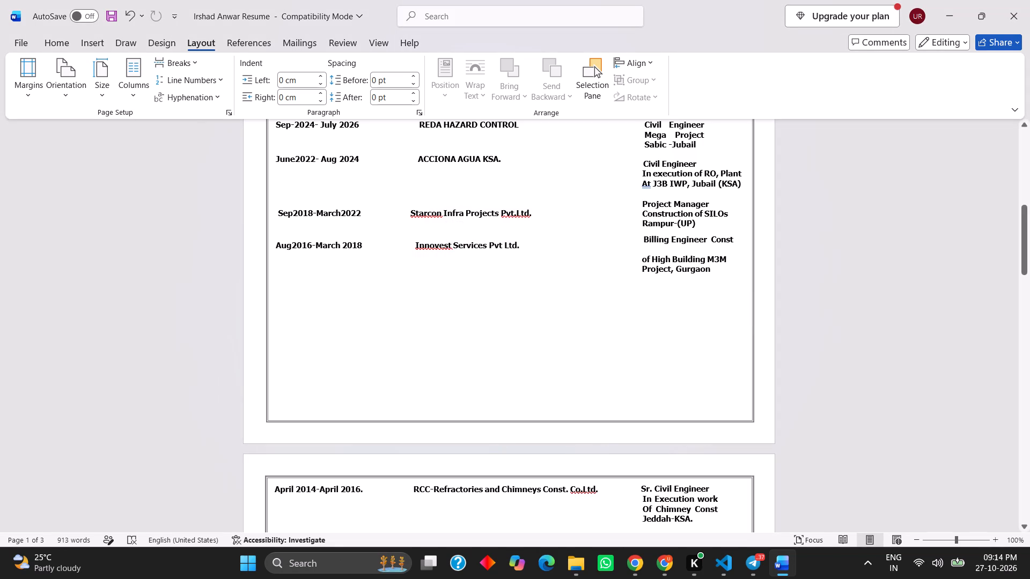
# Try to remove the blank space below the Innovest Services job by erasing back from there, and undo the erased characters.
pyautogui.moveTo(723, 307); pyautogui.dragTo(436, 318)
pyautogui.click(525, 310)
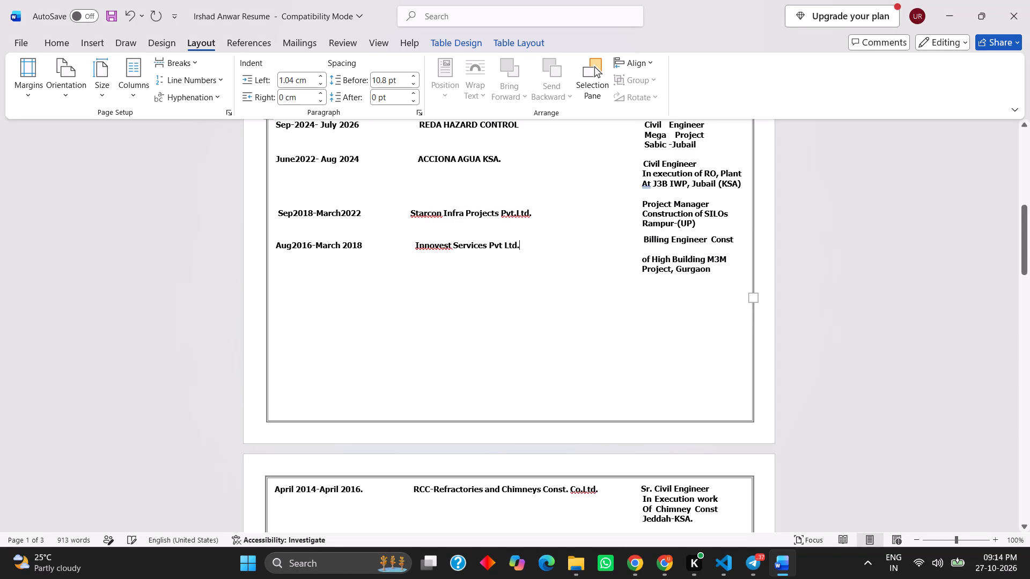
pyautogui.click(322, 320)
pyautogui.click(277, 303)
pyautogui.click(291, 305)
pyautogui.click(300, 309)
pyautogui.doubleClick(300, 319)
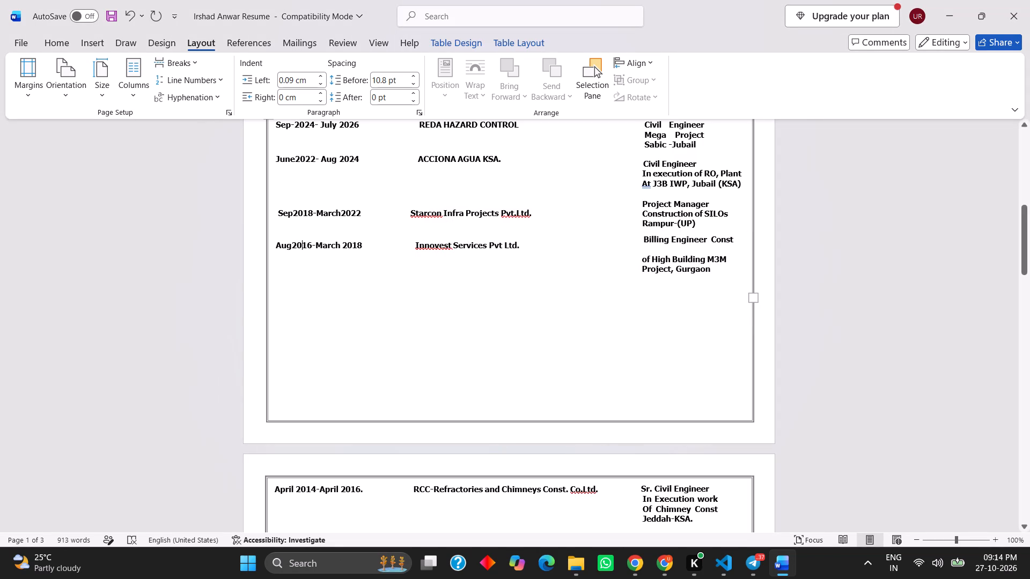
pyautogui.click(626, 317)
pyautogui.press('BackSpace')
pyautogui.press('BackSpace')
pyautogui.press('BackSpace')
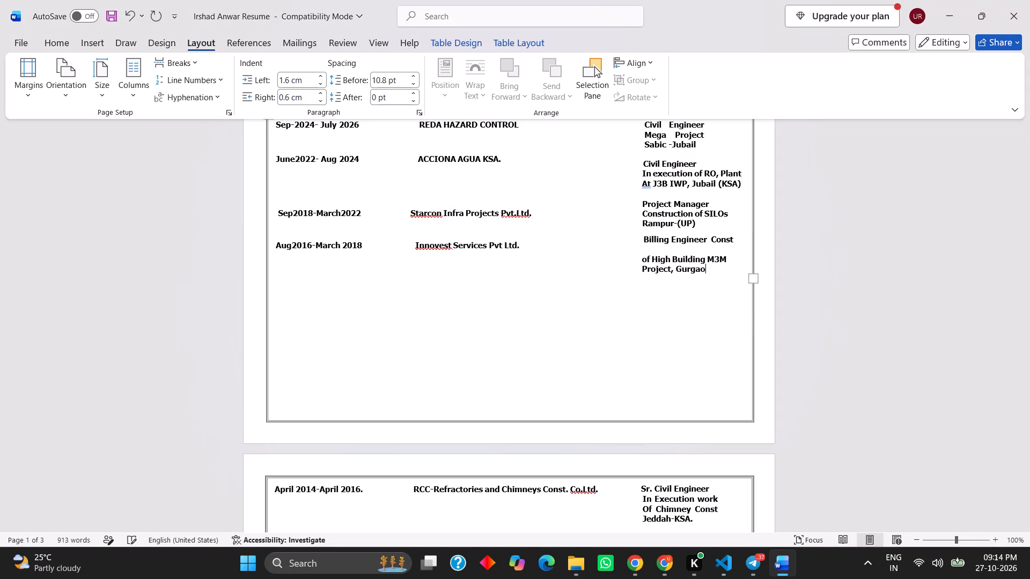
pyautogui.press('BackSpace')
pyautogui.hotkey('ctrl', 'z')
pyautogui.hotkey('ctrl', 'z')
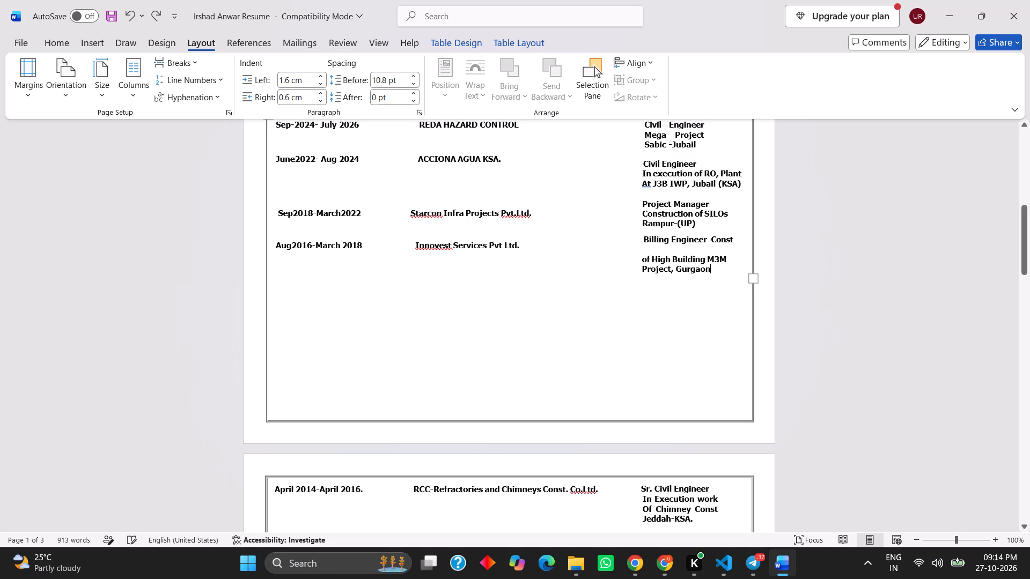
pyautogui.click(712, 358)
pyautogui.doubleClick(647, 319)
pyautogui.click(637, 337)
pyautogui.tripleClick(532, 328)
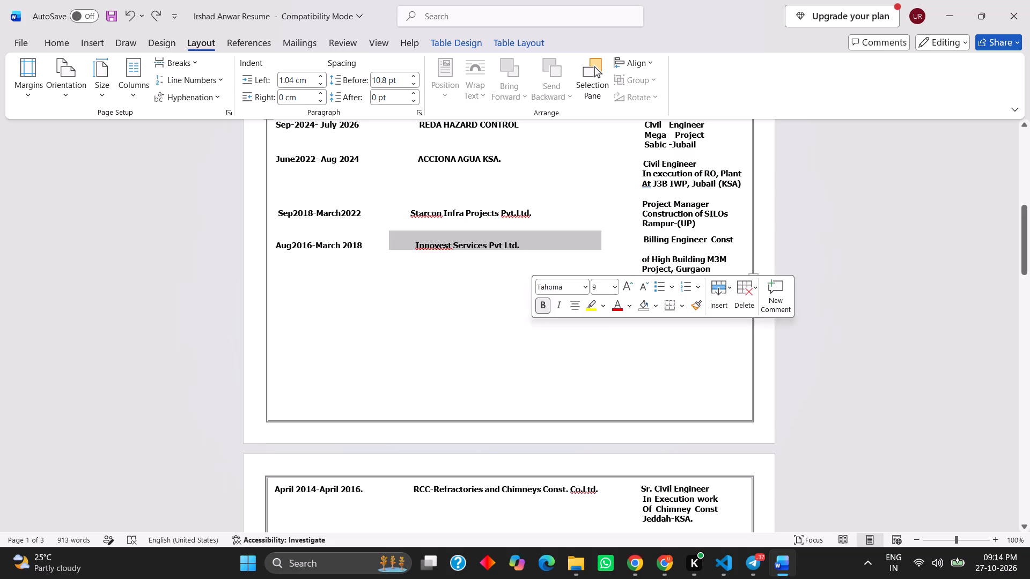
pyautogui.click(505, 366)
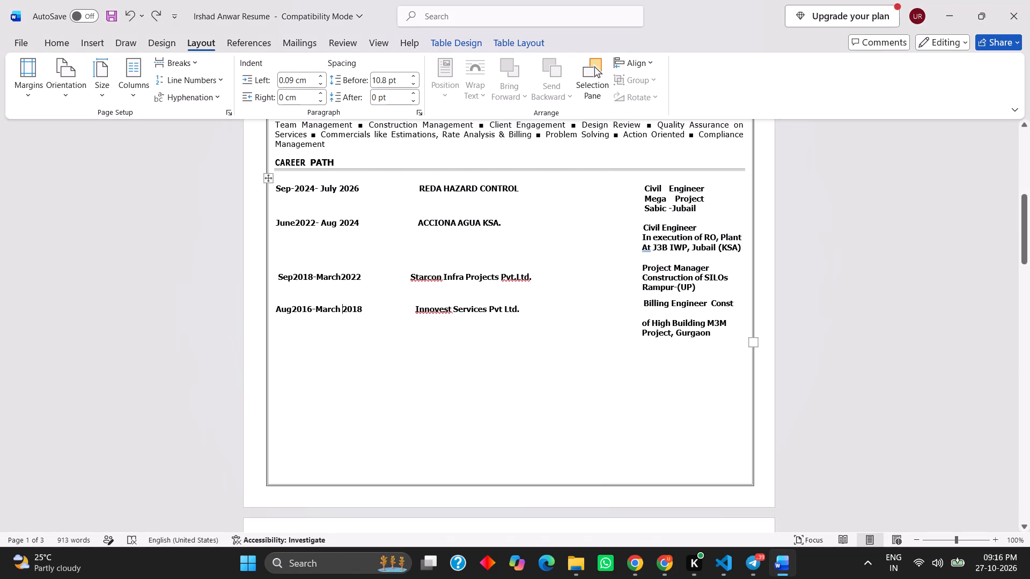
pyautogui.scroll(4, 486, 358)
pyautogui.scroll(-6, 486, 358)
pyautogui.click(390, 342)
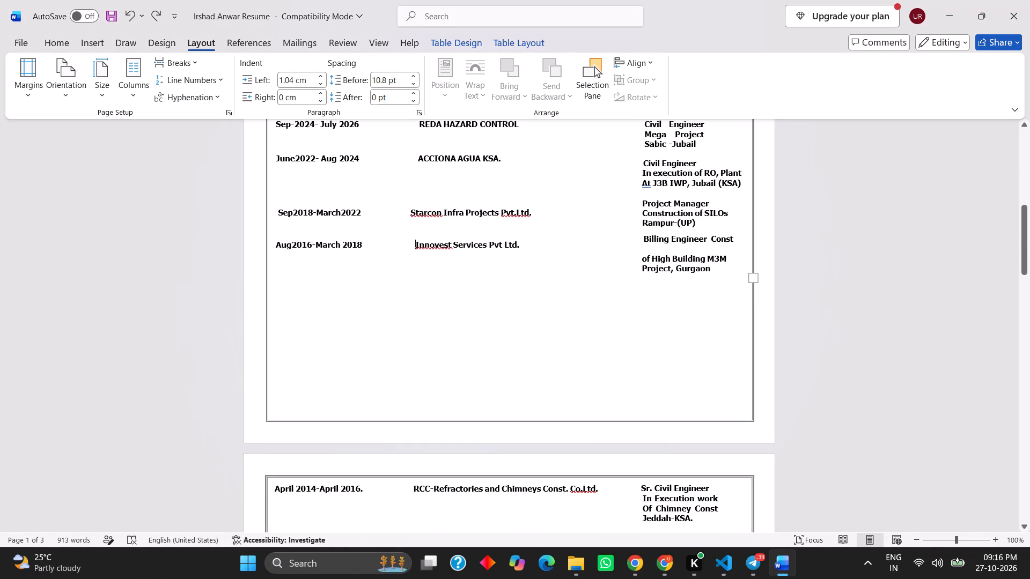
pyautogui.scroll(4, 421, 376)
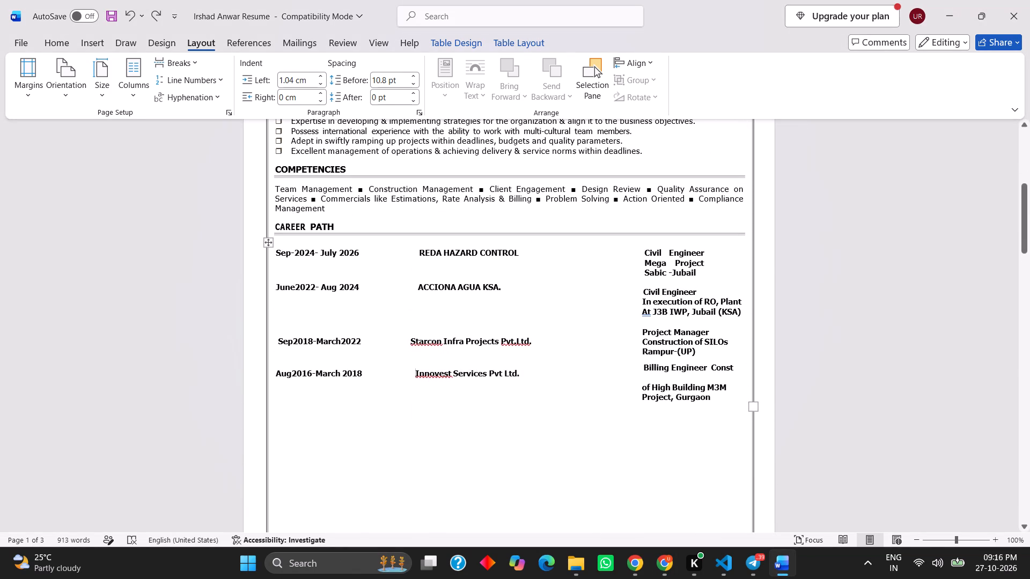
pyautogui.scroll(6, 404, 387)
pyautogui.scroll(-15, 404, 387)
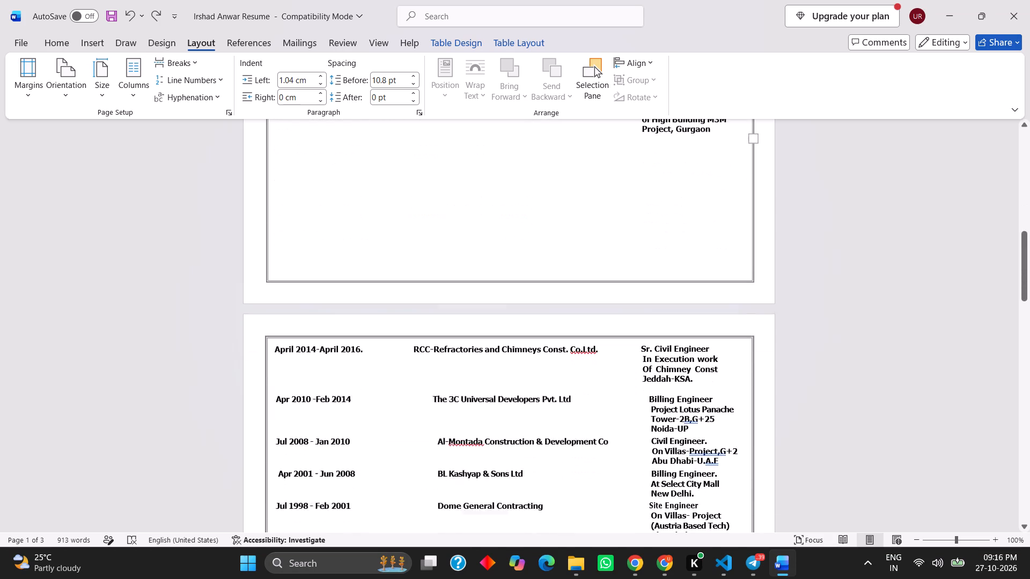
pyautogui.scroll(-6, 404, 387)
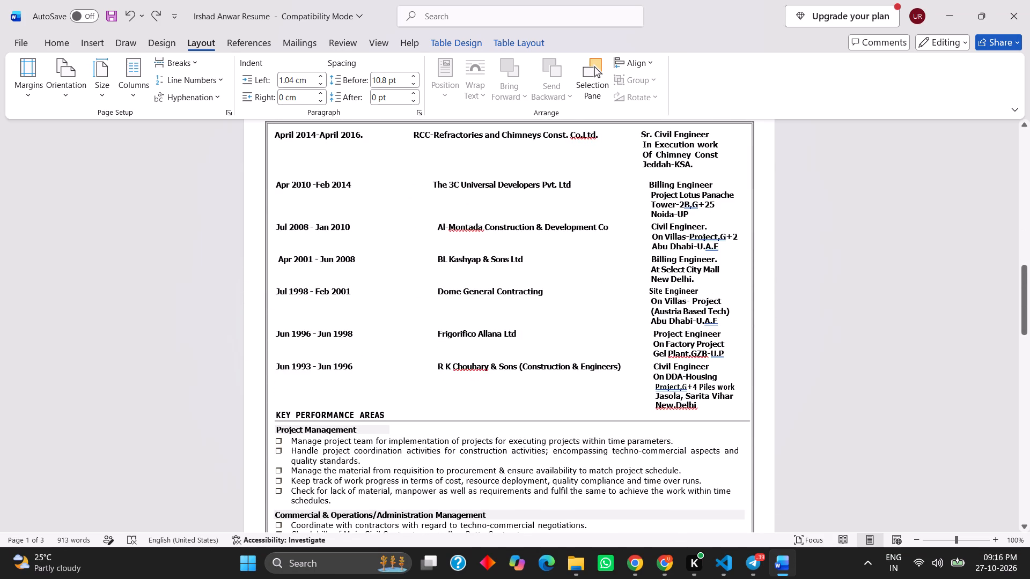
pyautogui.scroll(-1, 404, 387)
# Move the second Career Path table, starting with the April 2014 row, up towards the blank space below the Innovest Services job.
pyautogui.moveTo(708, 376); pyautogui.dragTo(708, 376)
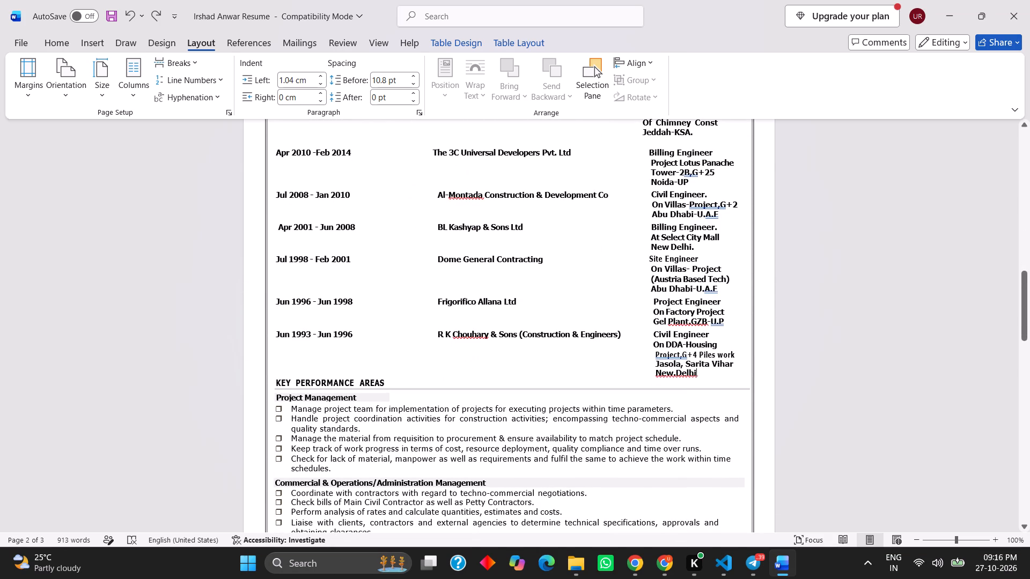
pyautogui.moveTo(708, 376); pyautogui.dragTo(283, 226)
pyautogui.scroll(3, 395, 317)
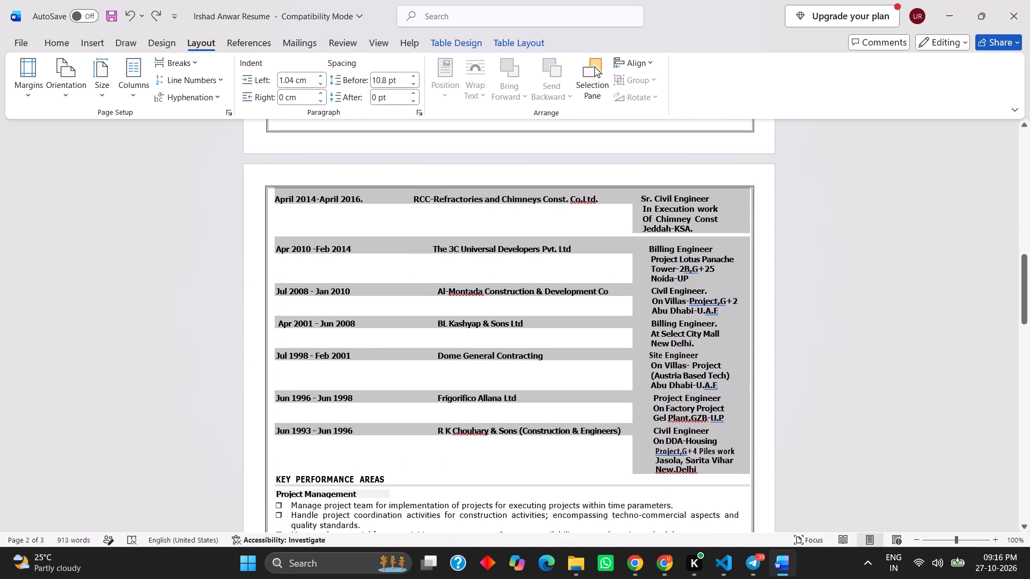
pyautogui.moveTo(283, 226); pyautogui.dragTo(278, 203)
pyautogui.moveTo(269, 180); pyautogui.dragTo(272, 155)
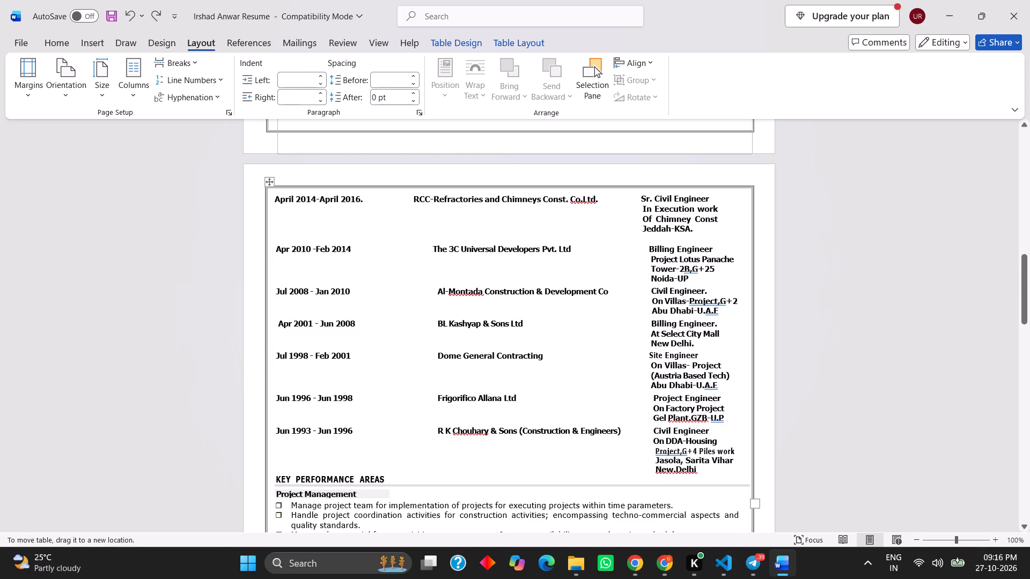
pyautogui.moveTo(272, 155); pyautogui.dragTo(258, 149)
pyautogui.scroll(1, 274, 157)
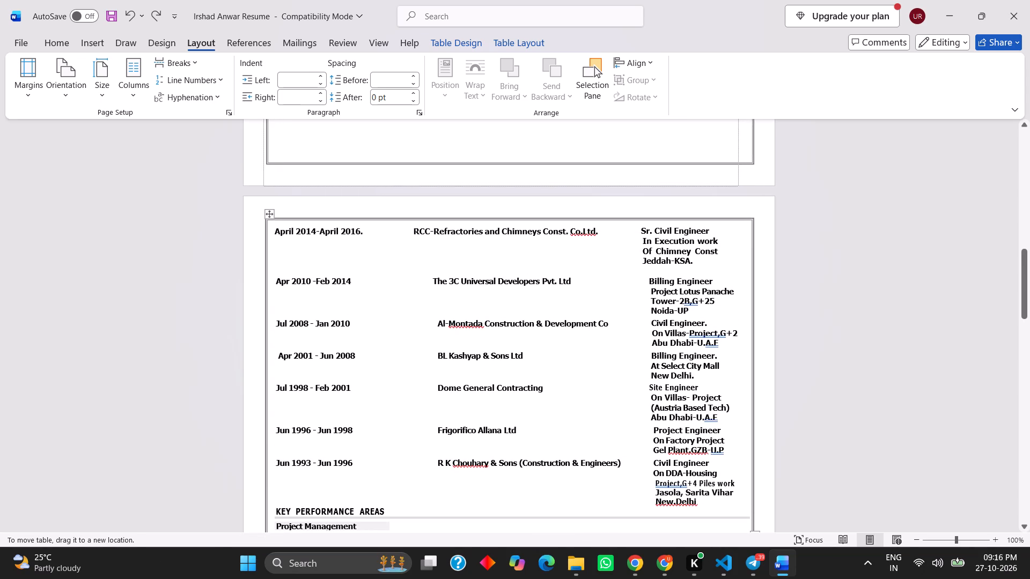
pyautogui.moveTo(258, 149); pyautogui.dragTo(259, 145)
pyautogui.scroll(4, 352, 311)
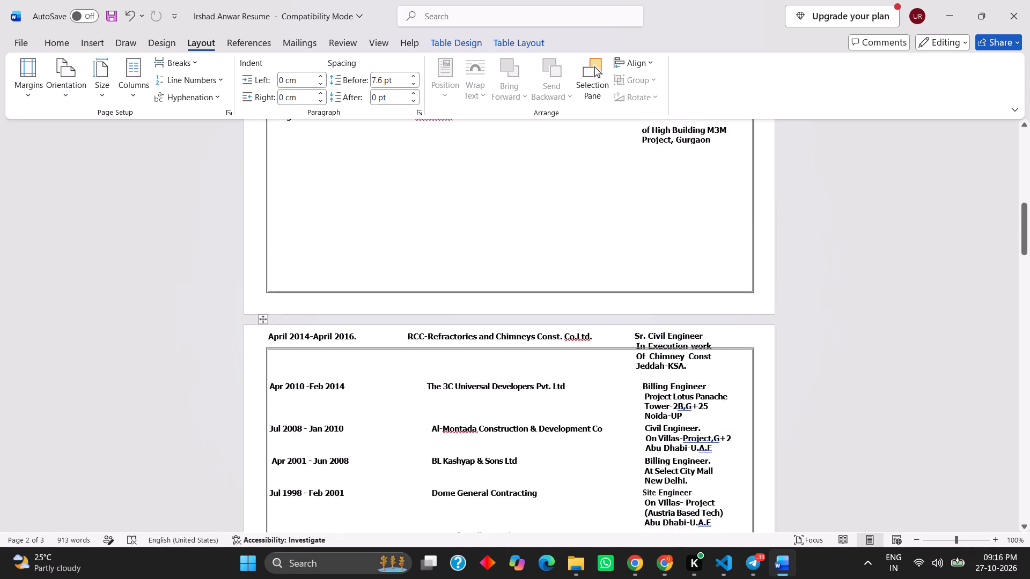
pyautogui.scroll(4, 352, 320)
pyautogui.scroll(-12, 352, 320)
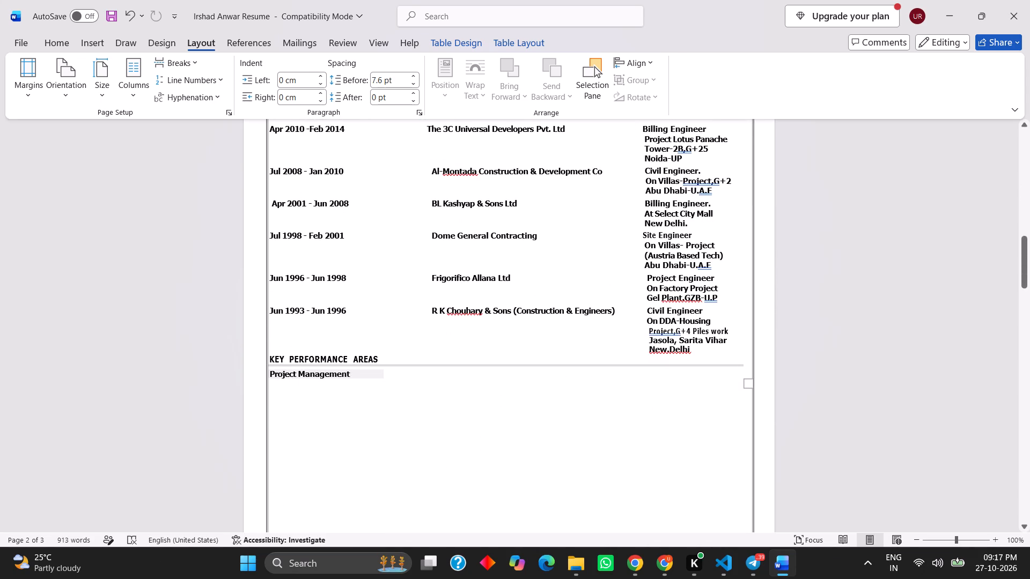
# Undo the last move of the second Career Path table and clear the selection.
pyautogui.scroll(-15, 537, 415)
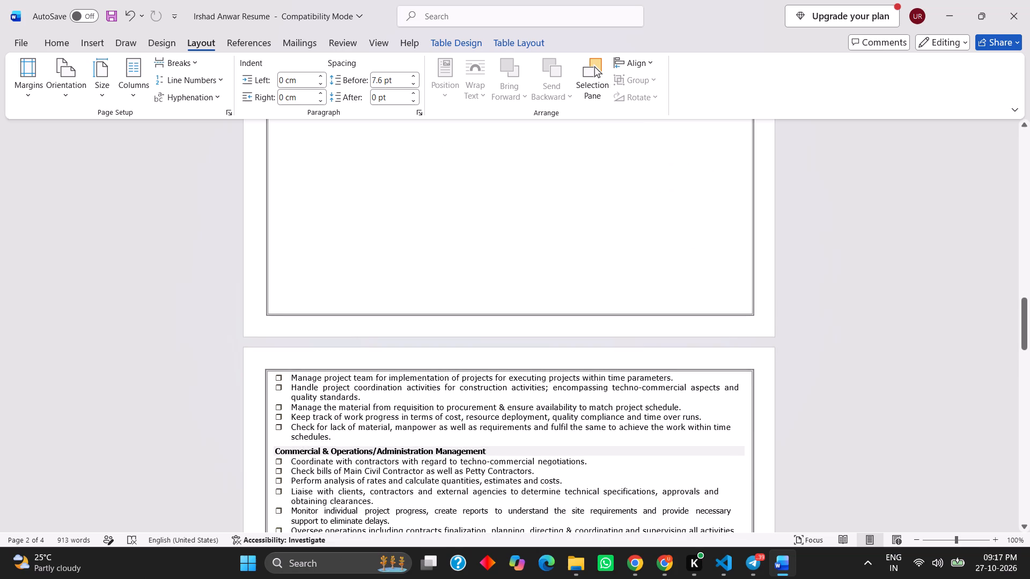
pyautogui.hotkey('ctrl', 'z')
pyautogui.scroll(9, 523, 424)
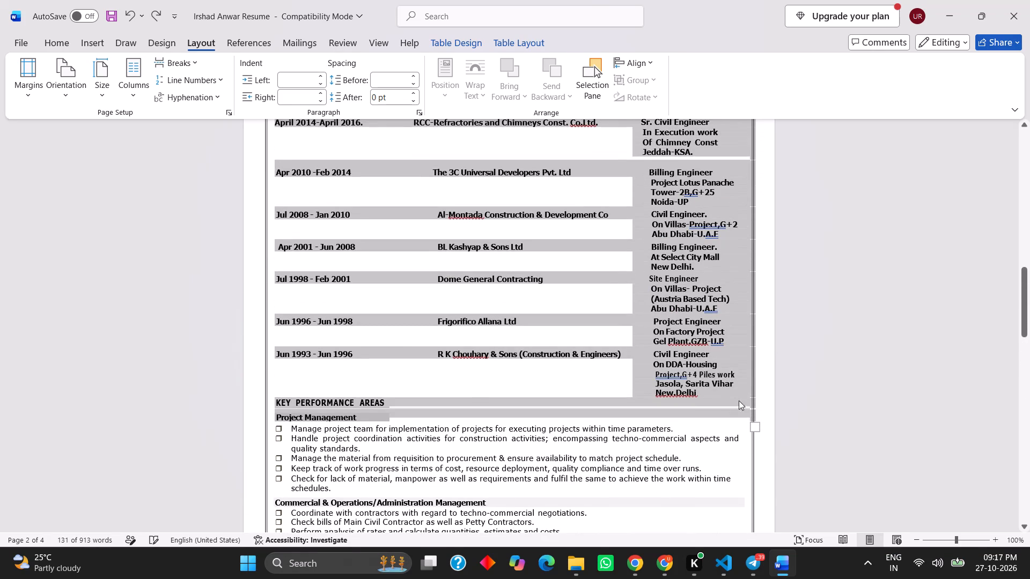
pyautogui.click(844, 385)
# Move the job rows from April 2014 through Jun 1993 up into the first Career Path table, directly below the Sep2018-March2022 row.
pyautogui.moveTo(716, 395); pyautogui.dragTo(282, 270)
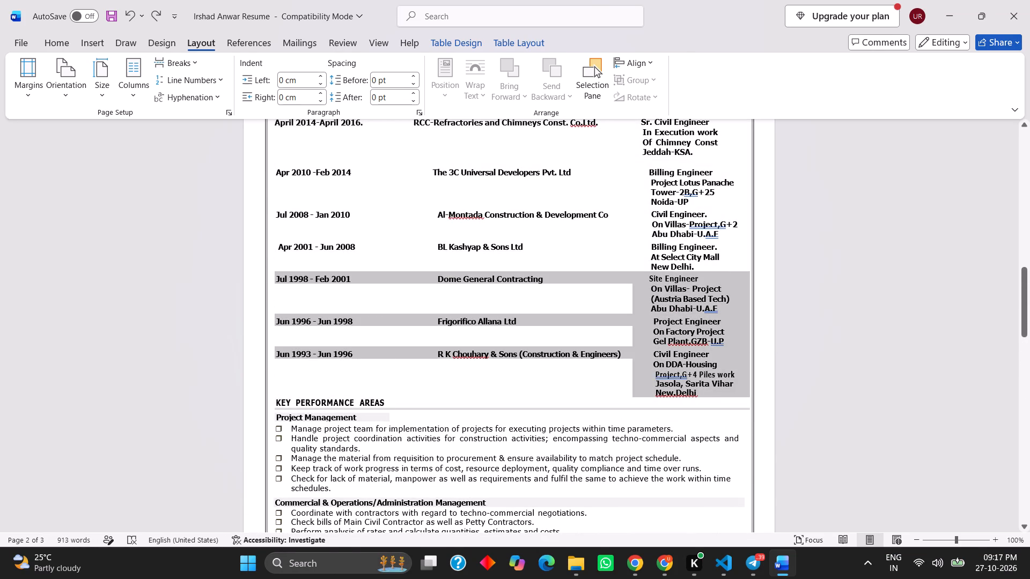
pyautogui.moveTo(282, 270); pyautogui.dragTo(270, 168)
pyautogui.scroll(1, 287, 185)
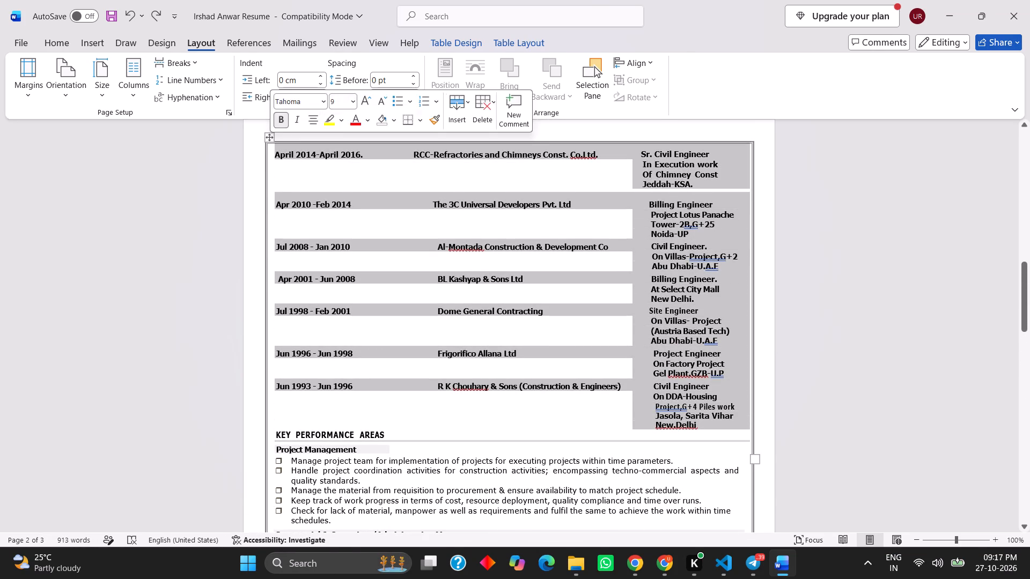
pyautogui.scroll(2, 327, 293)
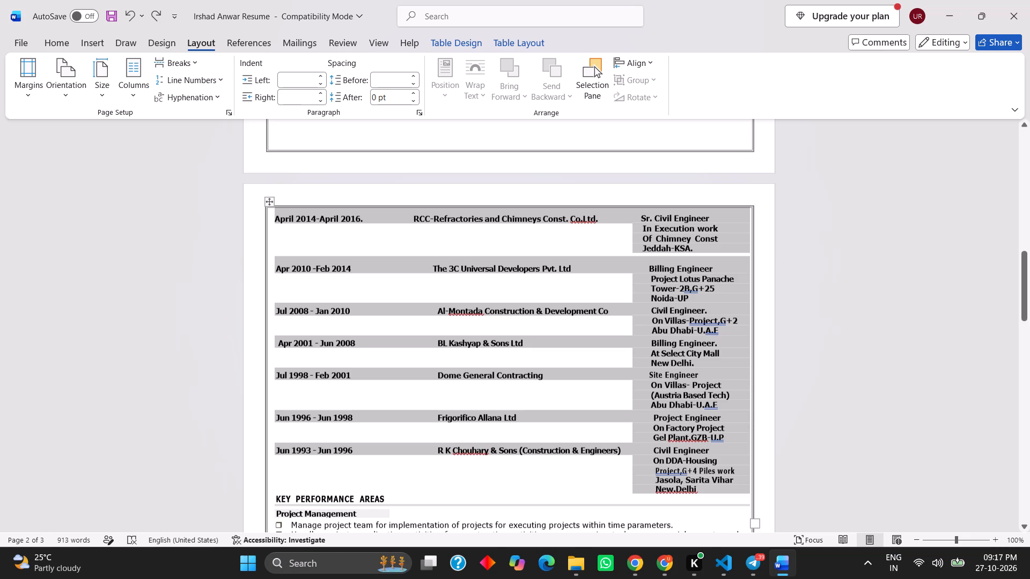
pyautogui.moveTo(327, 220); pyautogui.dragTo(319, 209)
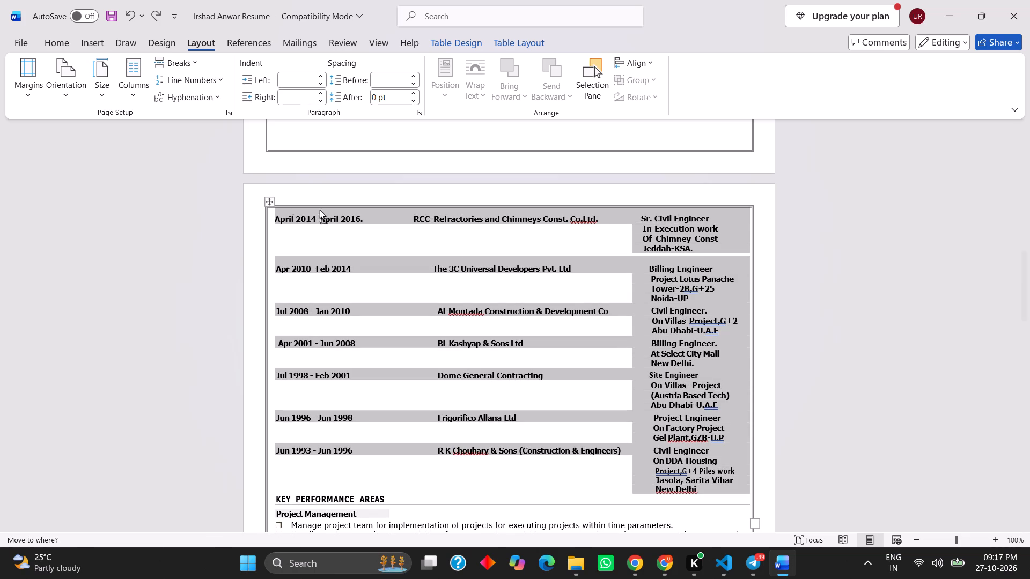
pyautogui.moveTo(319, 209); pyautogui.dragTo(299, 133)
pyautogui.scroll(5, 317, 197)
pyautogui.scroll(4, 414, 400)
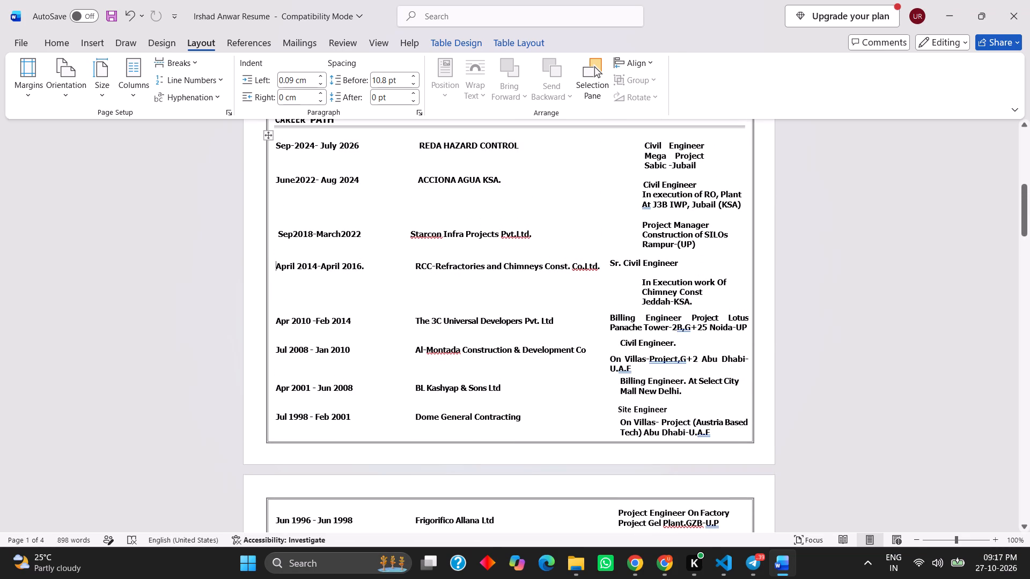
# Indent "Sr. Civil Engineer" in the April 2014 row with spaces so it lines up with the job details beneath it.
pyautogui.click(610, 263)
pyautogui.press('Tab')
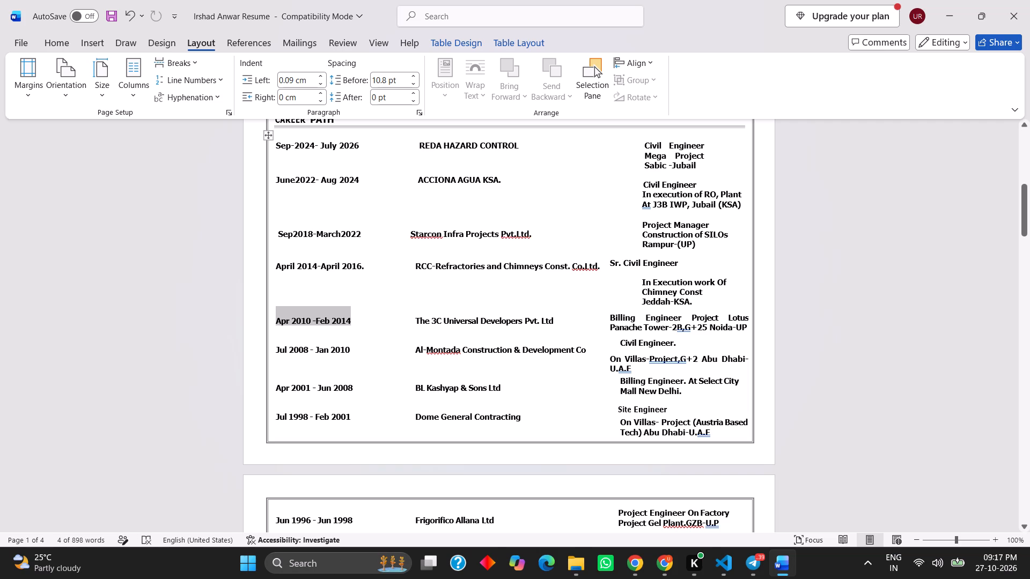
pyautogui.click(613, 266)
pyautogui.press('Left')
pyautogui.press('space')
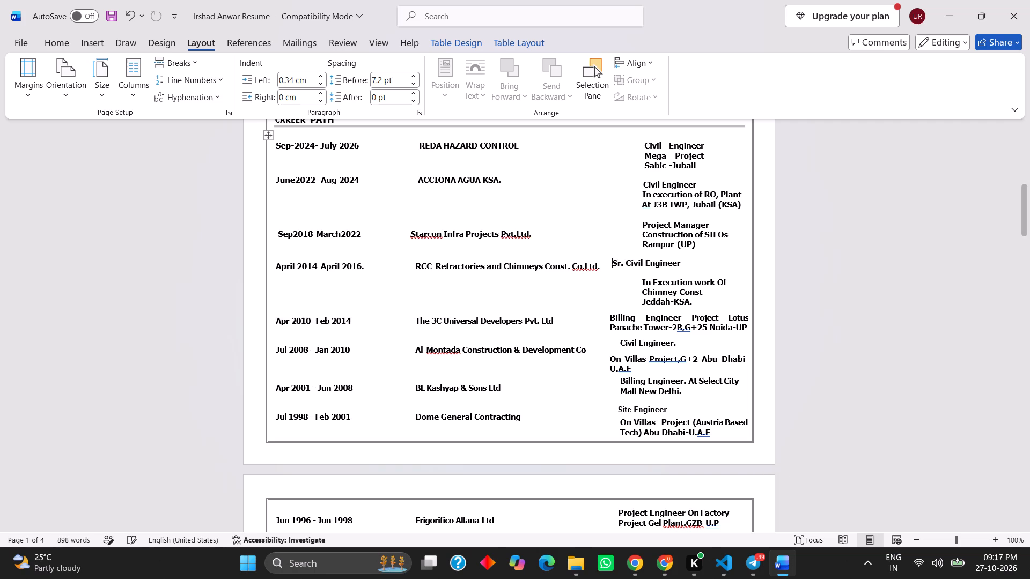
pyautogui.press('space')
pyautogui.press('space')
pyautogui.press('space')
pyautogui.press('space')
pyautogui.press('space')
pyautogui.press('space')
pyautogui.press('space')
pyautogui.press('space')
pyautogui.press('space')
pyautogui.press('space')
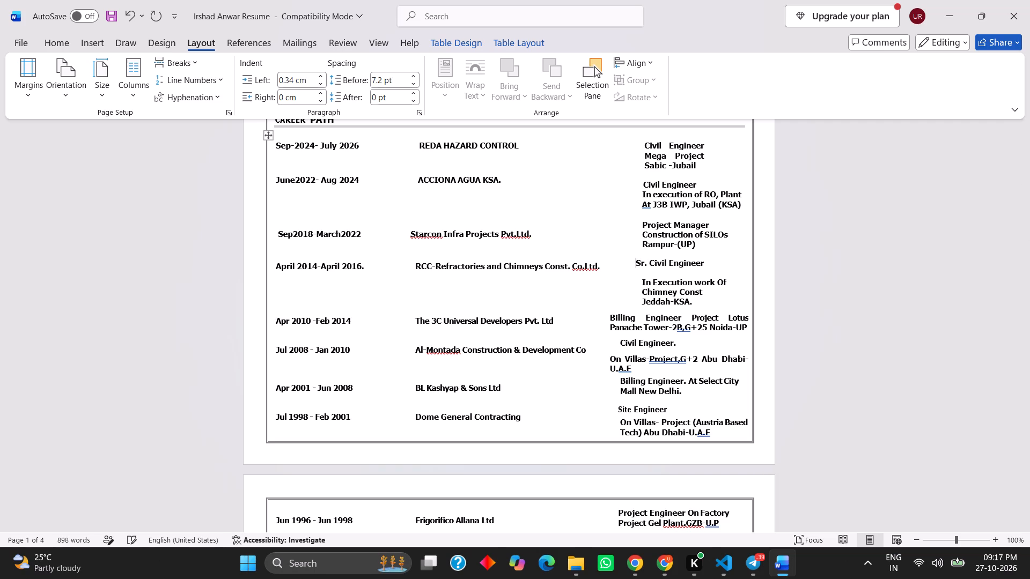
pyautogui.press('space')
pyautogui.press('space')
pyautogui.press('space')
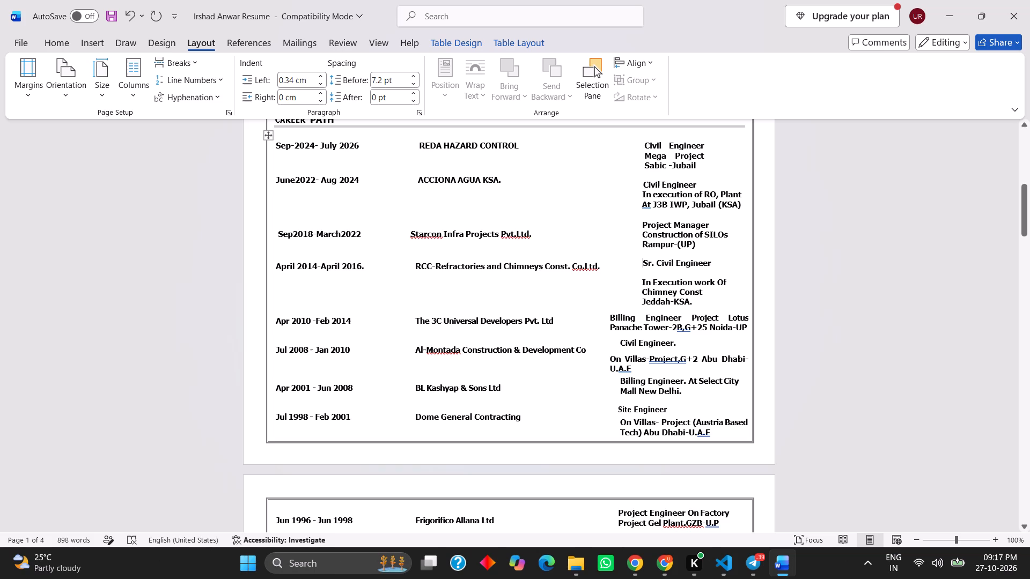
# Move "In Execution work Of" from the line above "Chimney Const" onto the end of the "Sr. Civil Engineer" line.
pyautogui.click(653, 274)
pyautogui.click(654, 273)
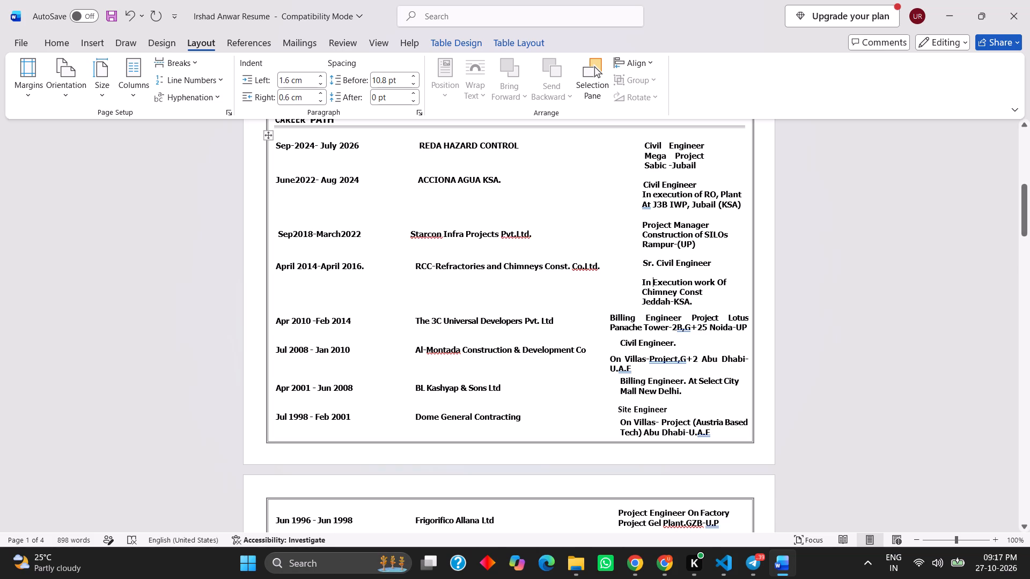
pyautogui.click(715, 261)
pyautogui.press('space')
pyautogui.moveTo(734, 283); pyautogui.dragTo(644, 281)
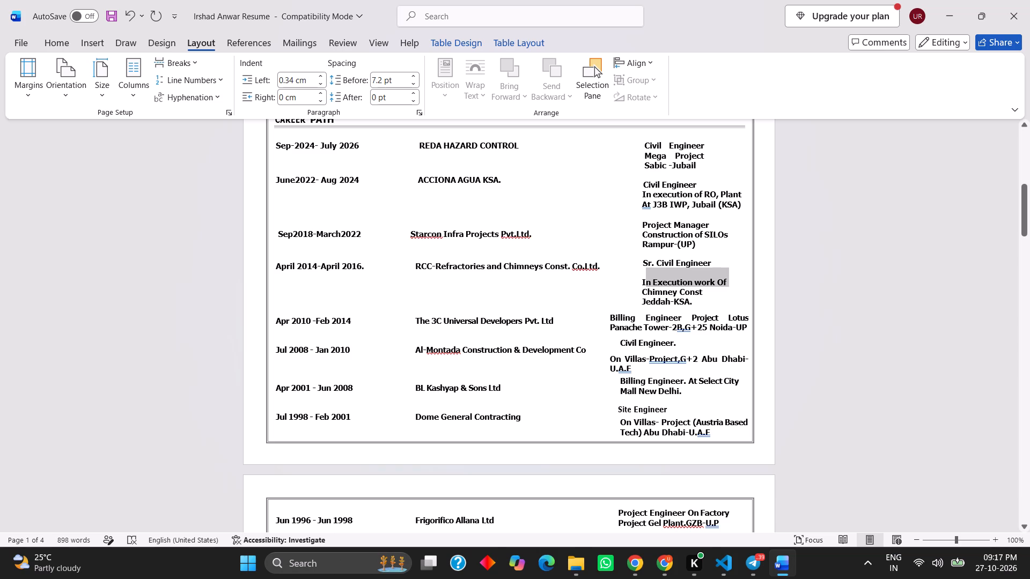
pyautogui.moveTo(644, 281); pyautogui.dragTo(641, 283)
pyautogui.hotkey('ctrl', 'x')
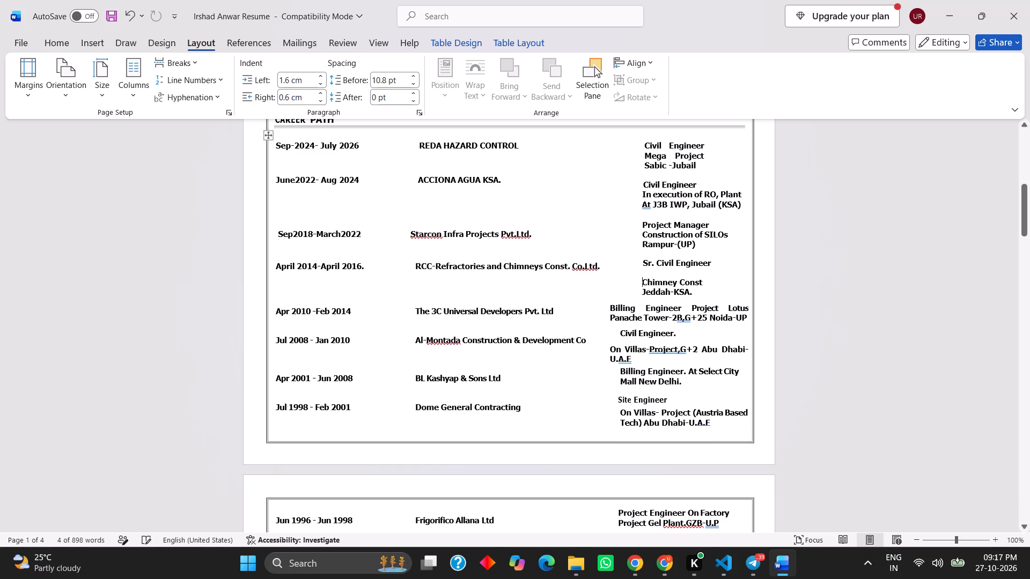
pyautogui.click(716, 263)
pyautogui.hotkey('ctrl', 'v')
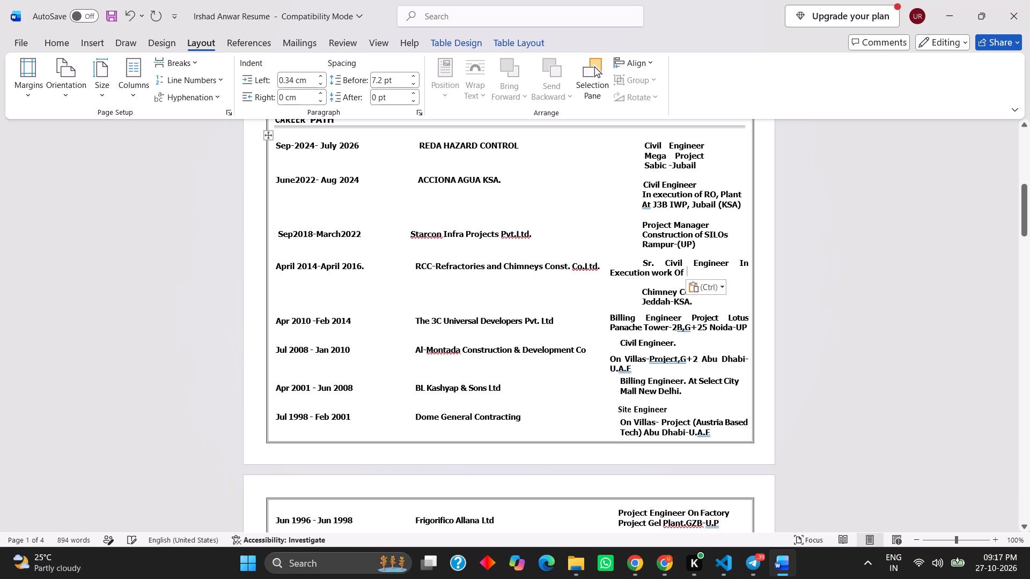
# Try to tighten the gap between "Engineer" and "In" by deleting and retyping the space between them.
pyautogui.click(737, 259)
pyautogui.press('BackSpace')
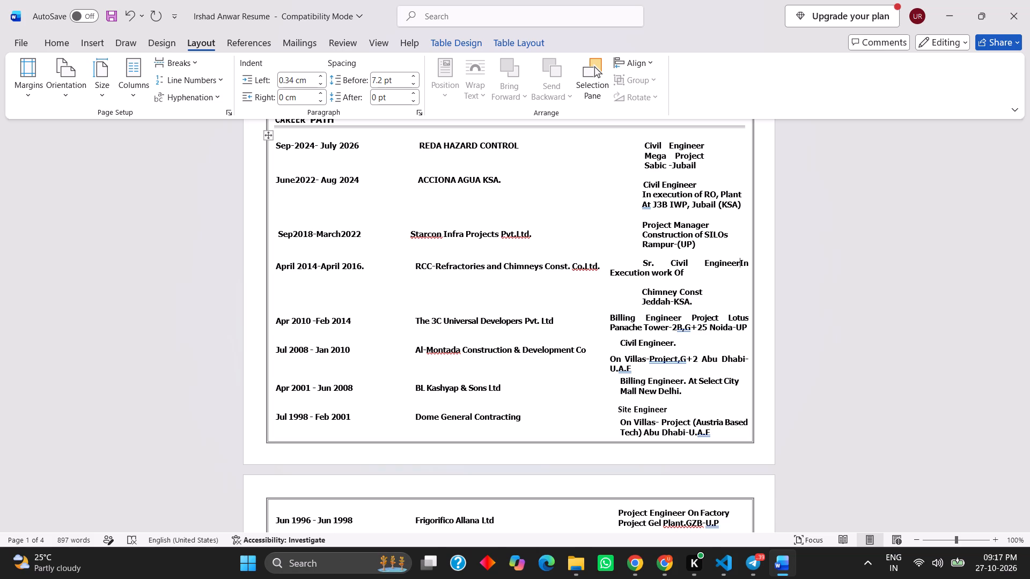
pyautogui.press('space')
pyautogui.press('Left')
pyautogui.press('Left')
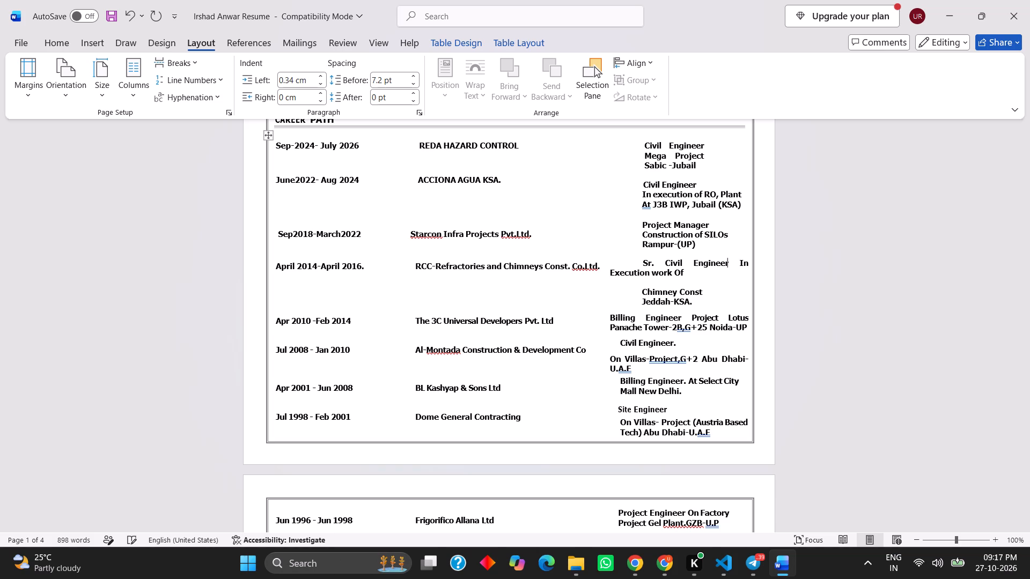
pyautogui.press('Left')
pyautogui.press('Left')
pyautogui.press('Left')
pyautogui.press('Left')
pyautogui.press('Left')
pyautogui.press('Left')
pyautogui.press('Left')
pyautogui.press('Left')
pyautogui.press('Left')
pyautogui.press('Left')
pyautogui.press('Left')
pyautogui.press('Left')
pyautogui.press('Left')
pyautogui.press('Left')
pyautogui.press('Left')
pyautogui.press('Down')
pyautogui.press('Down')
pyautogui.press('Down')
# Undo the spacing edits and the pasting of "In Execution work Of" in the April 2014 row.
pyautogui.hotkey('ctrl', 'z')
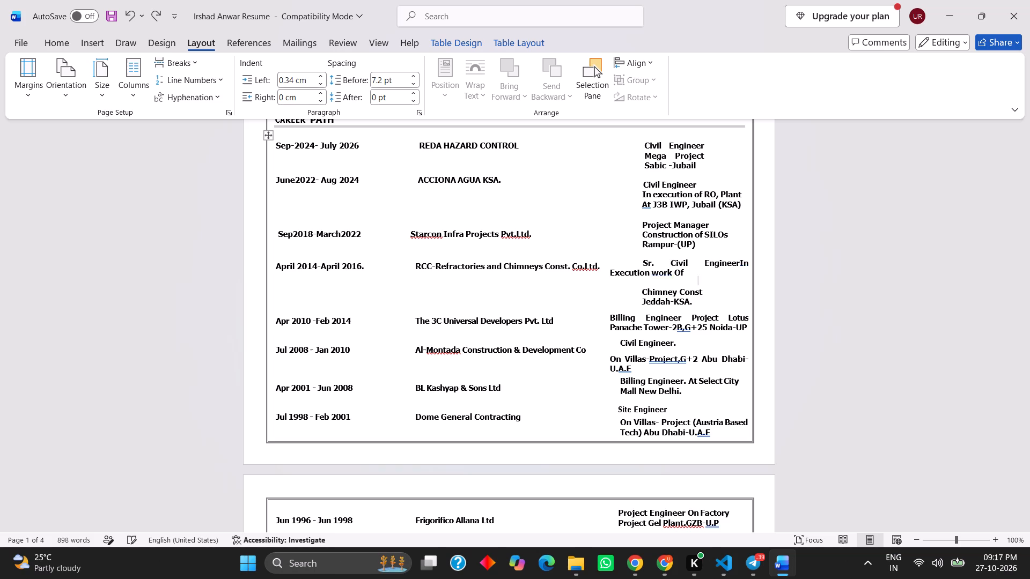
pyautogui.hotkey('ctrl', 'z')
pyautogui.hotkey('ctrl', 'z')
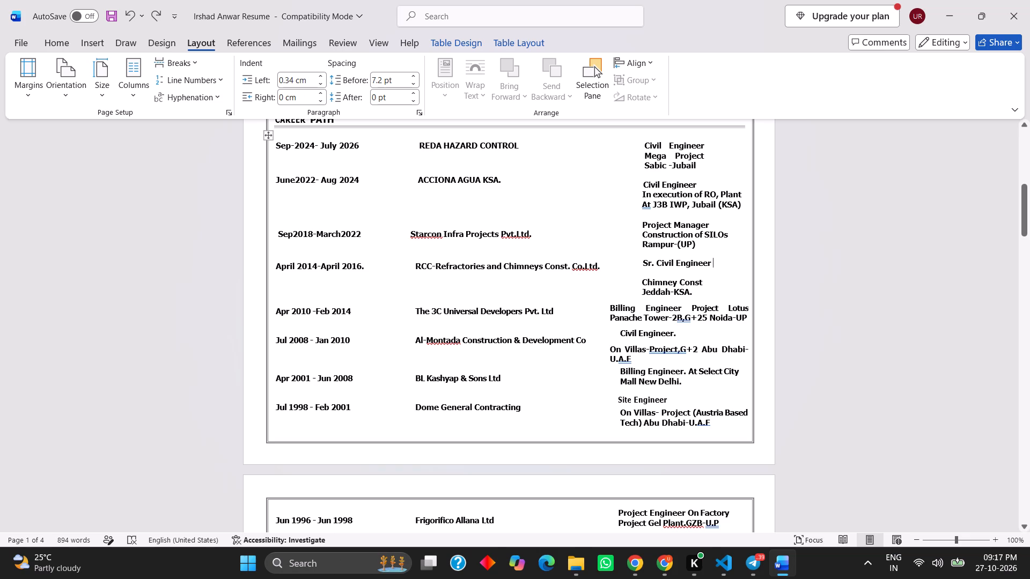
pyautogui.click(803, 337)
# Delete empty lines from the blank area above the Key Performance Areas heading on page 3.
pyautogui.scroll(-20, 408, 418)
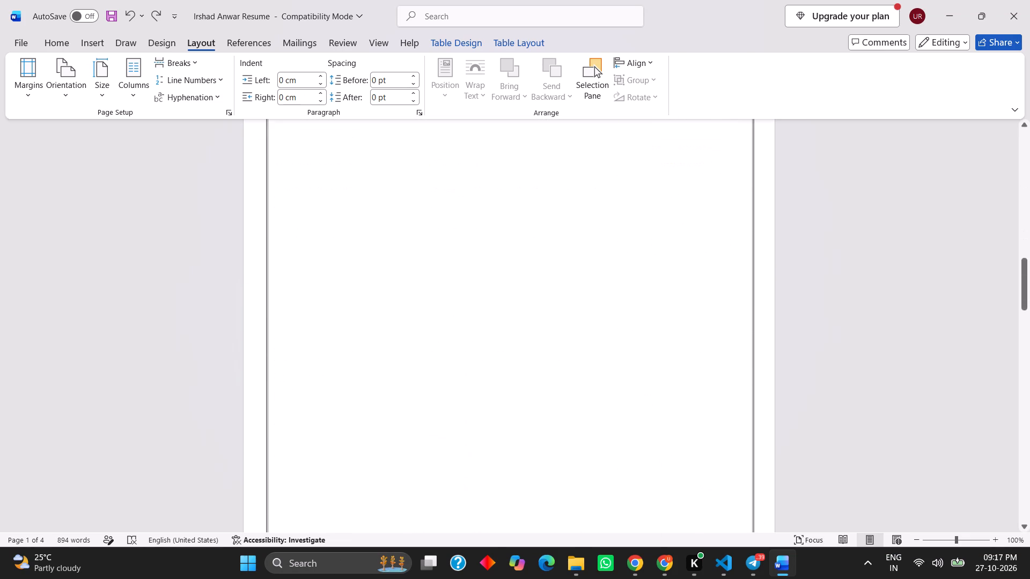
pyautogui.scroll(-20, 408, 419)
pyautogui.scroll(-2, 408, 419)
pyautogui.scroll(6, 408, 420)
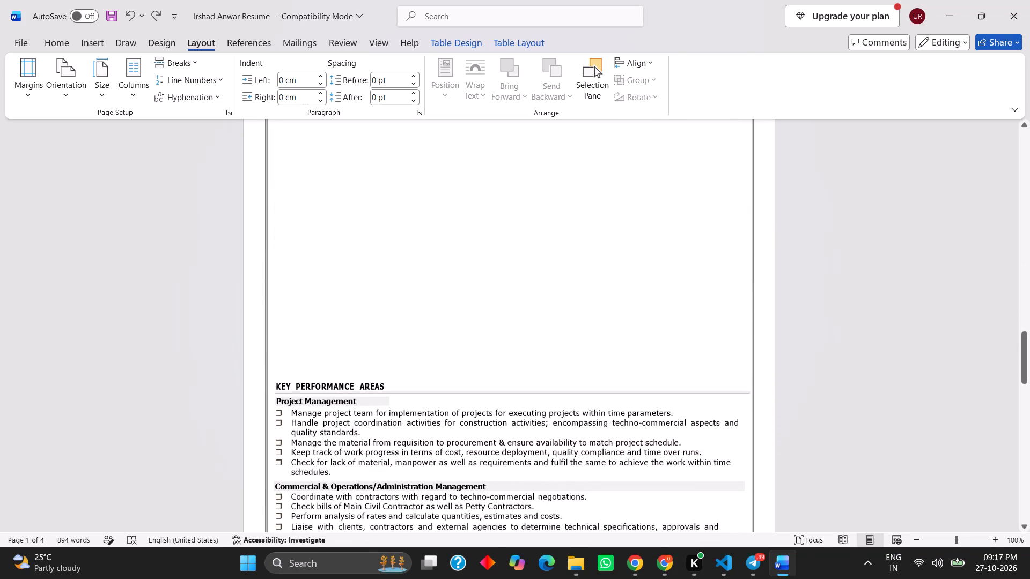
pyautogui.click(323, 353)
pyautogui.press('BackSpace')
pyautogui.press('BackSpace')
pyautogui.press('BackSpace')
pyautogui.press('BackSpace')
pyautogui.press('BackSpace')
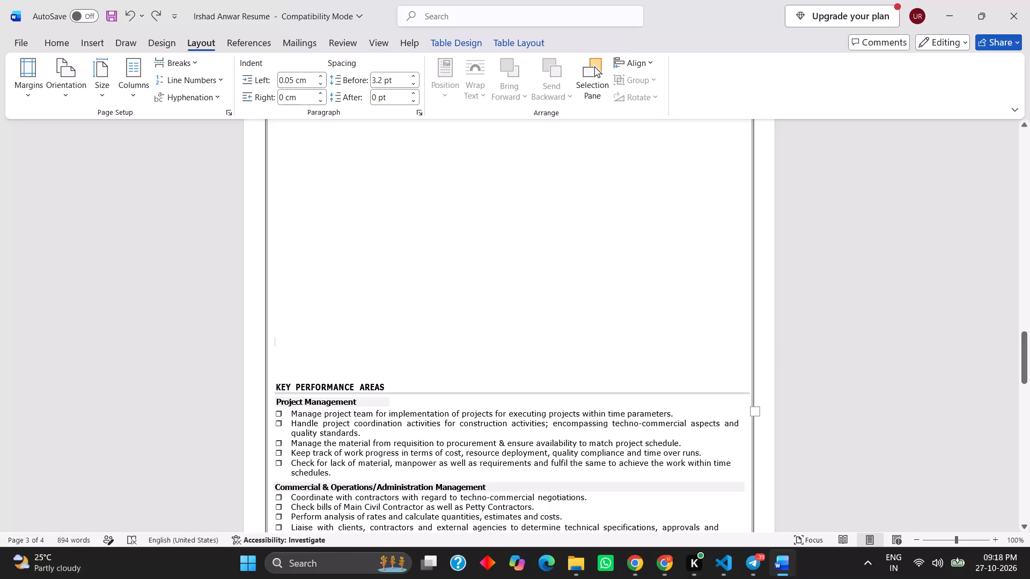
pyautogui.press('BackSpace')
pyautogui.press('BackSpace')
pyautogui.scroll(4, 507, 420)
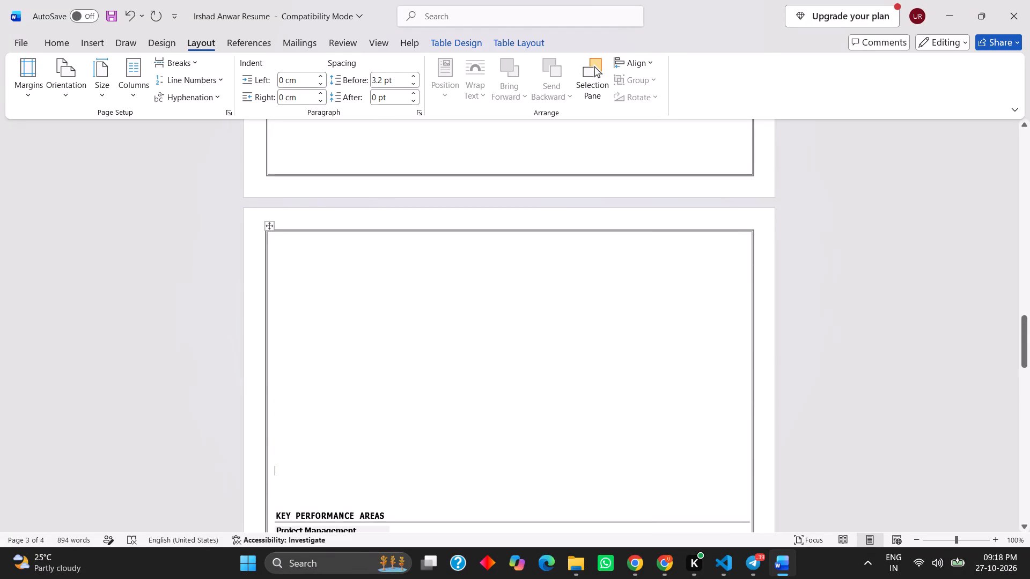
pyautogui.moveTo(550, 465); pyautogui.dragTo(255, 279)
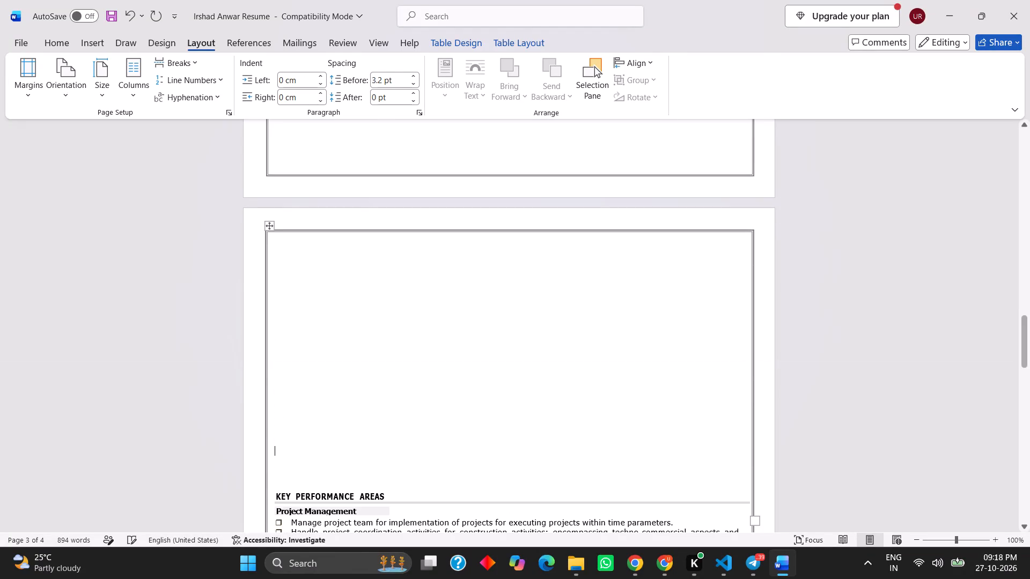
# Reposition the double-line page border frame on page 3 around the Key Performance Areas content, and check it down the page.
pyautogui.click(273, 220)
pyautogui.click(271, 228)
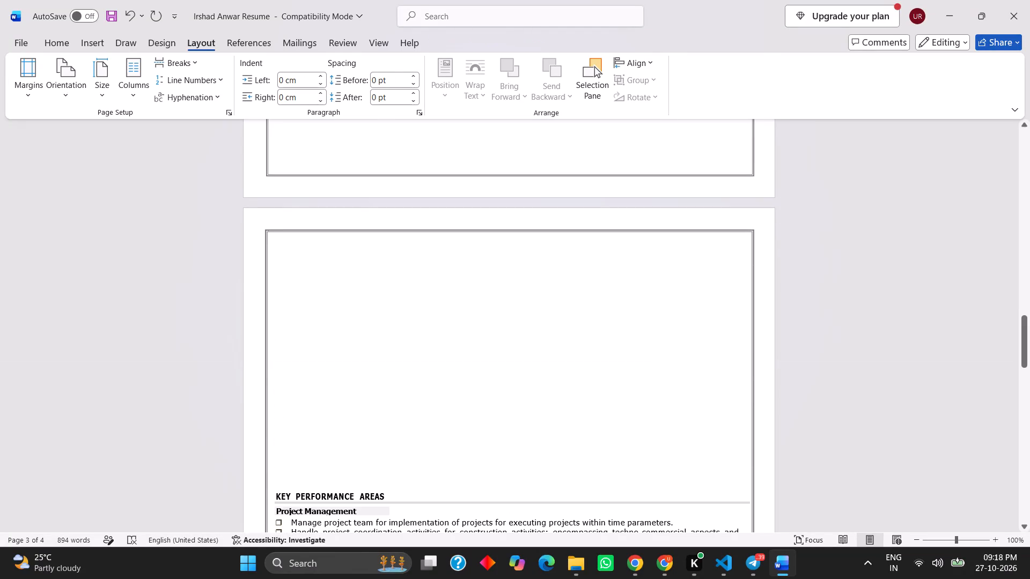
pyautogui.moveTo(265, 233); pyautogui.dragTo(275, 176)
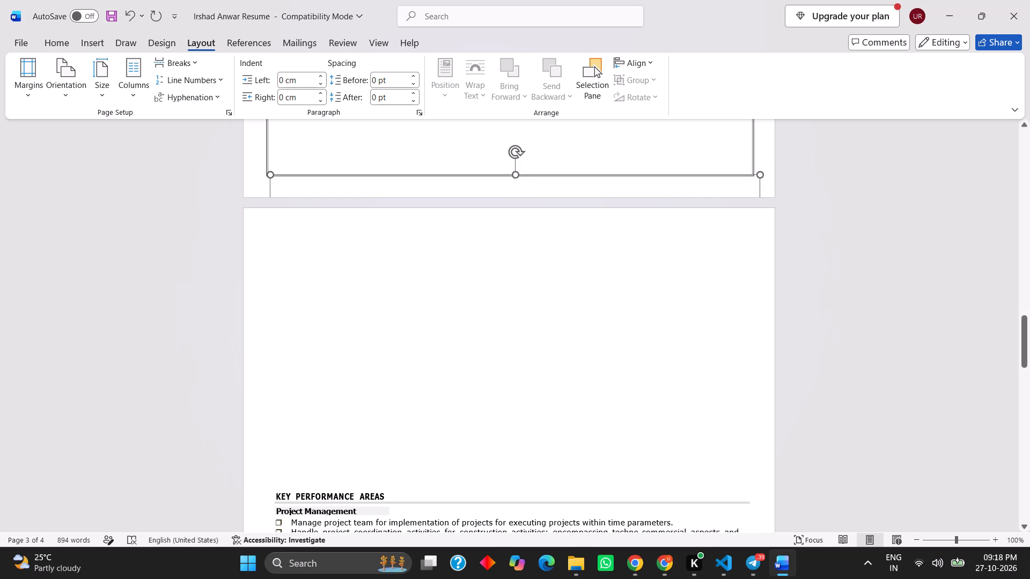
pyautogui.moveTo(275, 176); pyautogui.dragTo(254, 220)
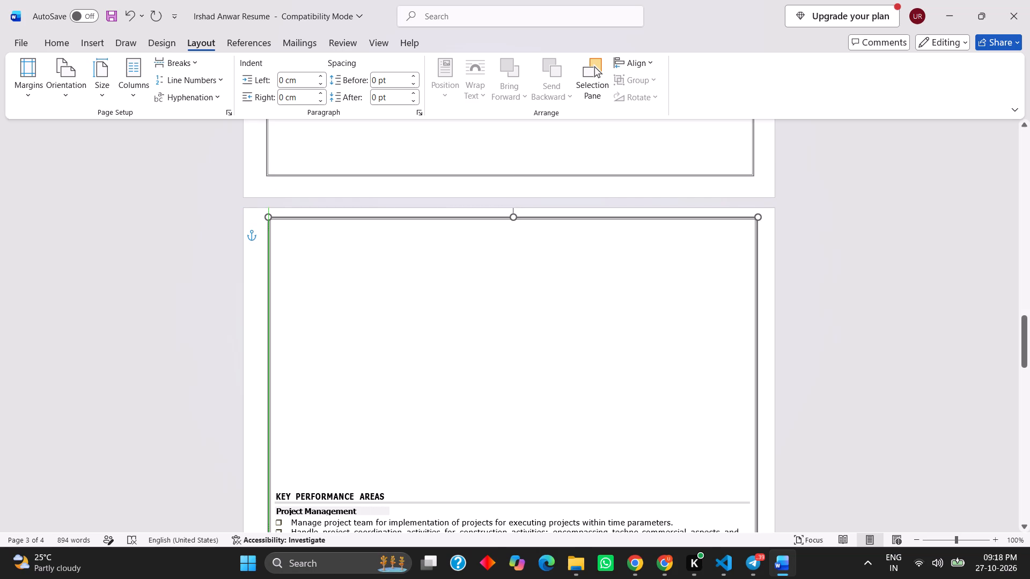
pyautogui.moveTo(254, 220); pyautogui.dragTo(262, 224)
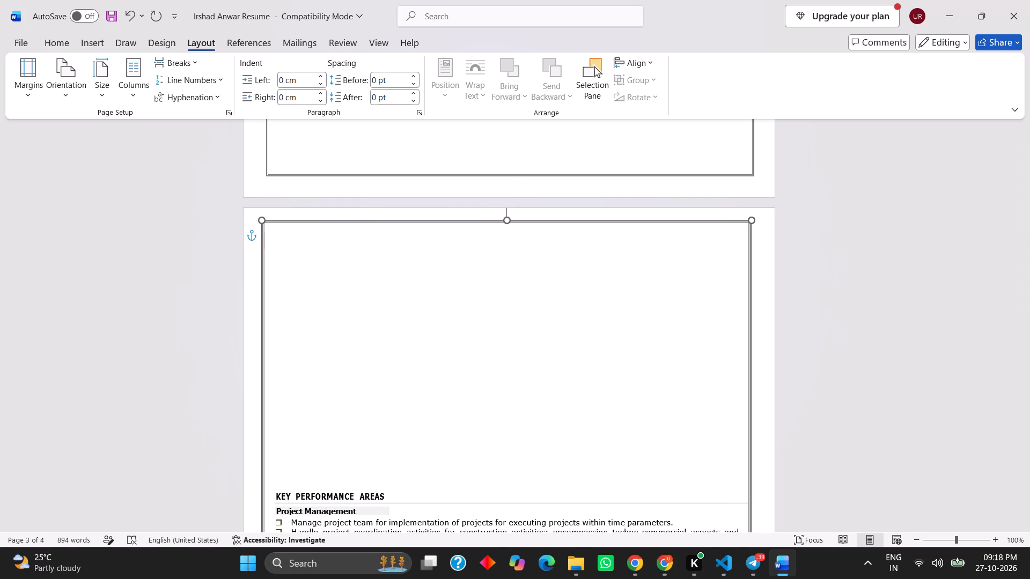
pyautogui.moveTo(262, 224); pyautogui.dragTo(264, 225)
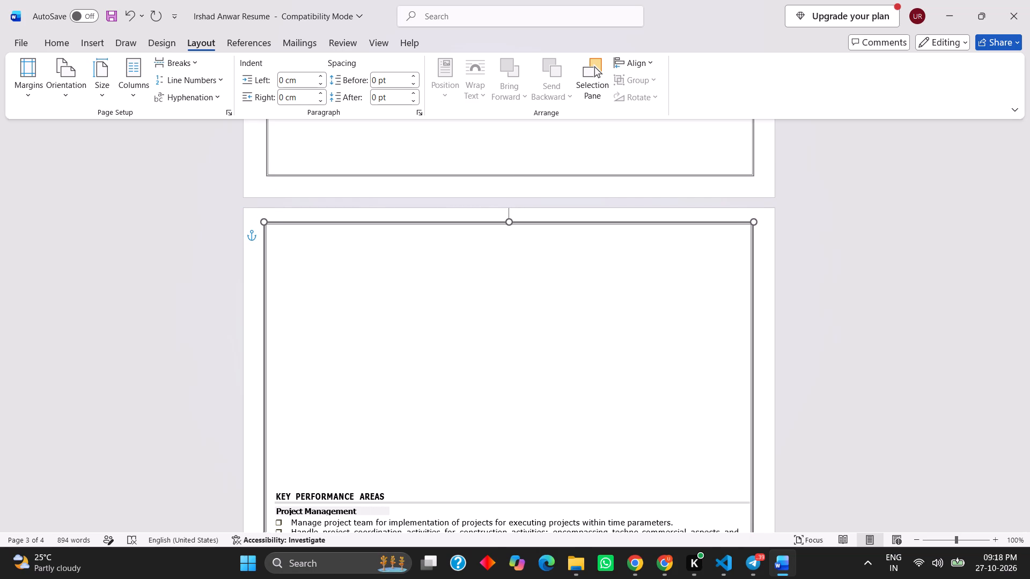
pyautogui.moveTo(264, 225); pyautogui.dragTo(264, 227)
pyautogui.scroll(-12, 365, 260)
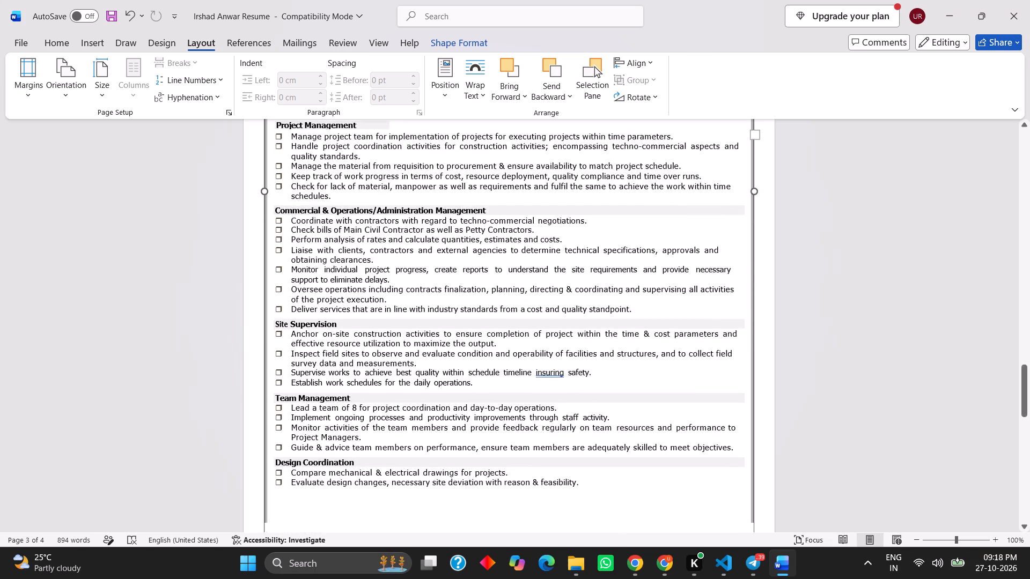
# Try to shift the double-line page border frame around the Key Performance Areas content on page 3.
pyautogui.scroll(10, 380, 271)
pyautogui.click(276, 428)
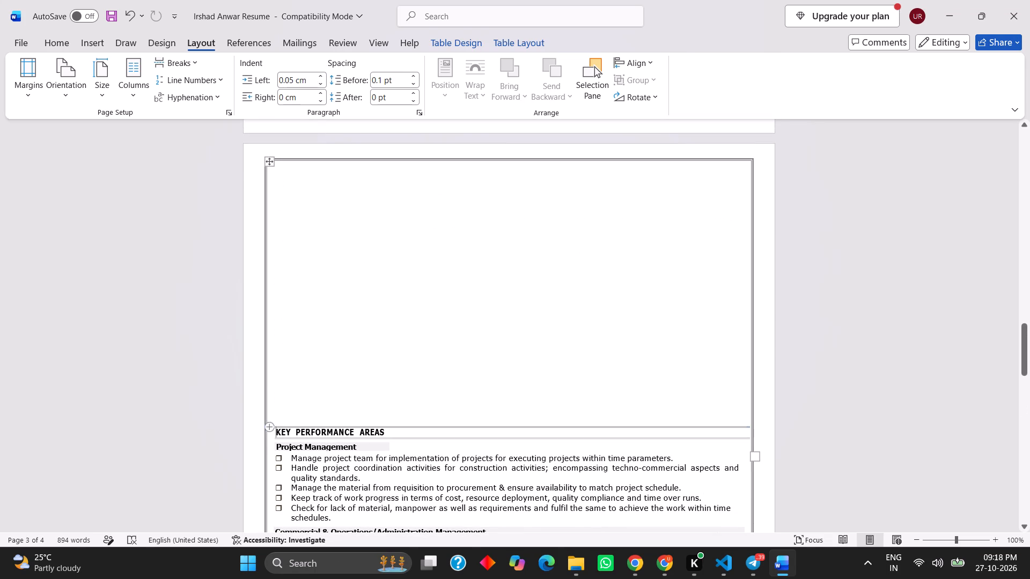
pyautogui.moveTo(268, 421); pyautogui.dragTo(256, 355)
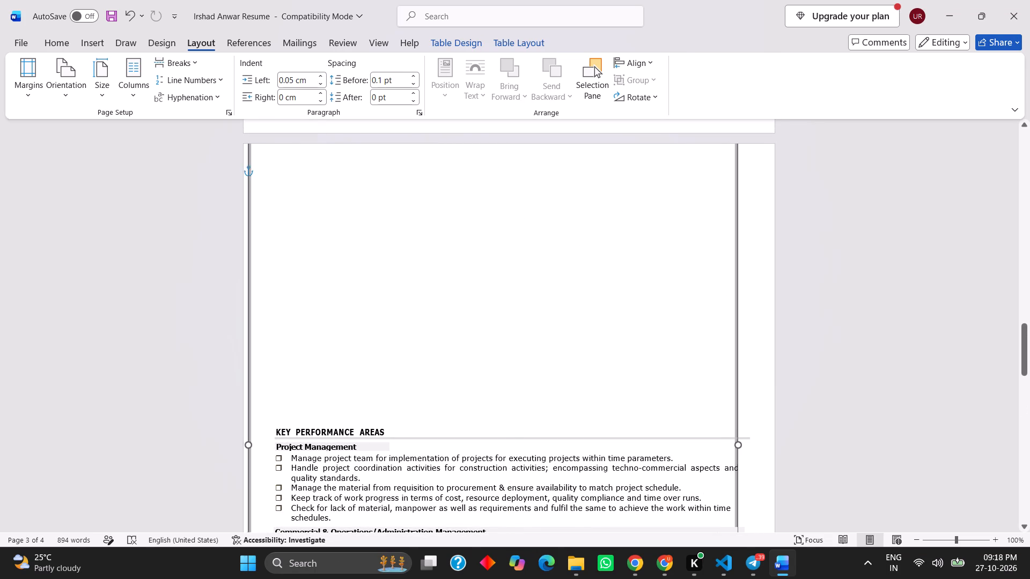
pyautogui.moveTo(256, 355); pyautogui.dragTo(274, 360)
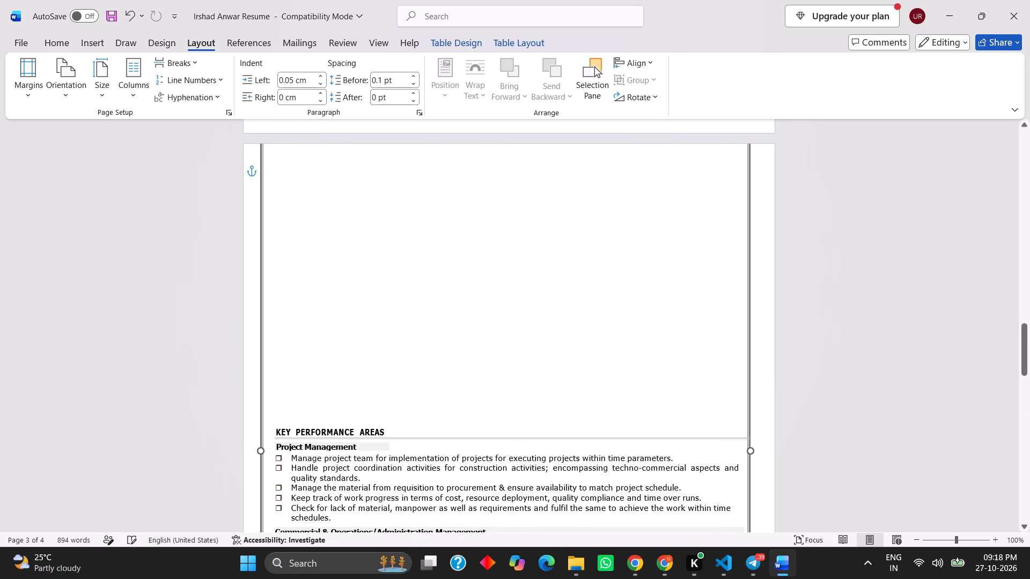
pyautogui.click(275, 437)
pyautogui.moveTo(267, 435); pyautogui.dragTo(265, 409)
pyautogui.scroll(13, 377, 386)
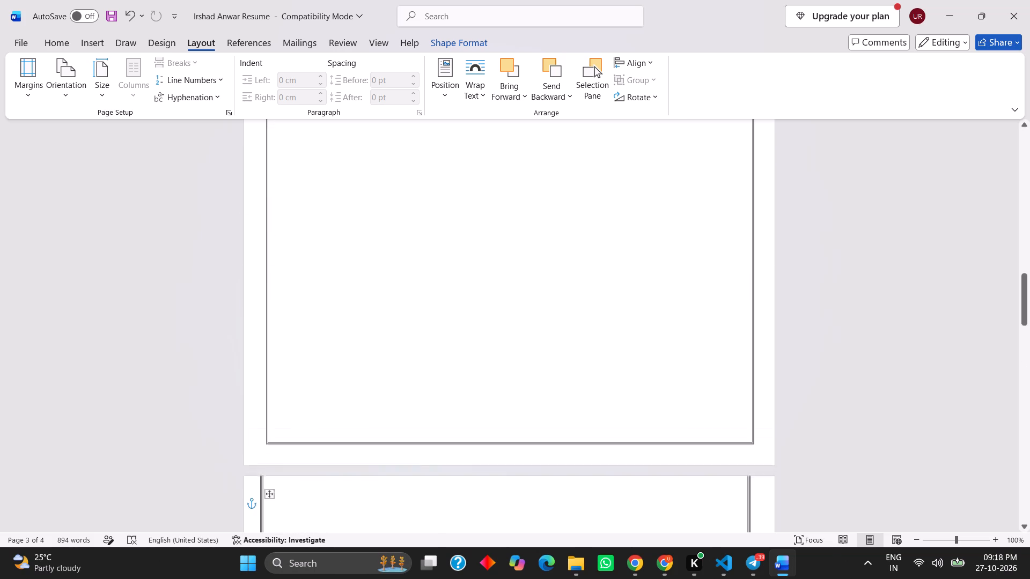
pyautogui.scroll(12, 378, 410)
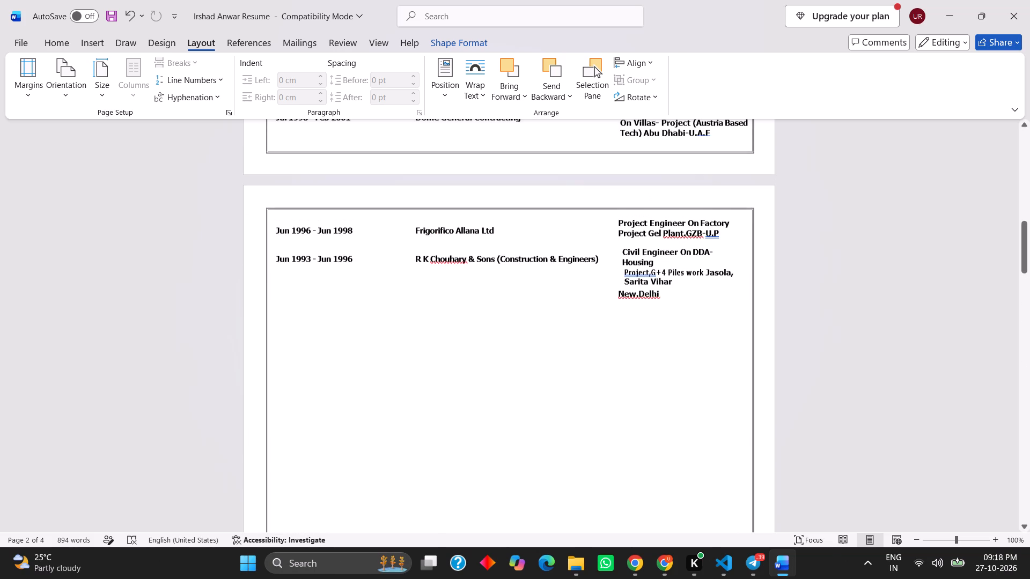
# Undo the frame moves and blank-line deletions on page 3, back through the "In Execution work Of" edit in the April 2014 row.
pyautogui.hotkey('ctrl', 'z')
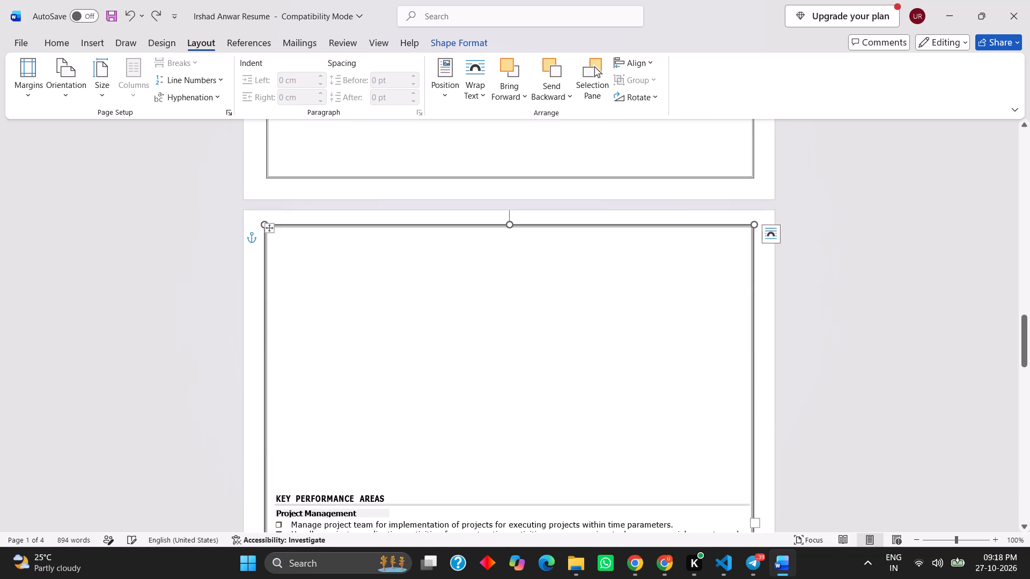
pyautogui.hotkey('ctrl', 'z')
pyautogui.hotkey('ctrl', 'z')
pyautogui.hotkey('ctrl', 'z')
pyautogui.hotkey('ctrl', 'z')
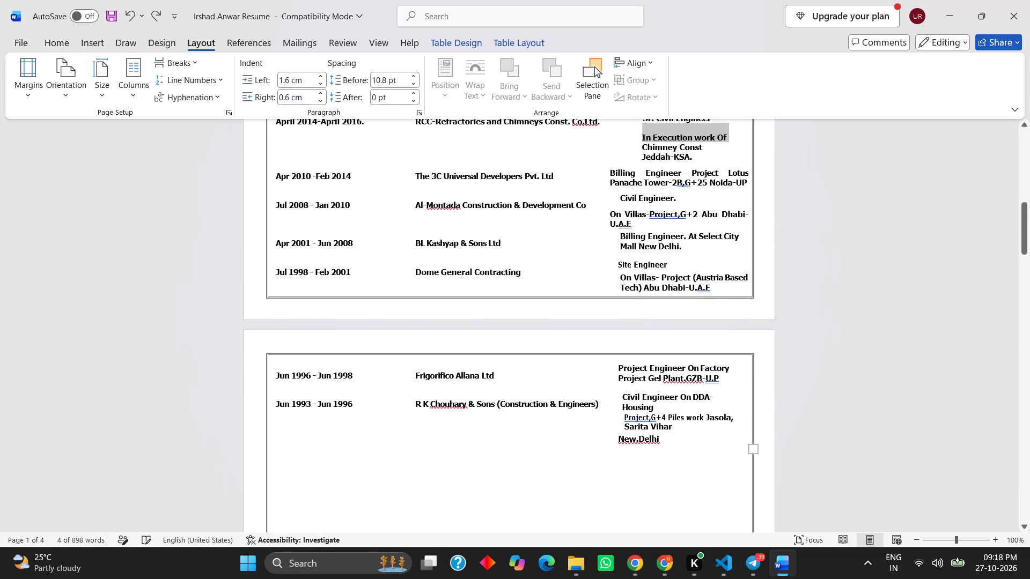
# Examine the layout from the Career Path table down to Key Performance Areas at different zoom levels.
pyautogui.keyDown('ctrl'); pyautogui.scroll(5, 400, 403); pyautogui.keyUp('ctrl')
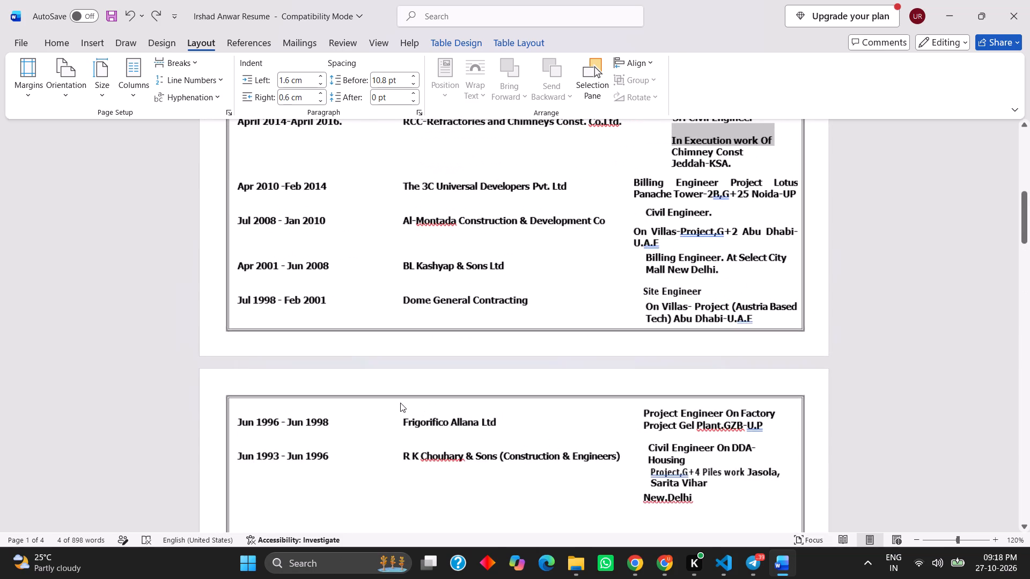
pyautogui.keyDown('ctrl'); pyautogui.scroll(-3, 400, 403); pyautogui.keyUp('ctrl')
pyautogui.scroll(5, 400, 404)
pyautogui.scroll(4, 650, 462)
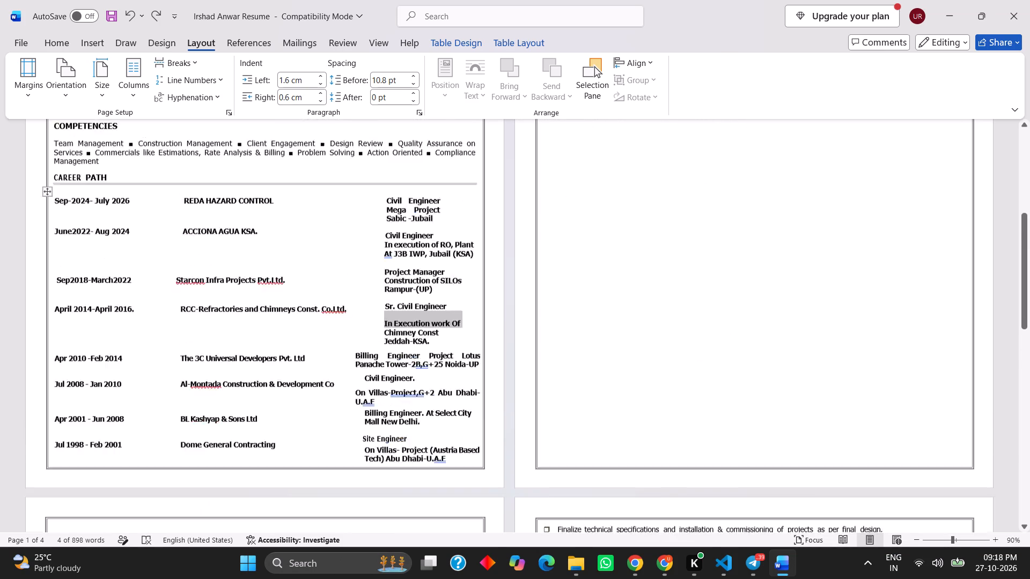
pyautogui.scroll(-4, 647, 463)
pyautogui.keyDown('ctrl'); pyautogui.scroll(-3, 647, 462); pyautogui.keyUp('ctrl')
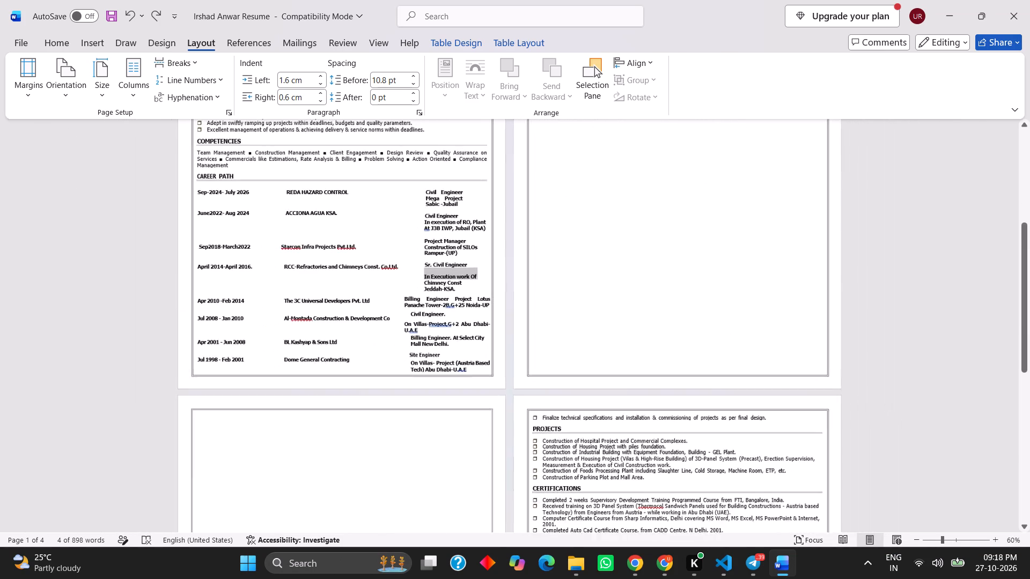
pyautogui.keyDown('ctrl'); pyautogui.scroll(9, 647, 462); pyautogui.keyUp('ctrl')
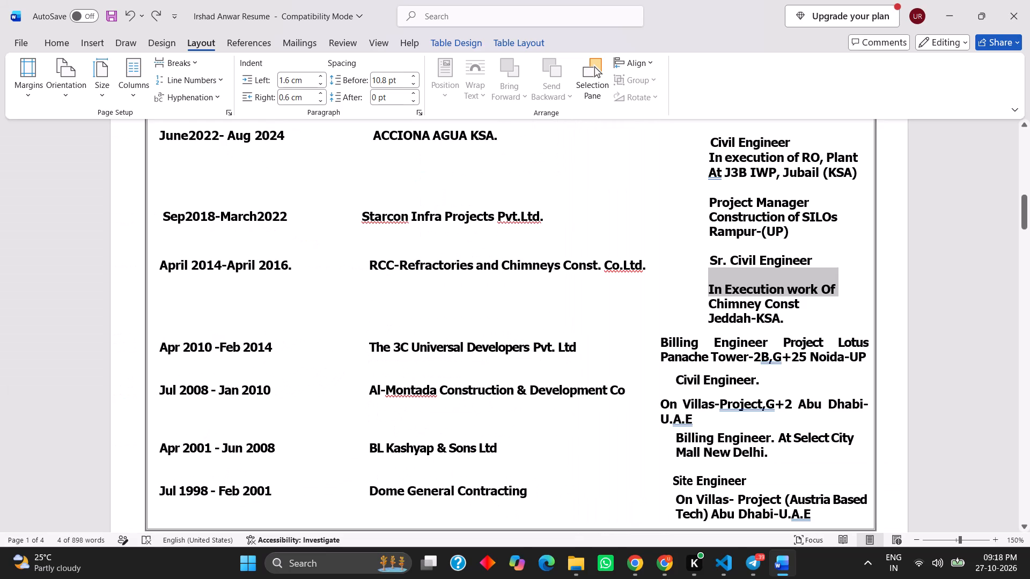
pyautogui.keyDown('ctrl'); pyautogui.scroll(-5, 633, 467); pyautogui.keyUp('ctrl')
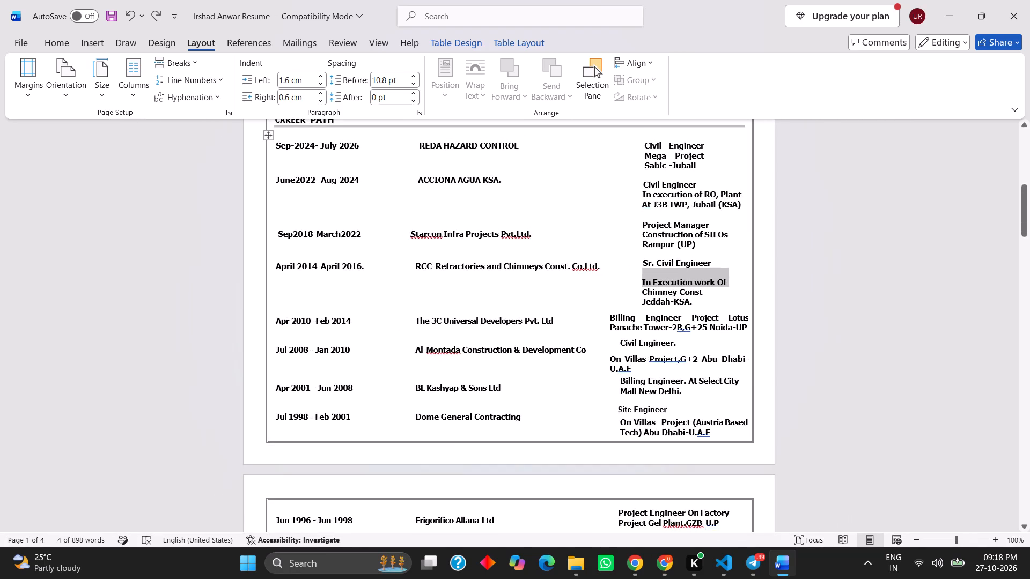
pyautogui.scroll(-20, 399, 388)
pyautogui.scroll(-8, 399, 388)
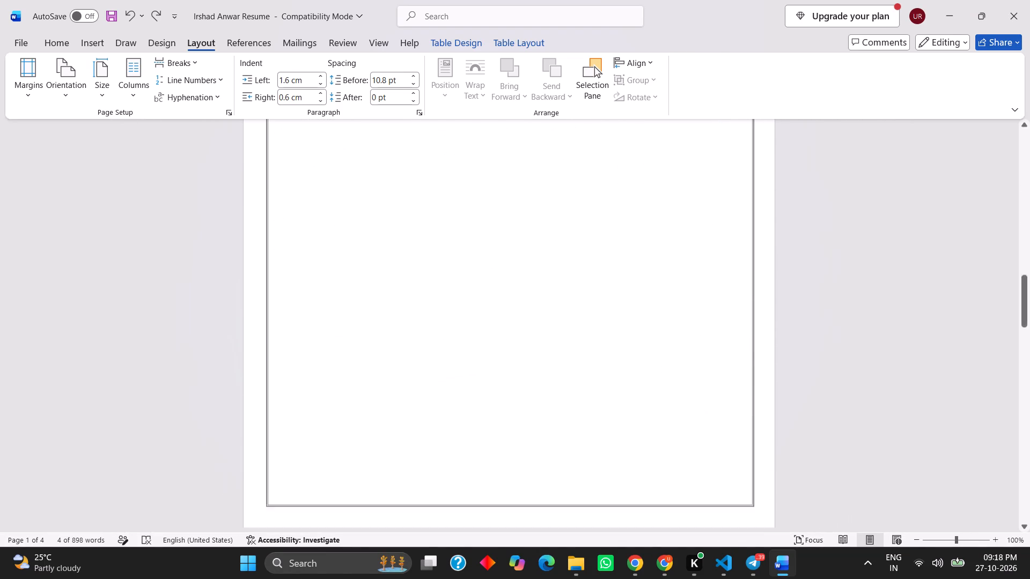
pyautogui.scroll(-20, 399, 388)
pyautogui.scroll(-2, 399, 388)
pyautogui.scroll(11, 399, 388)
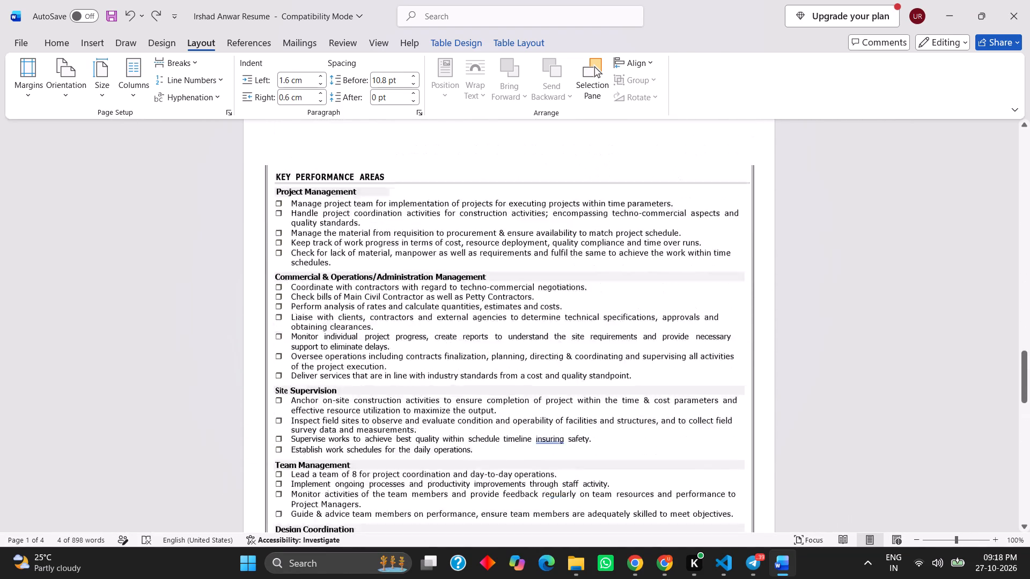
pyautogui.keyDown('ctrl'); pyautogui.scroll(1, 399, 389); pyautogui.keyUp('ctrl')
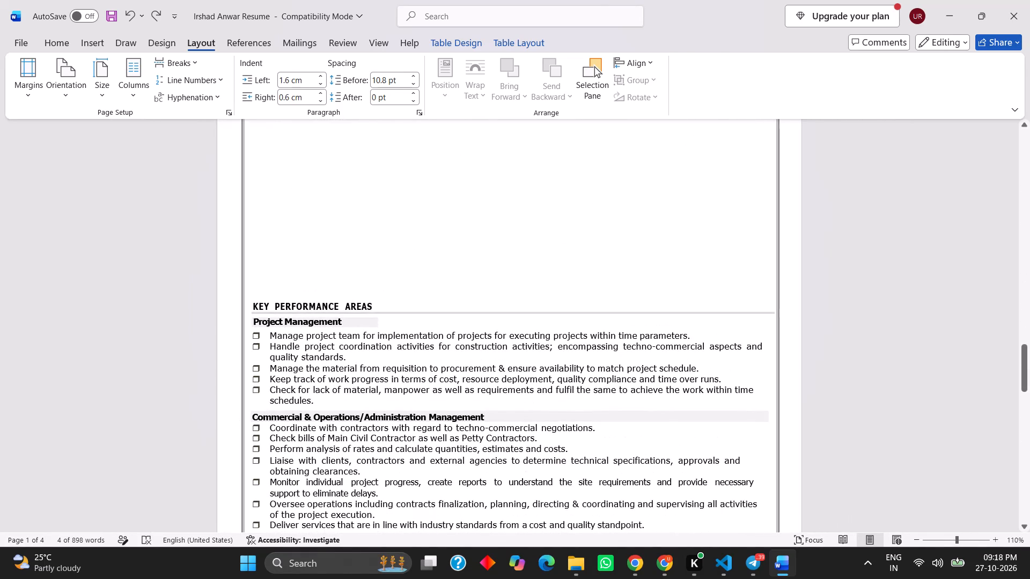
# Undo the remaining April 2014 row edits and the merging of the Career Path tables, back to the two separate tables.
pyautogui.hotkey('ctrl', 'z')
pyautogui.hotkey('ctrl', 'z')
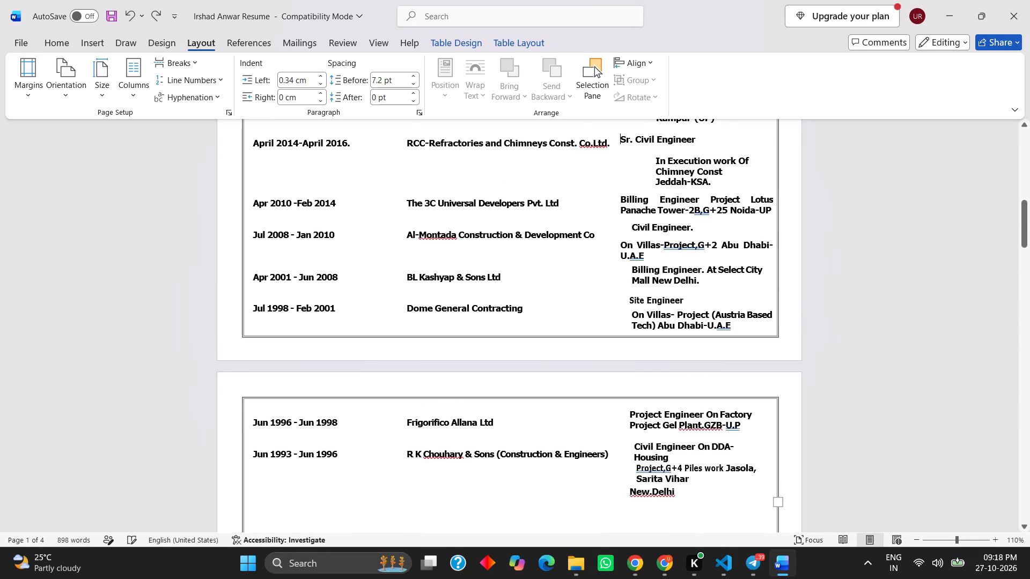
pyautogui.hotkey('ctrl', 'z')
# Review the whole resume, checking the spacing and page breaks from the header through Career Path and Key Performance Areas.
pyautogui.scroll(-12, 432, 354)
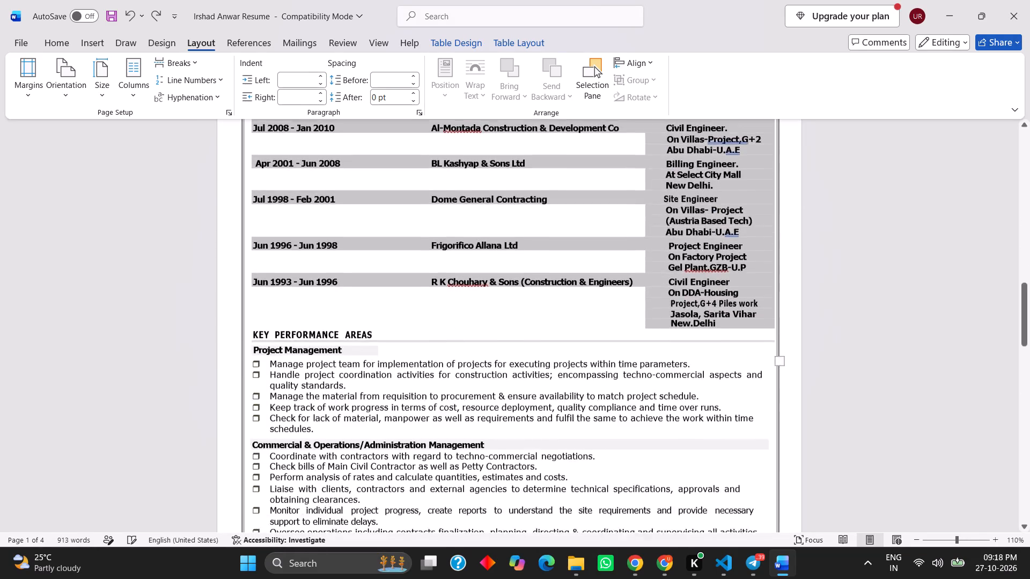
pyautogui.scroll(-20, 432, 354)
pyautogui.scroll(-13, 432, 354)
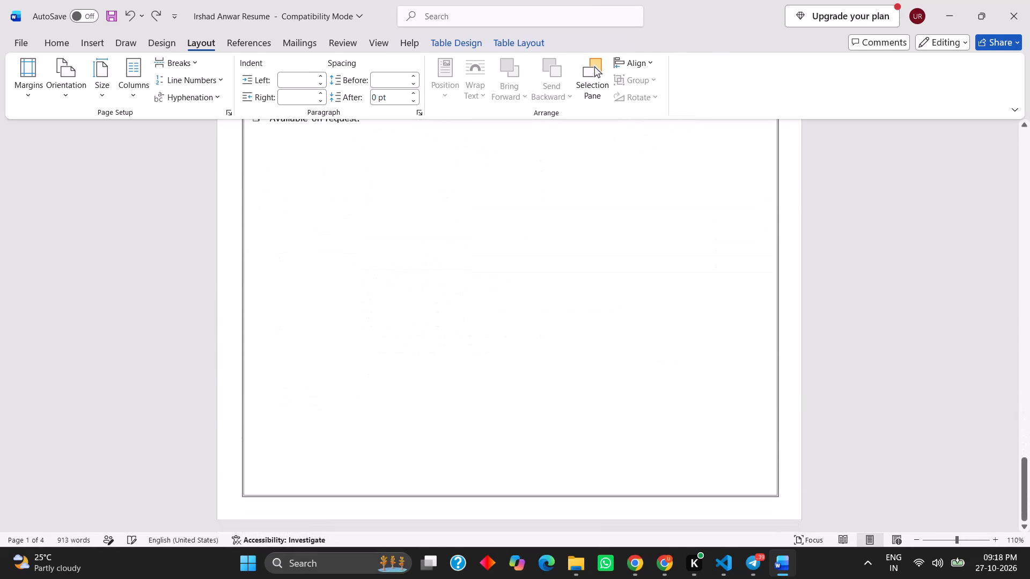
pyautogui.scroll(10, 421, 380)
pyautogui.scroll(17, 421, 380)
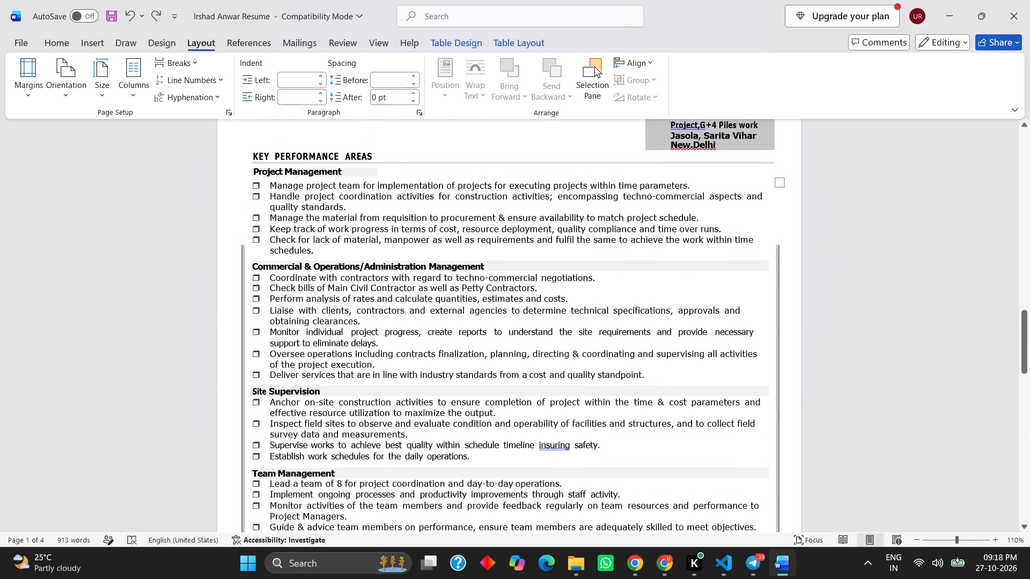
pyautogui.scroll(1, 421, 377)
pyautogui.scroll(-6, 421, 377)
pyautogui.scroll(1, 421, 377)
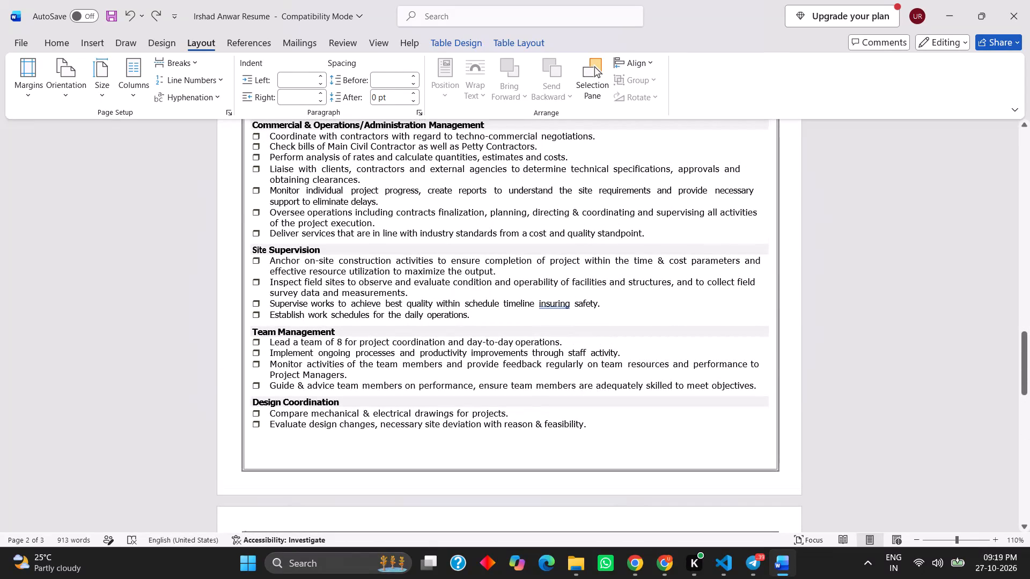
pyautogui.scroll(5, 421, 377)
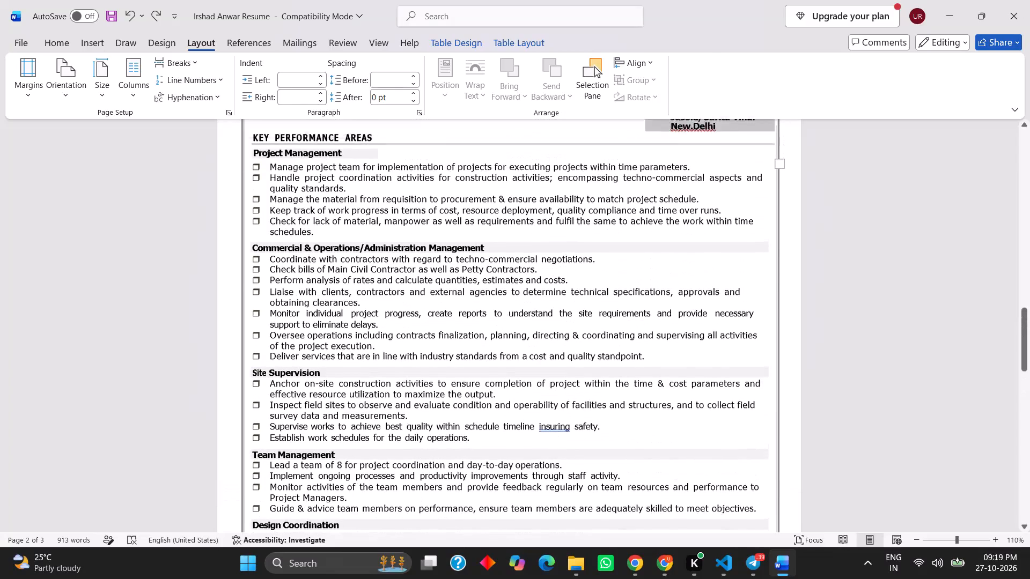
pyautogui.scroll(6, 421, 377)
pyautogui.click(501, 367)
pyautogui.scroll(18, 501, 366)
pyautogui.scroll(6, 501, 368)
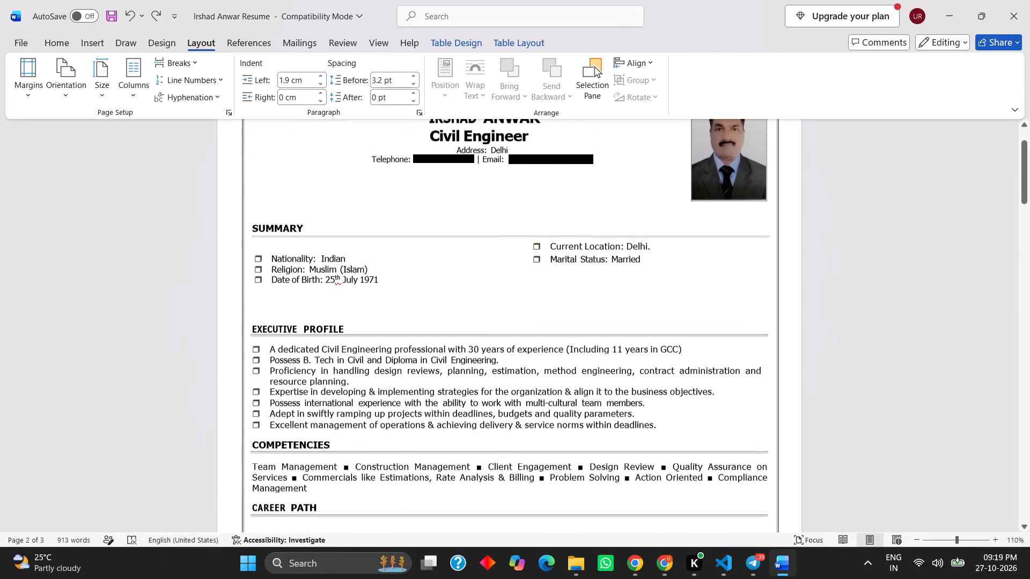
pyautogui.scroll(5, 501, 369)
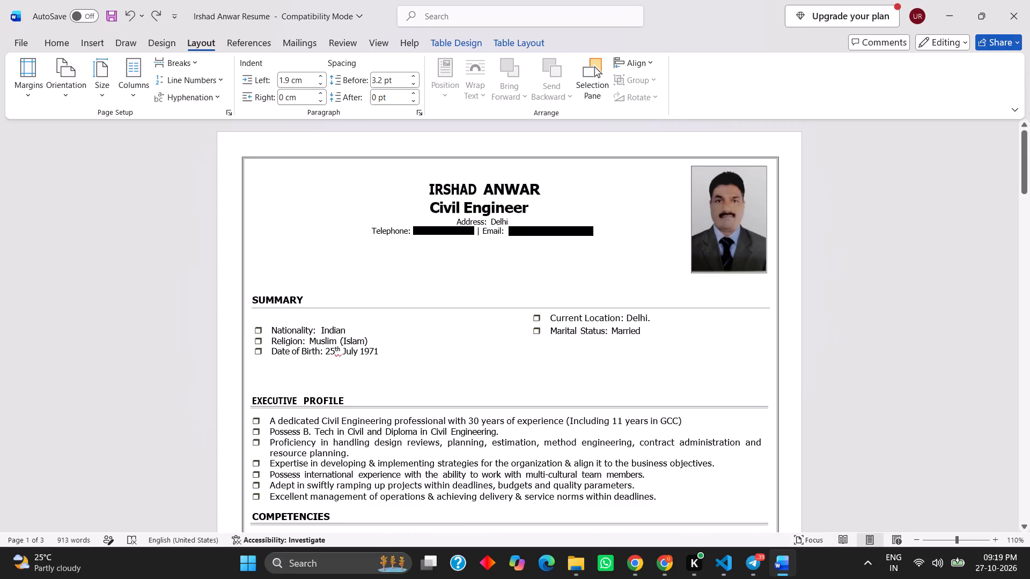
pyautogui.scroll(-4, 501, 369)
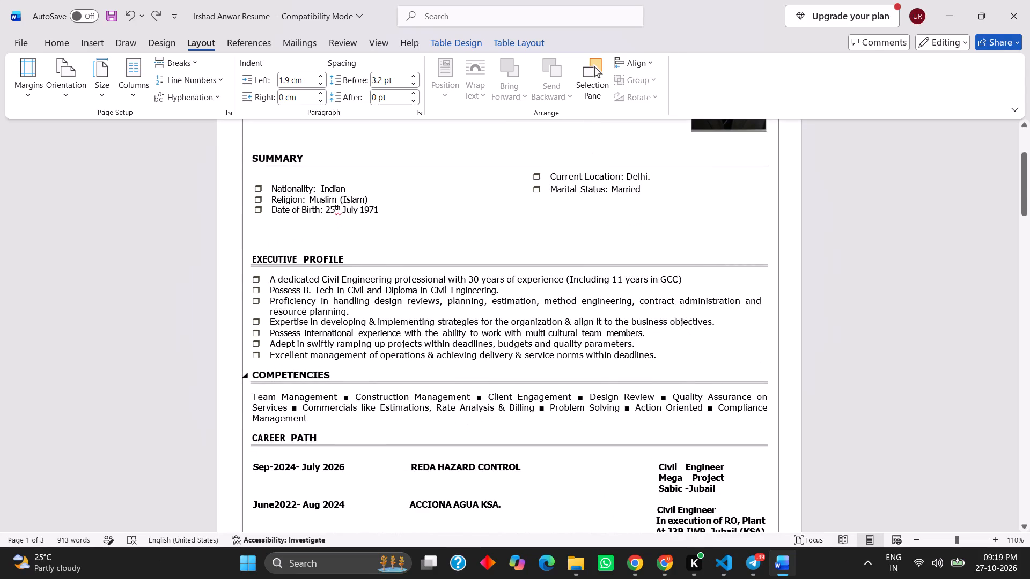
pyautogui.scroll(-4, 501, 369)
pyautogui.scroll(4, 501, 369)
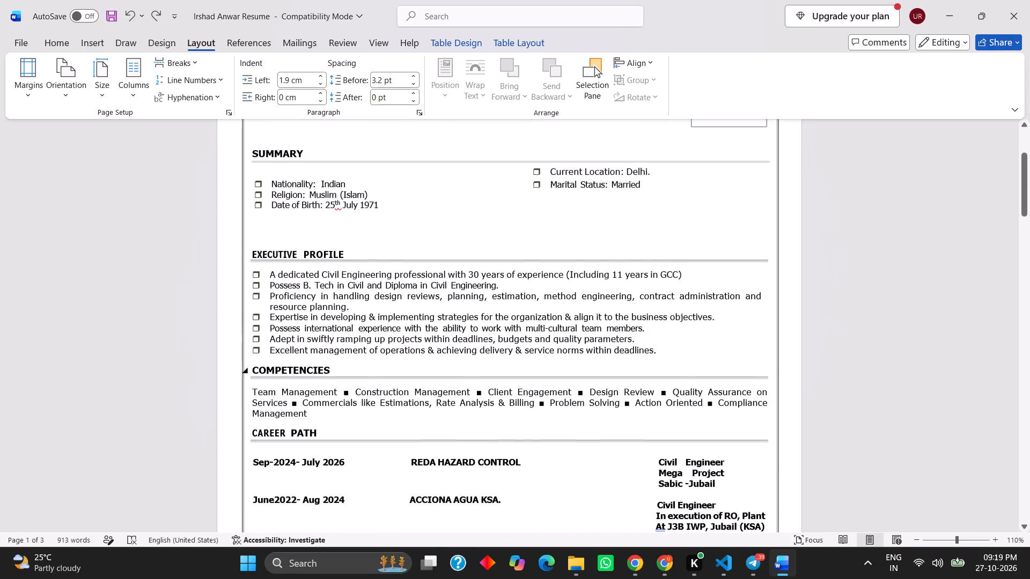
pyautogui.scroll(-10, 501, 369)
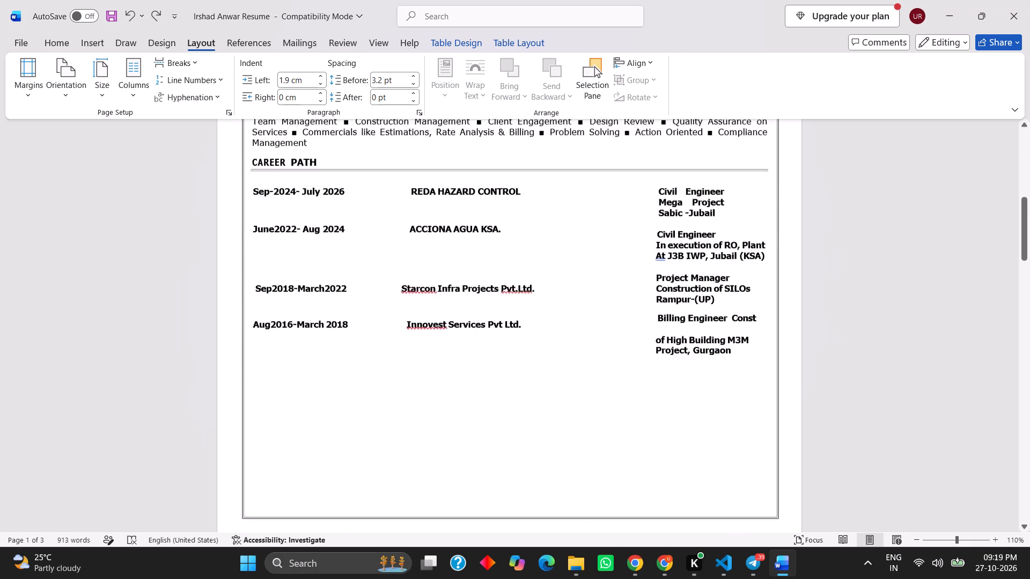
# Probe the blank space below the Aug2016-March 2018 row for anything selectable up to the end of "Project, Gurgaon".
pyautogui.click(305, 397)
pyautogui.tripleClick(287, 397)
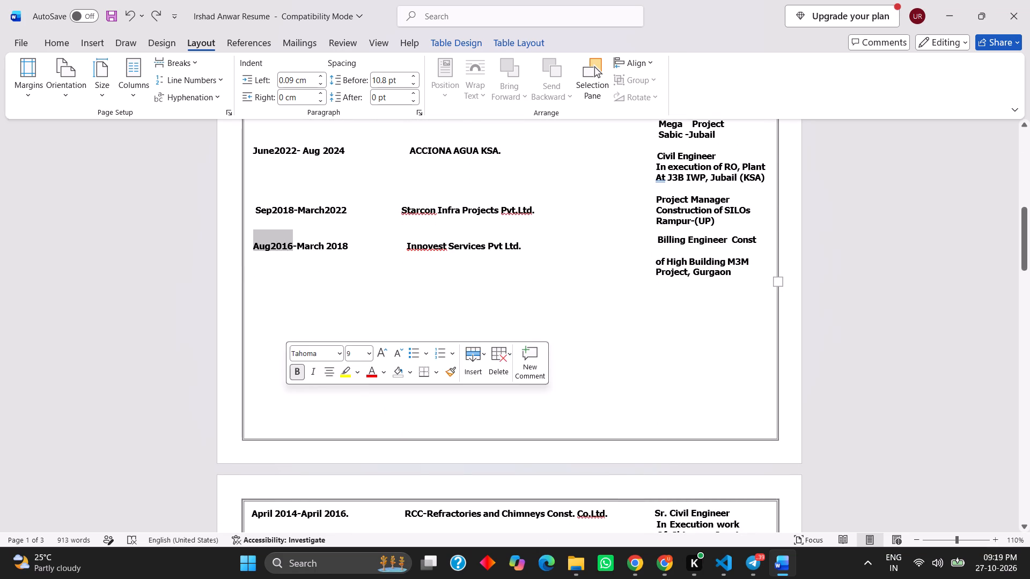
pyautogui.click(468, 420)
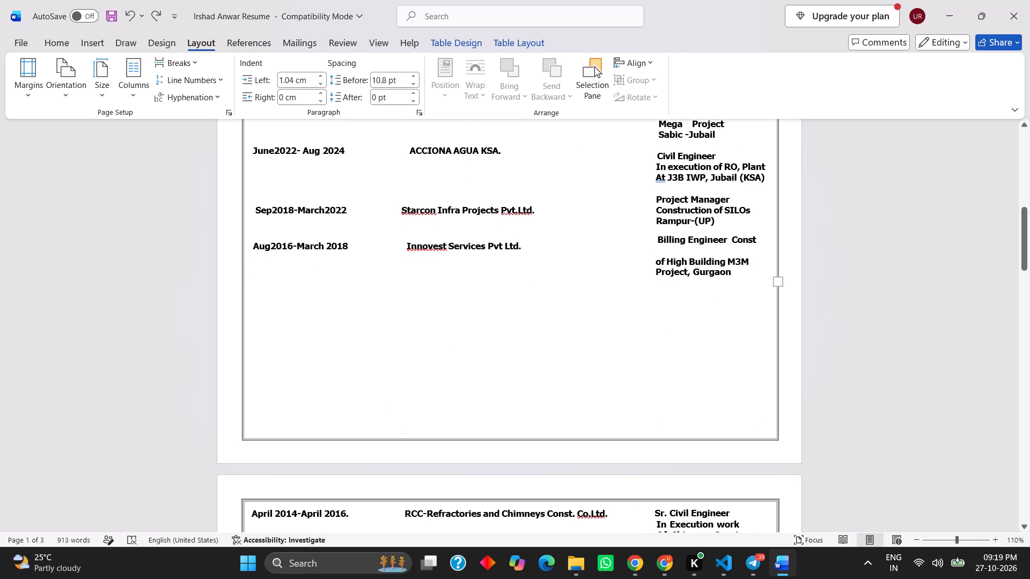
pyautogui.moveTo(278, 287); pyautogui.dragTo(709, 348)
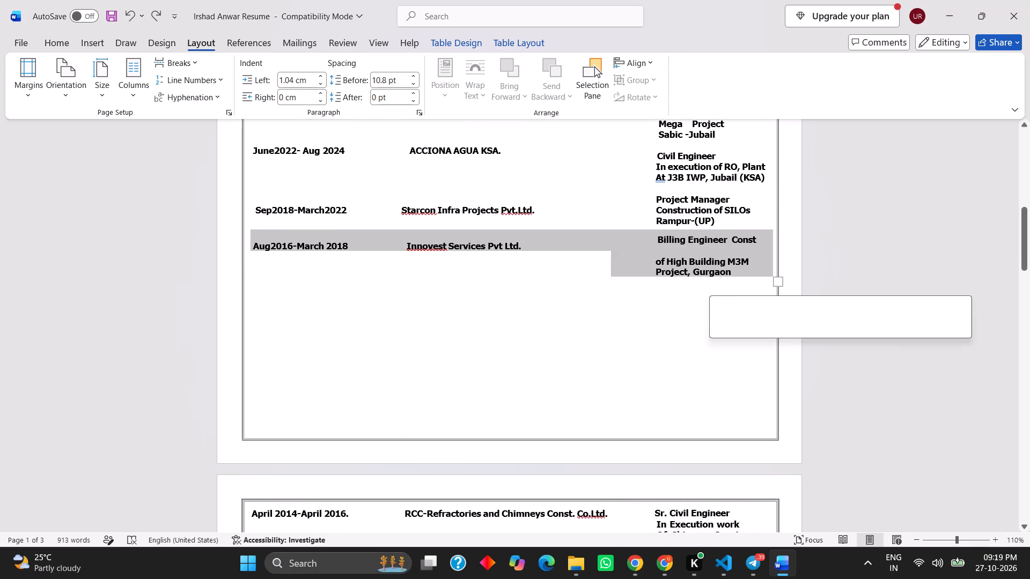
pyautogui.click(681, 396)
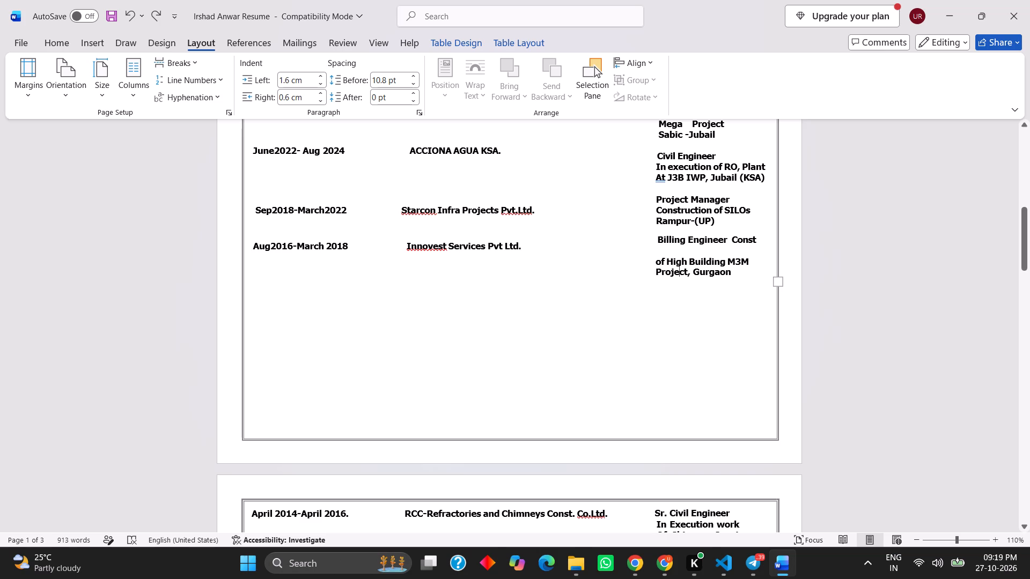
pyautogui.click(745, 272)
# Capture a full-screen screenshot showing the blank gap between the Aug2016-March 2018 and April 2014-April 2016 rows.
pyautogui.press('Insert')
pyautogui.scroll(-2, 439, 236)
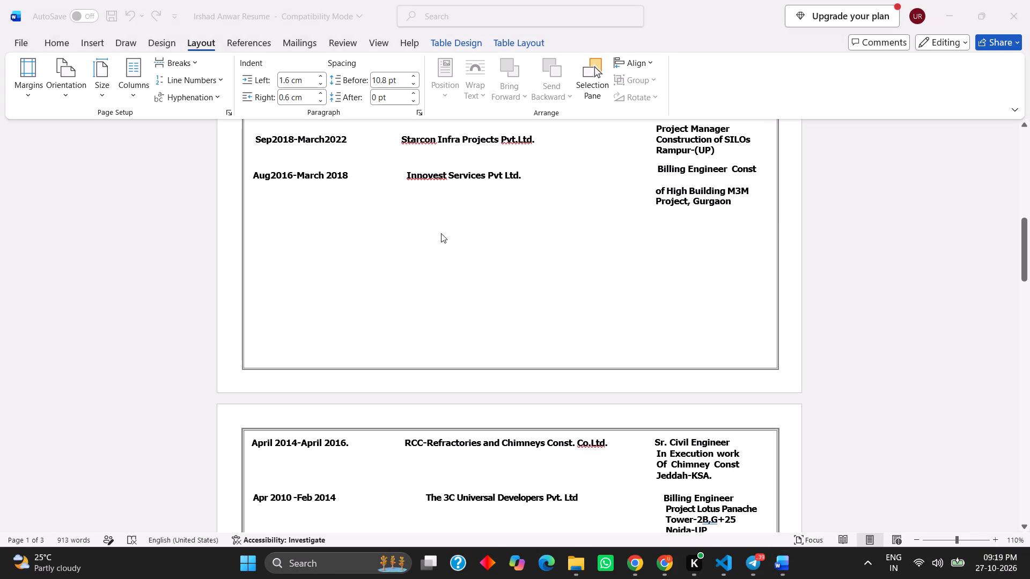
pyautogui.click(901, 299)
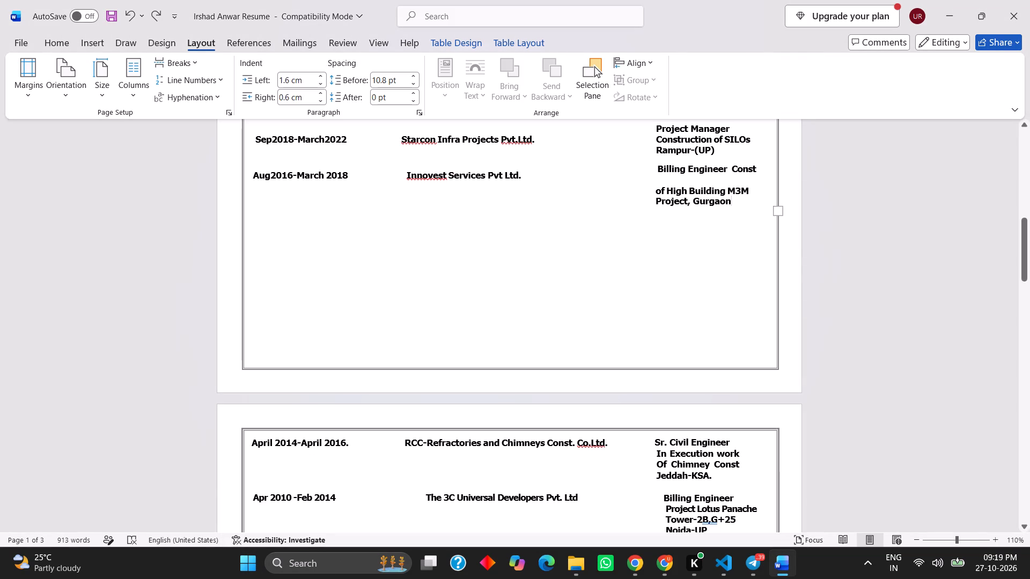
pyautogui.press('Print')
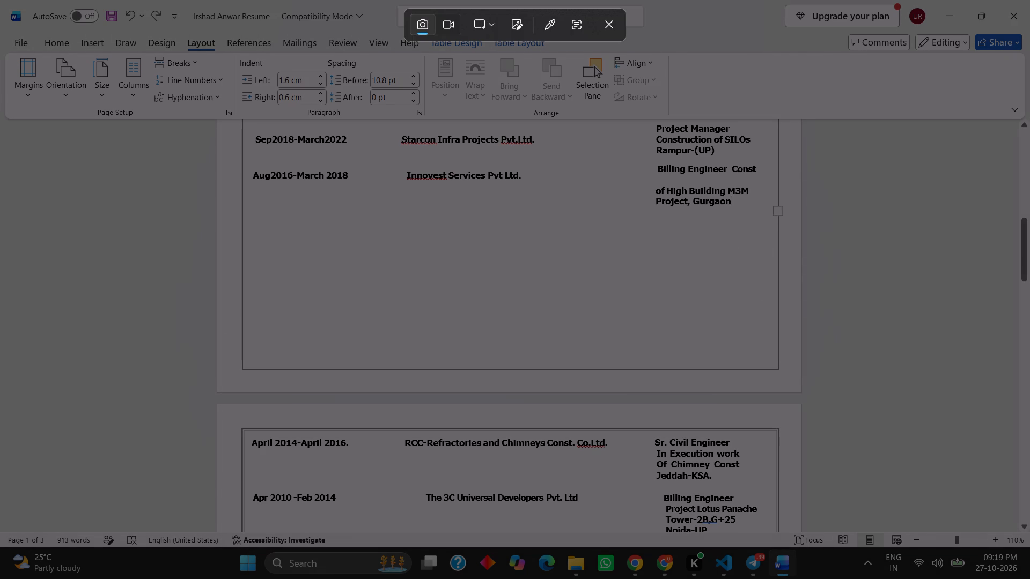
pyautogui.moveTo(214, 118); pyautogui.dragTo(849, 530)
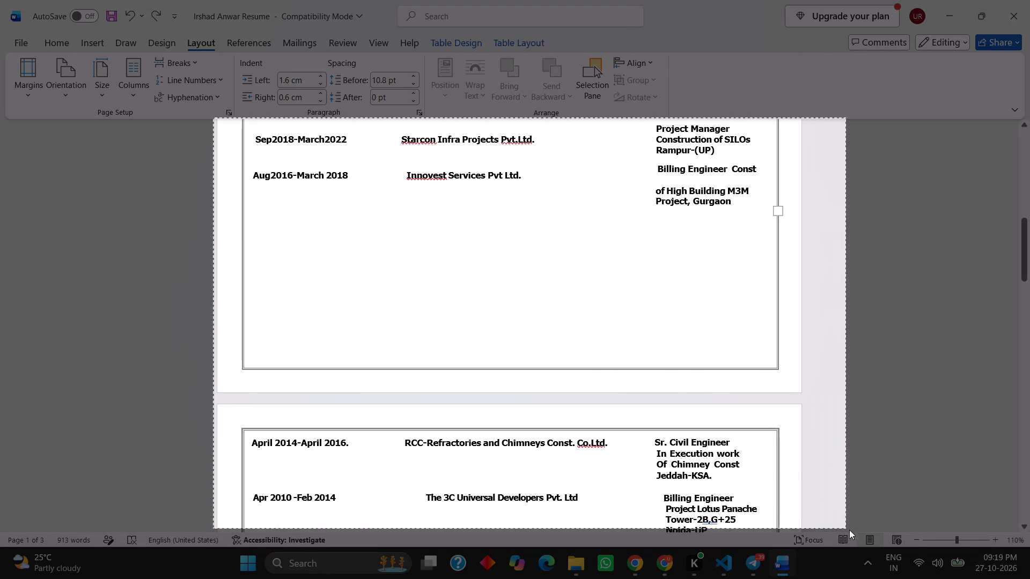
pyautogui.moveTo(849, 530); pyautogui.dragTo(864, 537)
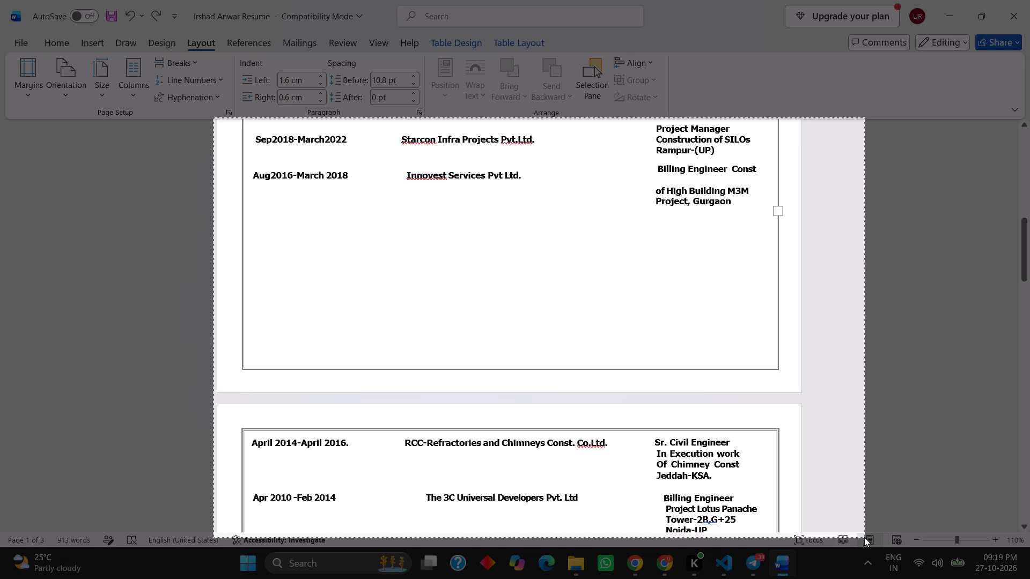
pyautogui.moveTo(864, 537); pyautogui.dragTo(864, 538)
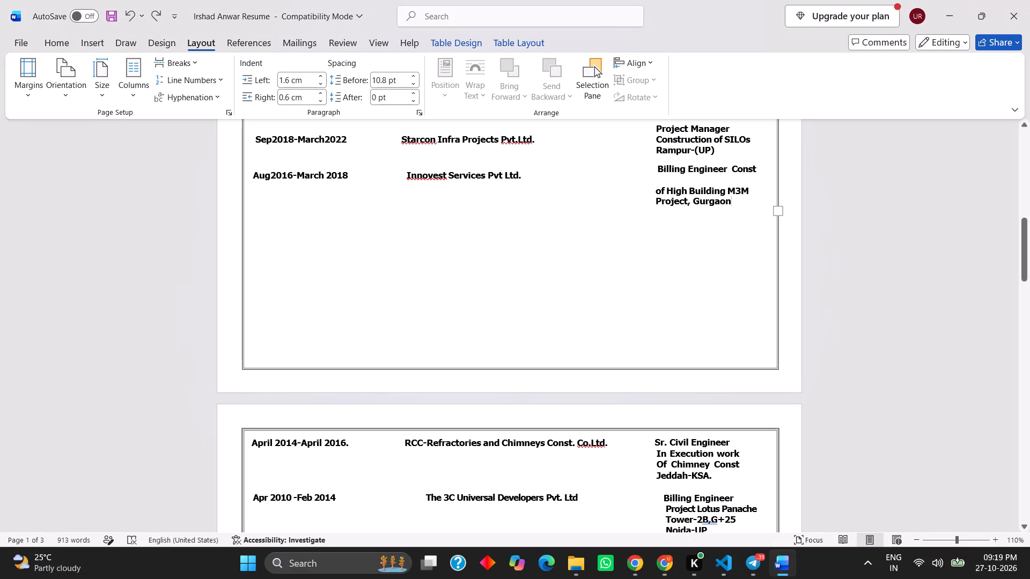
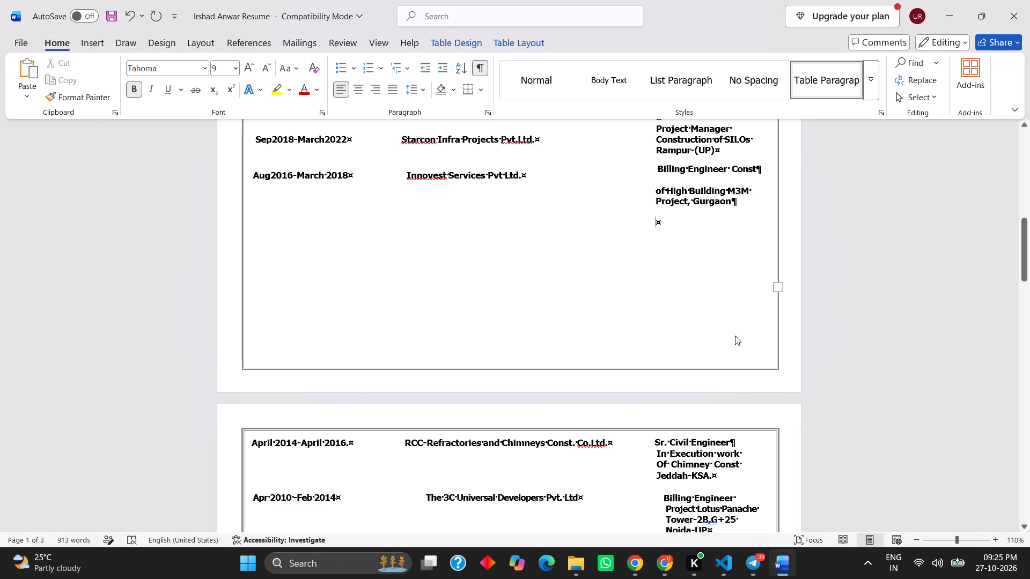
pyautogui.click(732, 207)
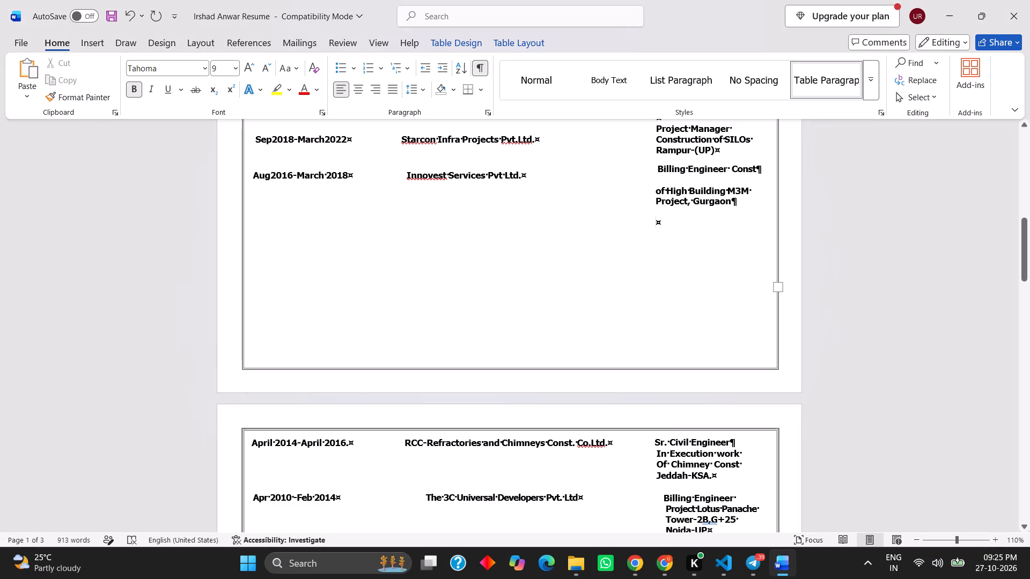
pyautogui.click(731, 201)
pyautogui.press('Delete')
pyautogui.press('Delete')
pyautogui.press('Delete')
pyautogui.press('Delete')
pyautogui.press('Delete')
pyautogui.press('Delete')
pyautogui.press('Delete')
pyautogui.press('Delete')
pyautogui.press('Delete')
pyautogui.press('Delete')
pyautogui.press('Delete')
pyautogui.press('Delete')
pyautogui.press('Delete')
pyautogui.press('Delete')
pyautogui.press('Delete')
pyautogui.press('Delete')
pyautogui.press('Delete')
pyautogui.press('Delete')
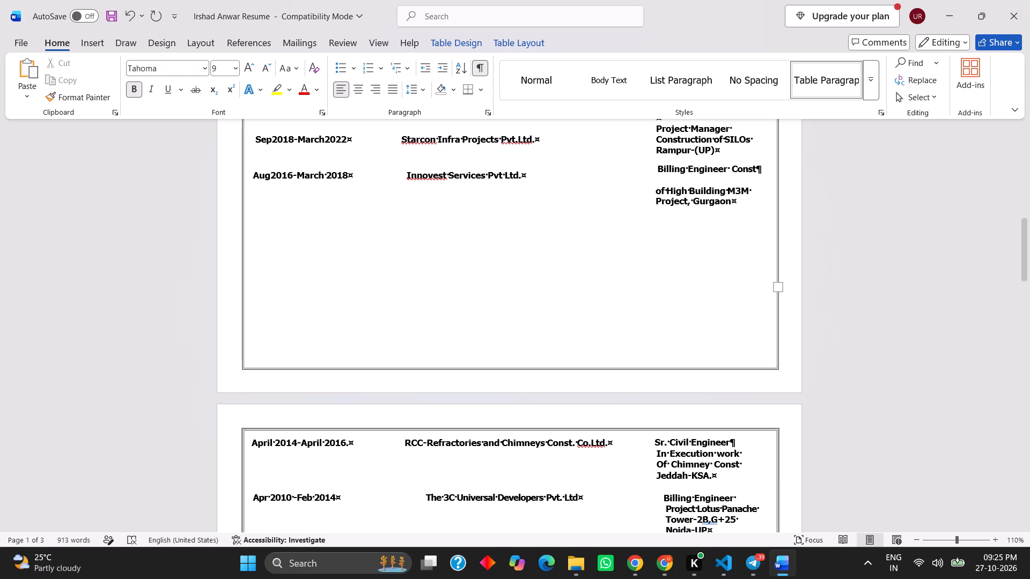
pyautogui.press('Delete')
pyautogui.press('Delete')
pyautogui.press('Delete')
pyautogui.press('Delete')
pyautogui.press('Delete')
pyautogui.press('Delete')
pyautogui.press('Delete')
pyautogui.press('Delete')
pyautogui.press('Delete')
pyautogui.press('Delete')
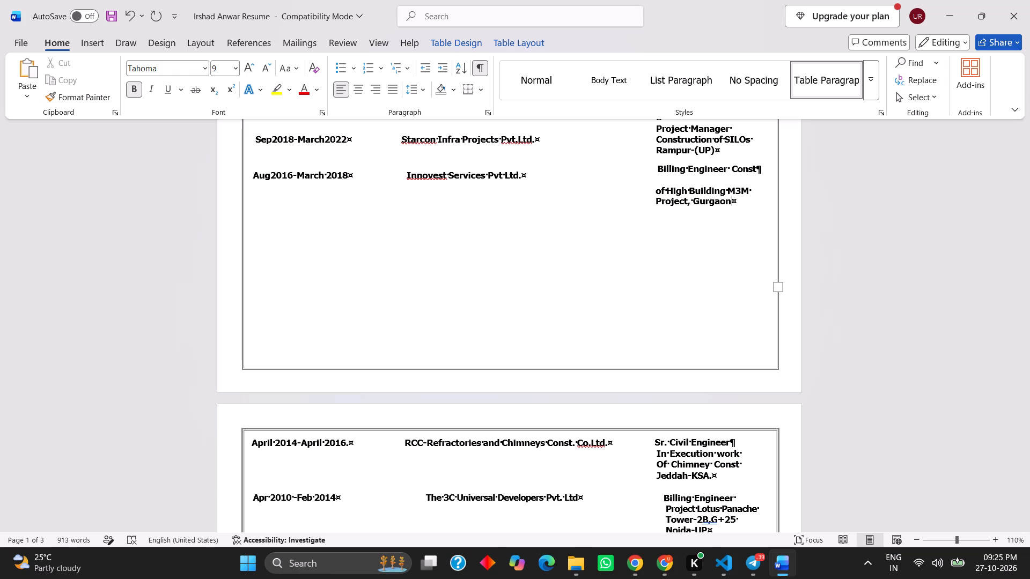
pyautogui.press('Delete')
pyautogui.press('Delete')
pyautogui.press('Delete')
pyautogui.press('Delete')
pyautogui.press('Delete')
pyautogui.press('Delete')
pyautogui.press('Delete')
pyautogui.press('Delete')
pyautogui.press('Delete')
pyautogui.press('Delete')
pyautogui.press('Delete')
pyautogui.press('Delete')
pyautogui.press('Right')
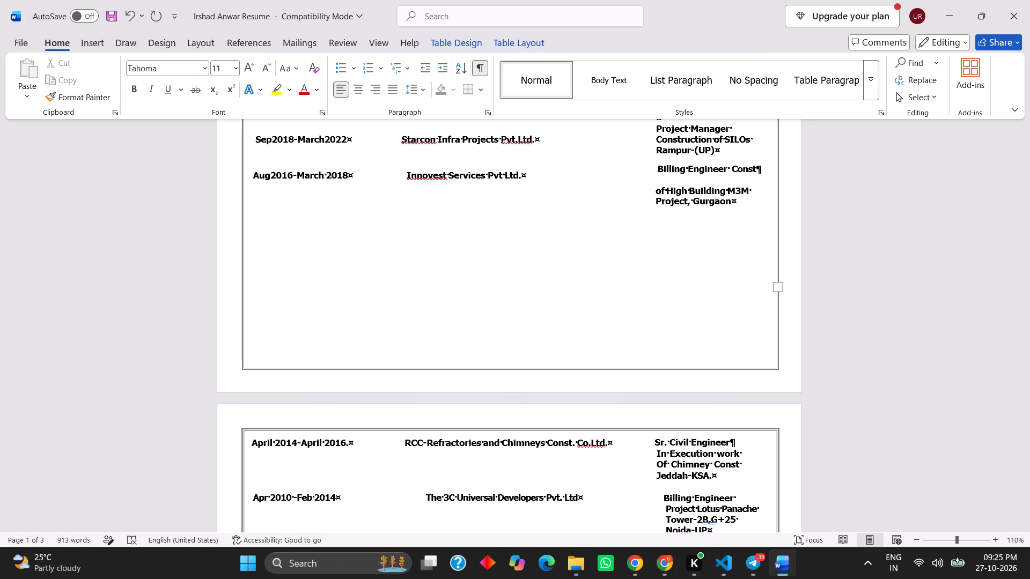
pyautogui.click(745, 203)
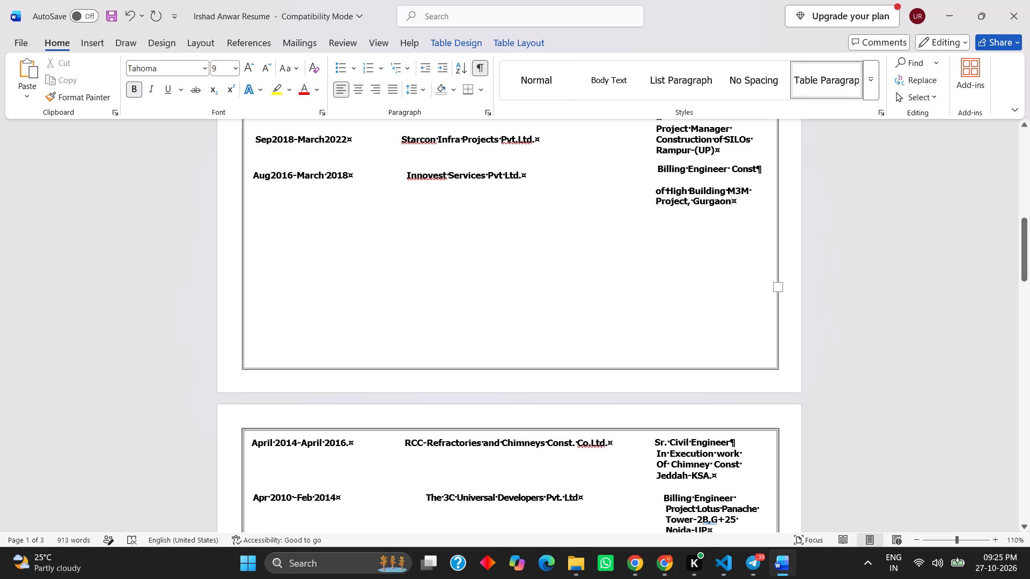
# Examine the blank space below the Aug2016-March 2018 row, including under "Project, Gurgaon" and "Innovest Services Pvt Ltd.", for leftover paragraph marks.
pyautogui.press('Right')
pyautogui.click(725, 224)
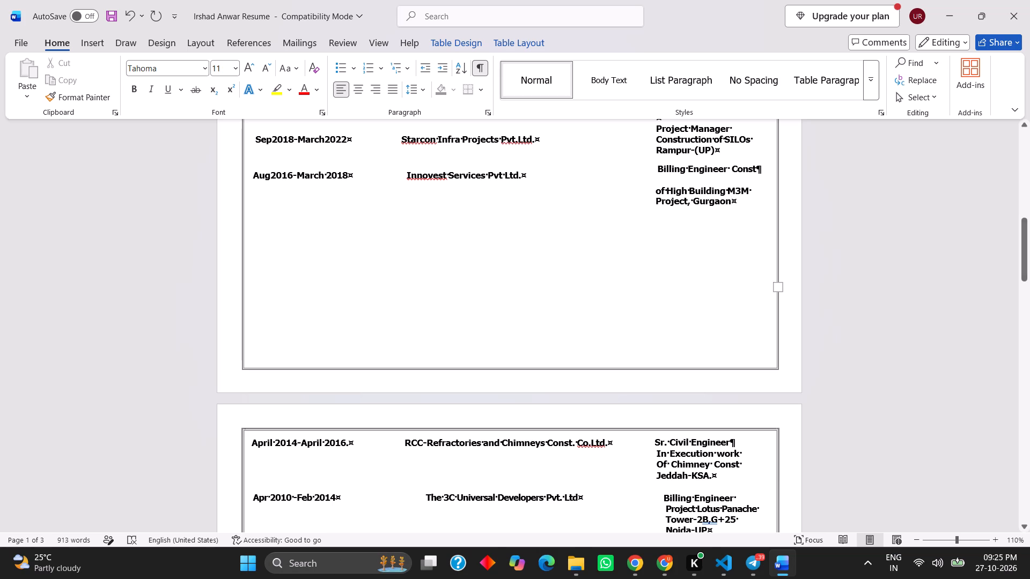
pyautogui.doubleClick(675, 233)
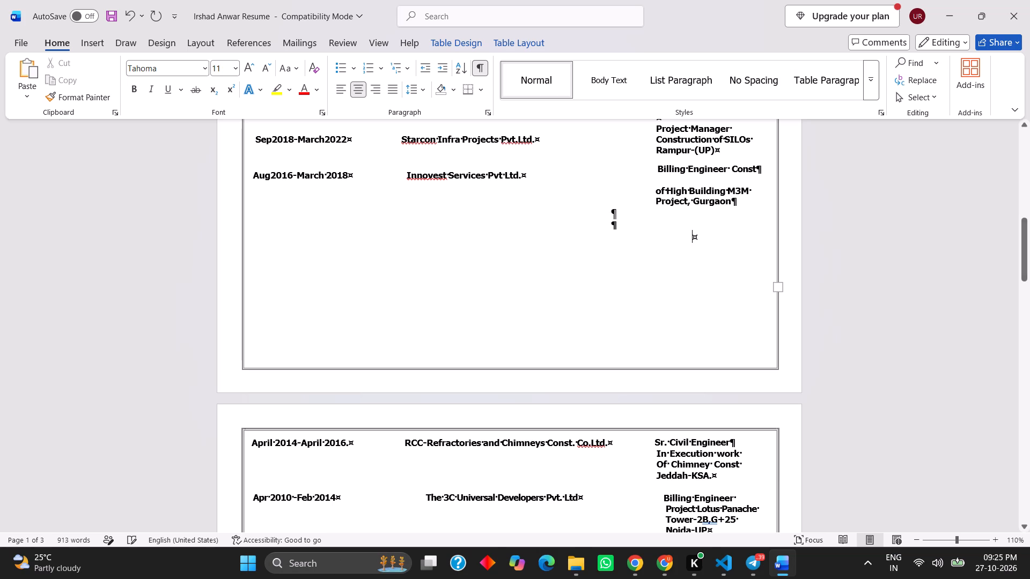
pyautogui.moveTo(704, 242); pyautogui.dragTo(688, 239)
pyautogui.click(642, 257)
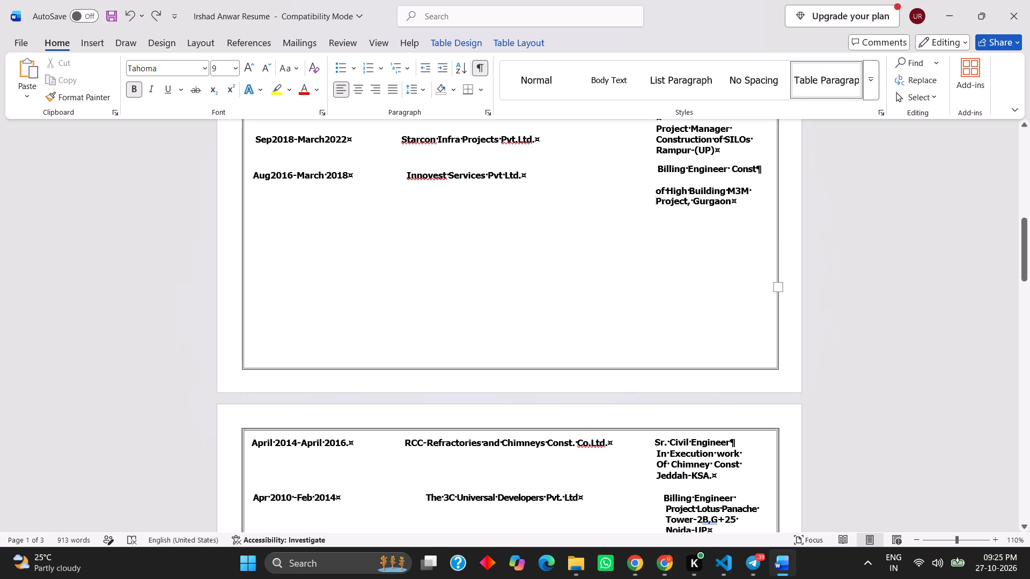
pyautogui.moveTo(694, 202); pyautogui.dragTo(745, 205)
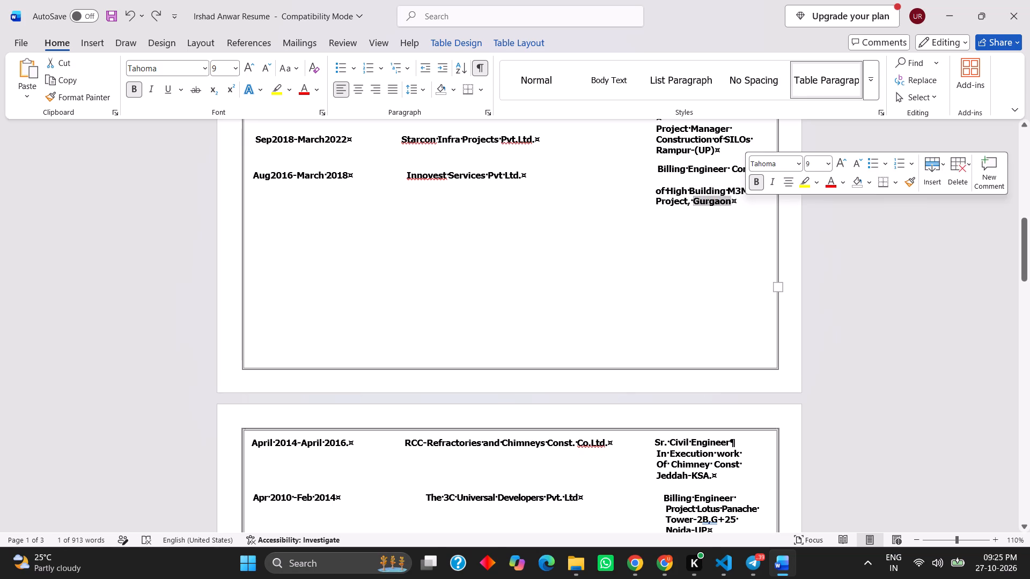
pyautogui.click(742, 206)
pyautogui.click(613, 323)
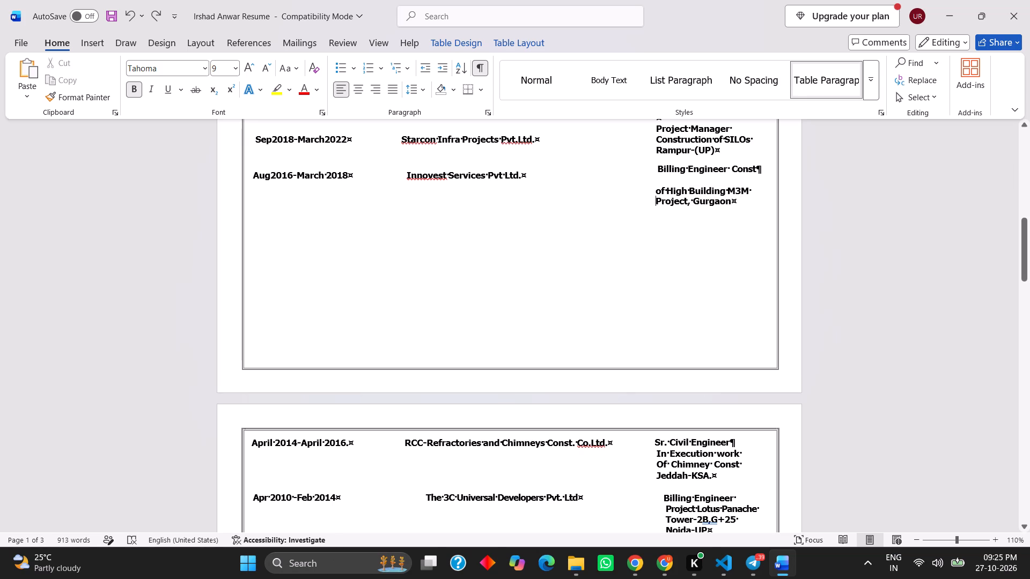
pyautogui.tripleClick(556, 247)
pyautogui.click(556, 247)
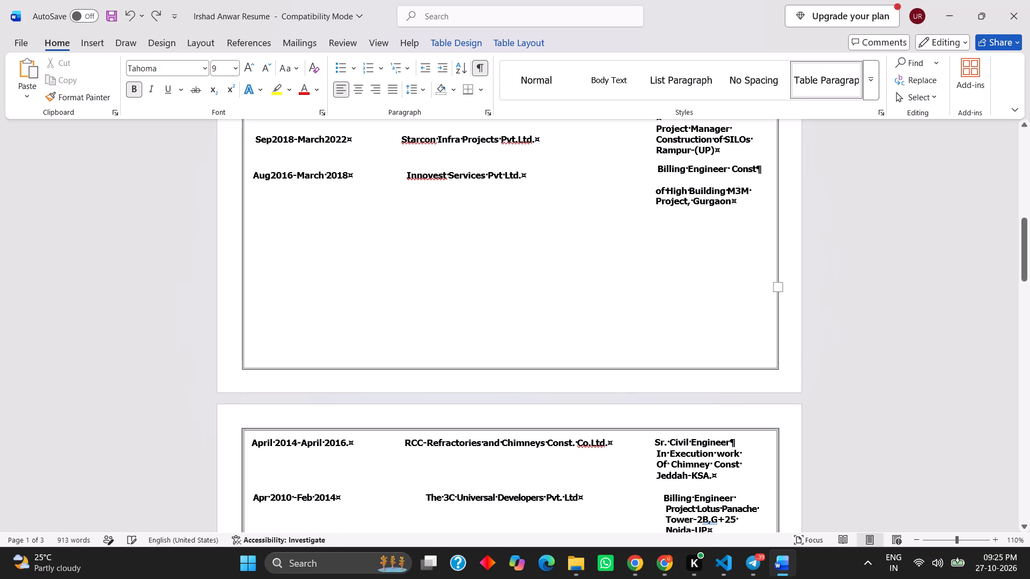
pyautogui.tripleClick(469, 243)
pyautogui.click(469, 243)
pyautogui.click(469, 243)
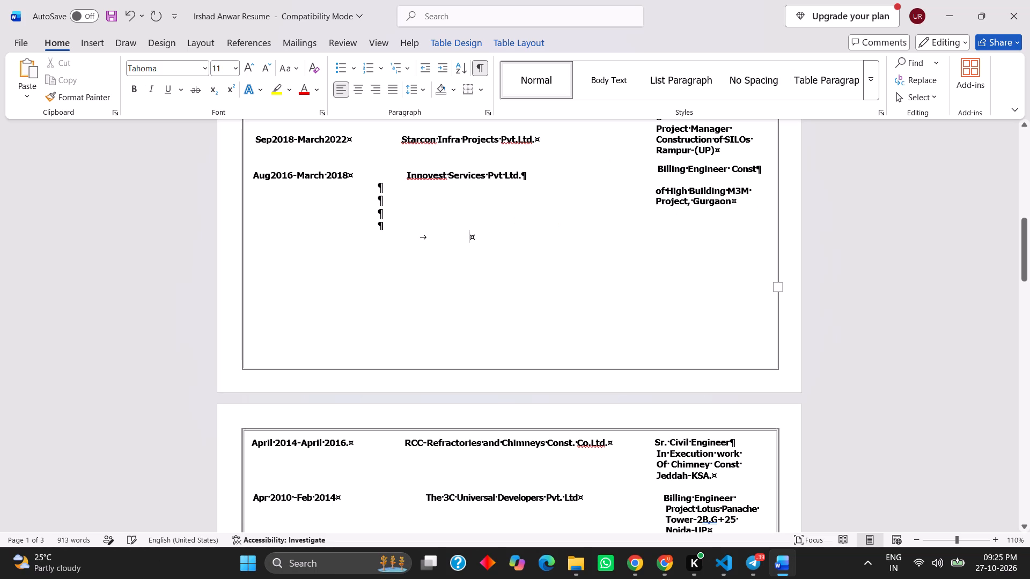
pyautogui.click(405, 219)
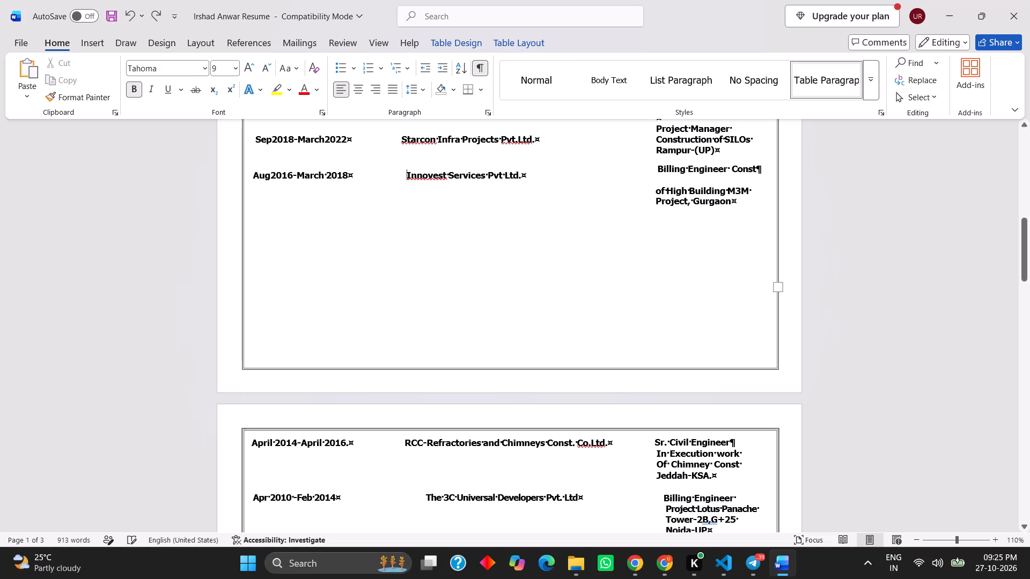
pyautogui.click(585, 330)
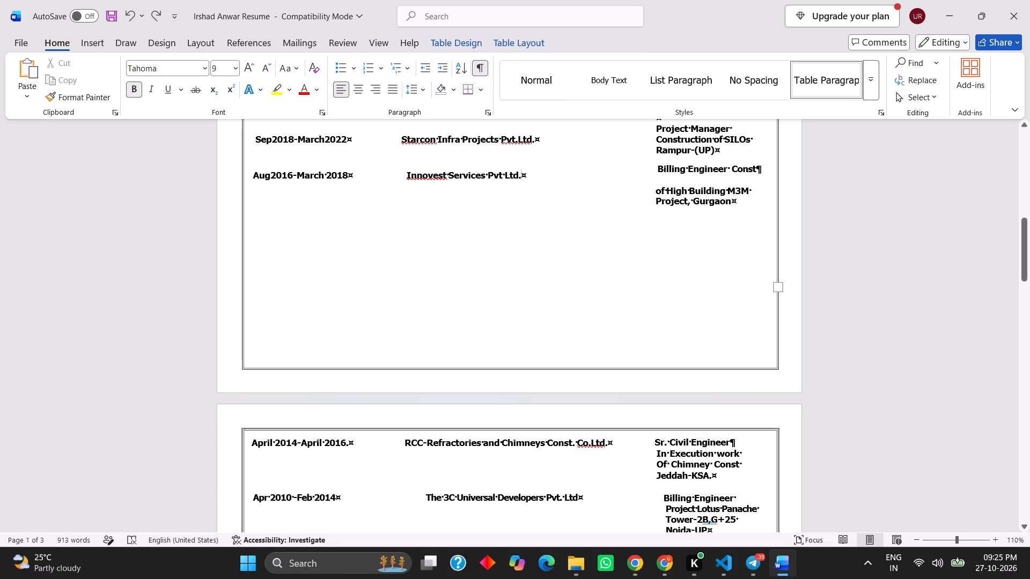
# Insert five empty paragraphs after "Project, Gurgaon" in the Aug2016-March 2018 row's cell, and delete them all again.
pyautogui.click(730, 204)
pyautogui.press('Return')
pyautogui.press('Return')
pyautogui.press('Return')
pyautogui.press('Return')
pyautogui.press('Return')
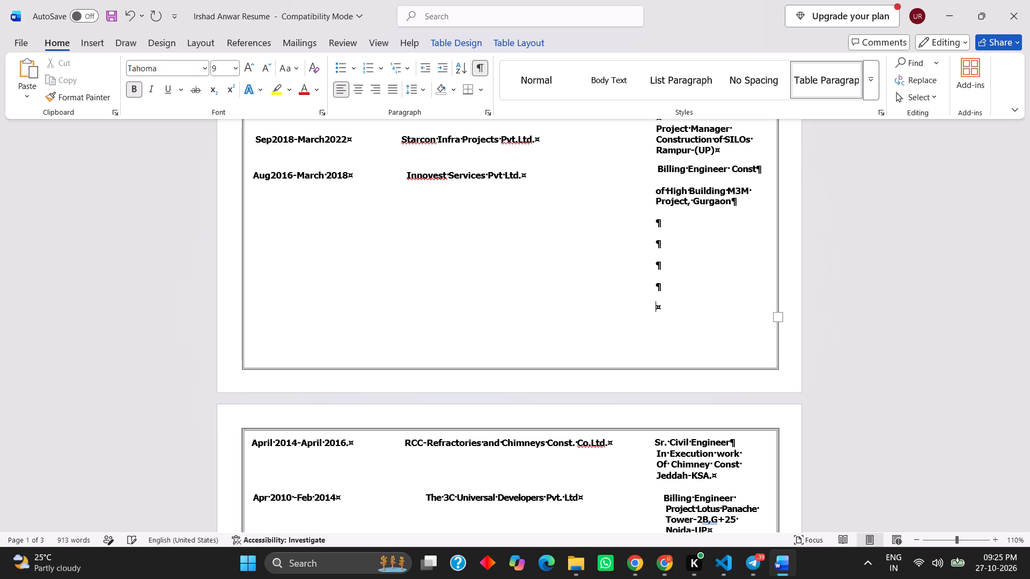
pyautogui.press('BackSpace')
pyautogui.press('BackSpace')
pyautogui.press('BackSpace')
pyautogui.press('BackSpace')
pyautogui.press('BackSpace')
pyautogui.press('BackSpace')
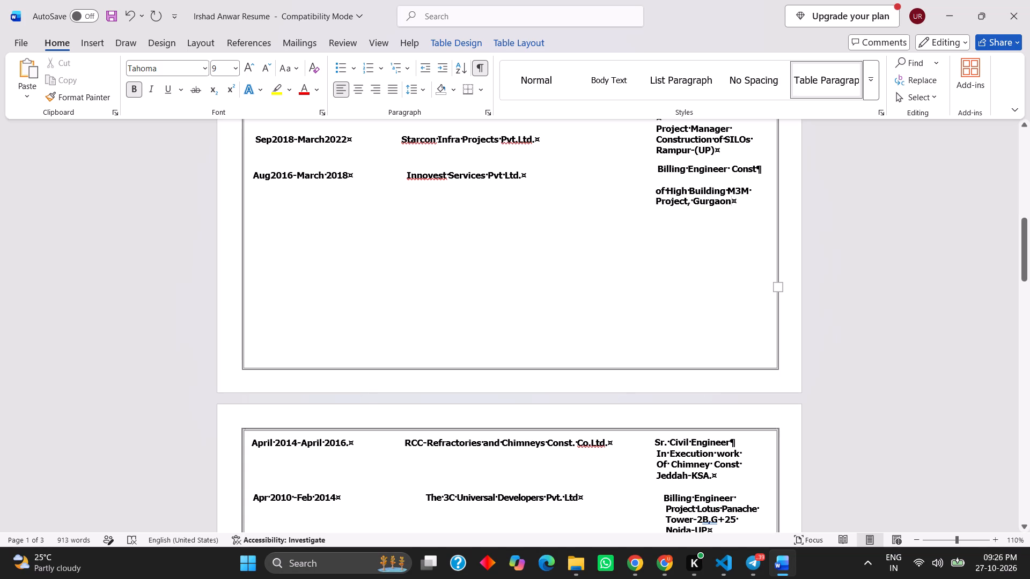
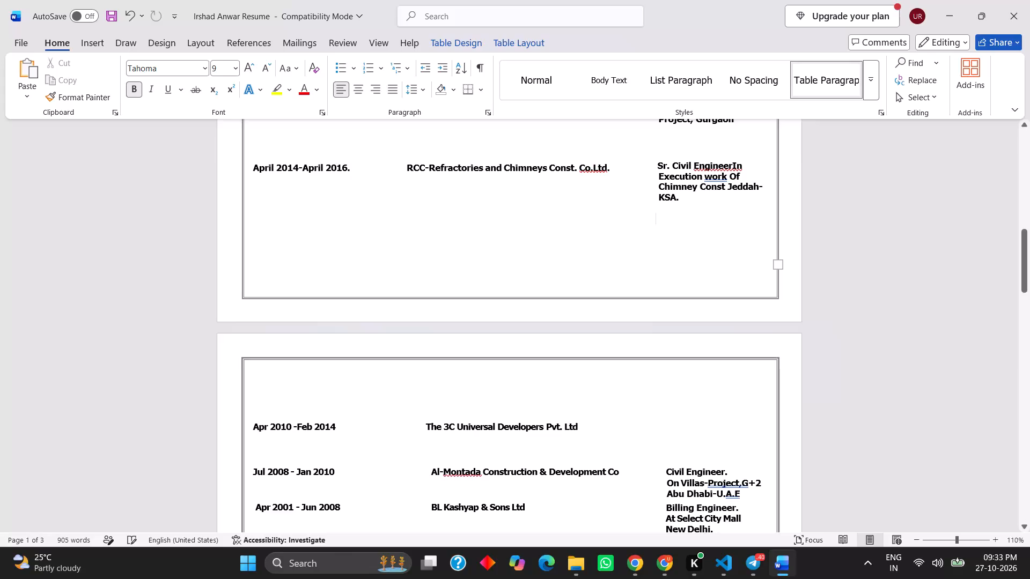
# Paste the "Billing Engineer Project Lotus Panache Tower-2B,G+25 Noida-UP" text below the Chimney Const Jeddah-KSA role in the page 1 table.
pyautogui.hotkey('ctrl', 'v')
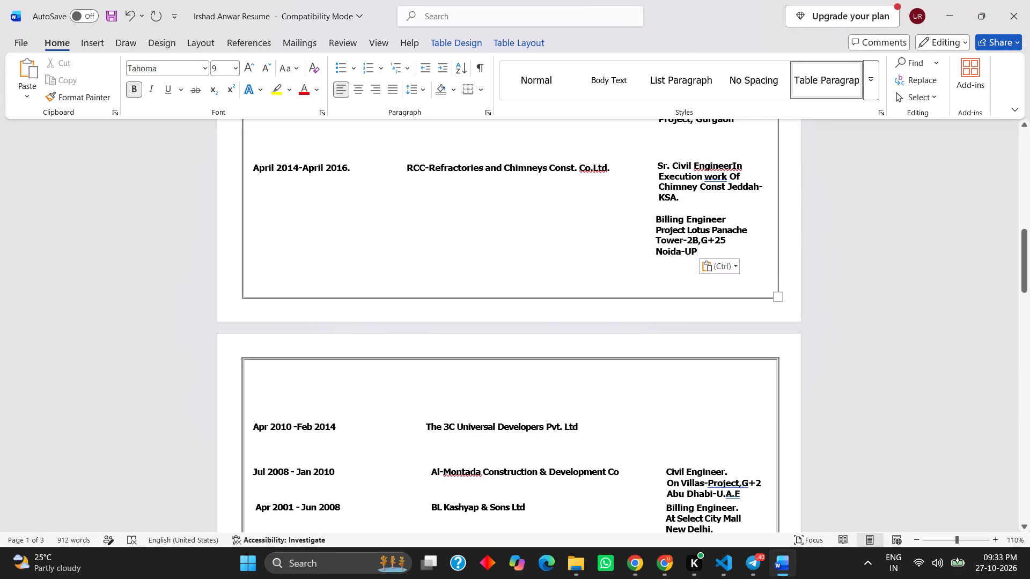
# Cut "The 3C Universal Developers Pvt. Ltd" from the page 2 table and add blank lines below the RCC-Refractories company name on page 1.
pyautogui.moveTo(583, 425); pyautogui.dragTo(433, 432)
pyautogui.hotkey('ctrl', 'x')
pyautogui.click(614, 166)
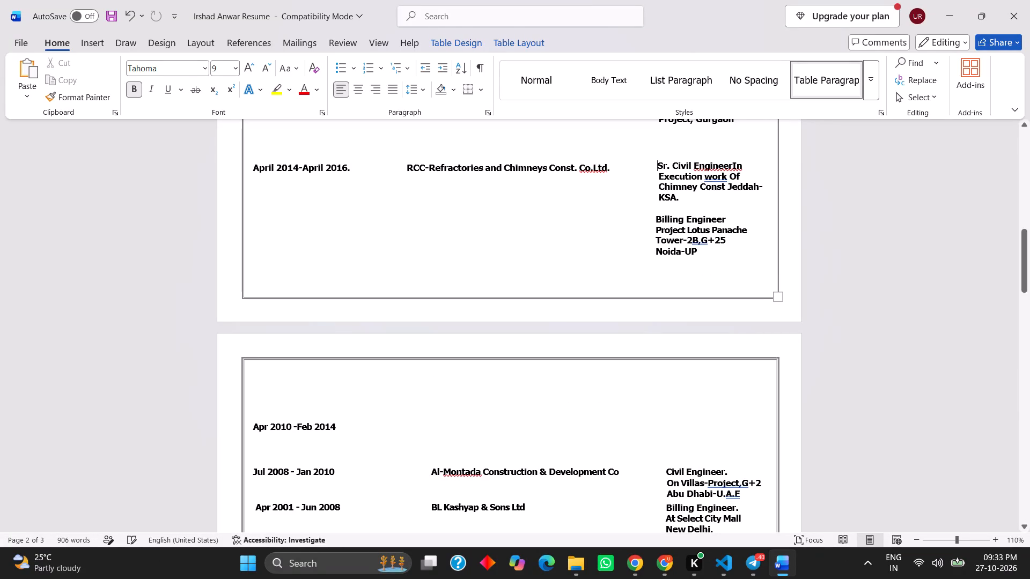
pyautogui.press('Left')
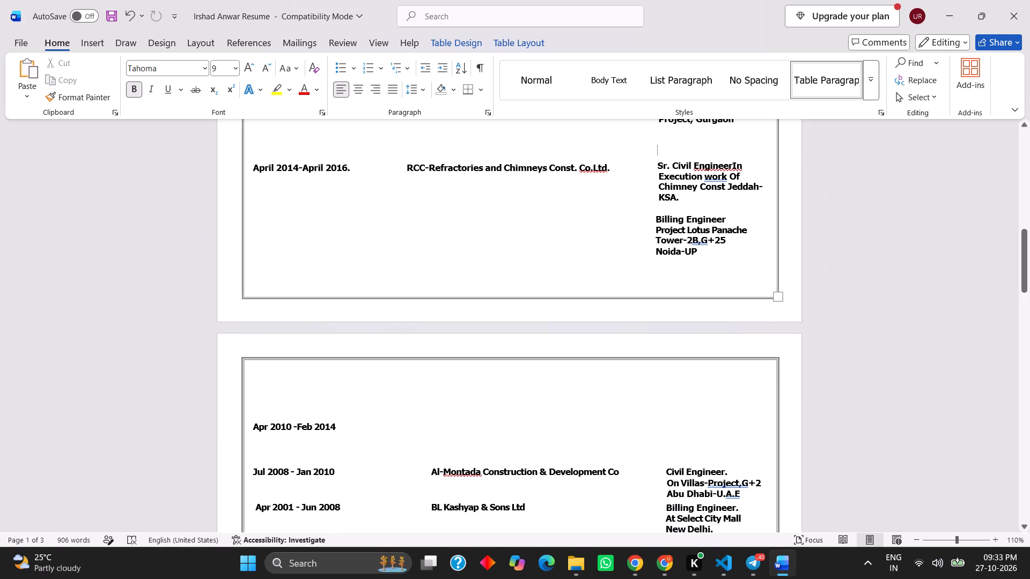
pyautogui.click(609, 169)
pyautogui.press('Return')
pyautogui.press('Return')
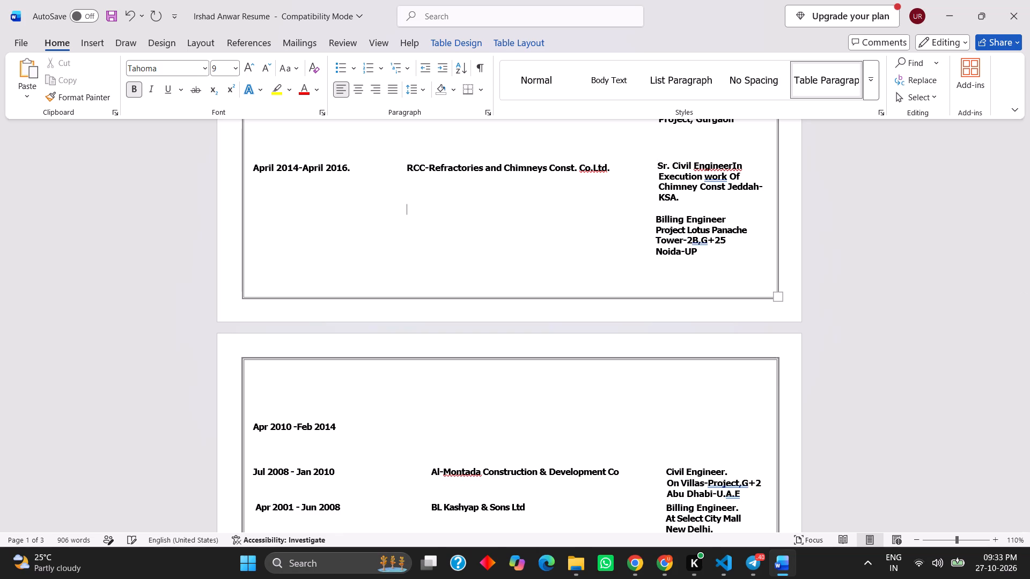
pyautogui.press('Return')
pyautogui.press('BackSpace')
pyautogui.click(410, 221)
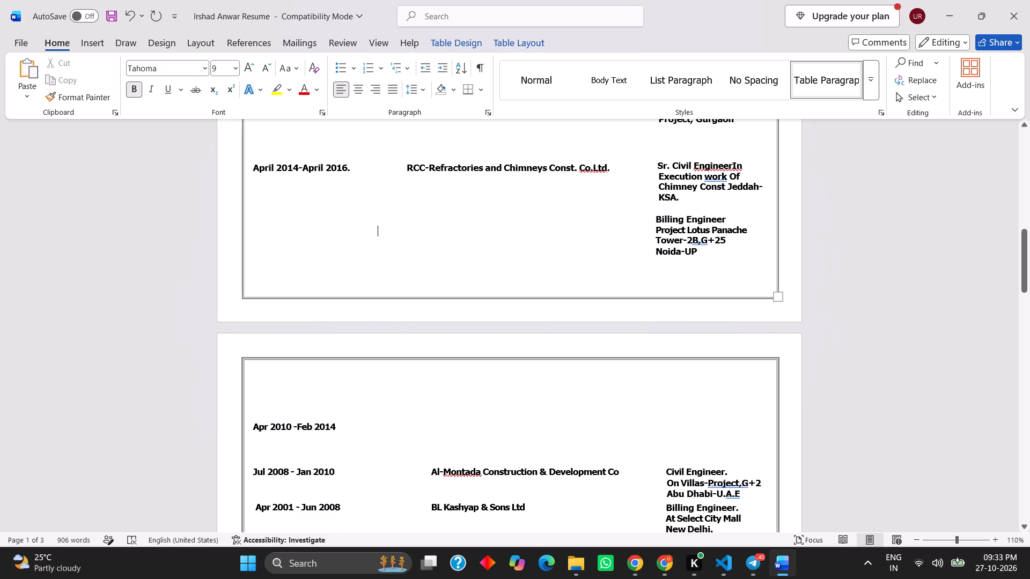
pyautogui.click(614, 173)
pyautogui.press('Return')
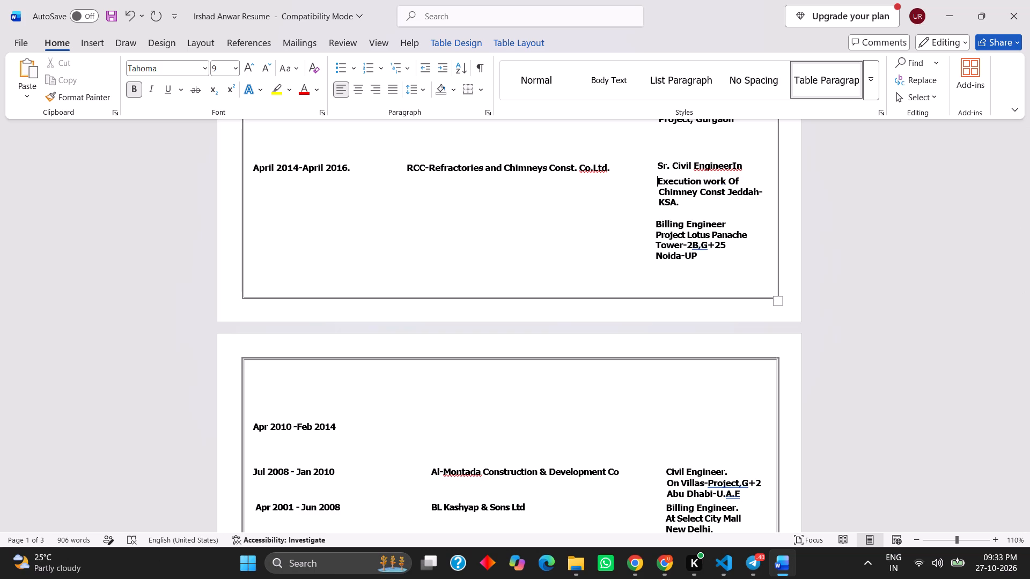
pyautogui.hotkey('ctrl', 'z')
pyautogui.click(614, 171)
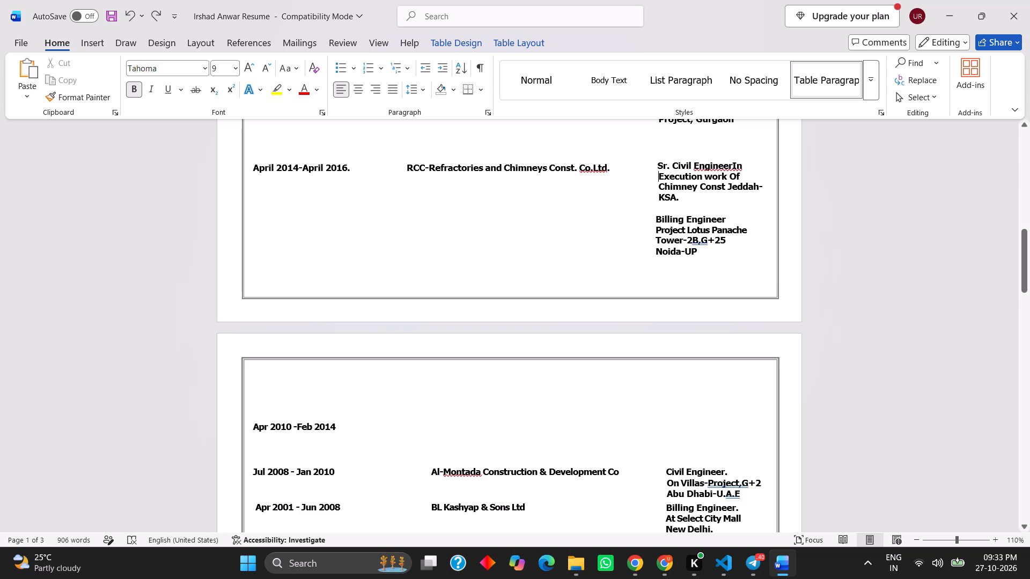
pyautogui.click(606, 170)
pyautogui.press('Right')
pyautogui.press('Return')
pyautogui.press('Return')
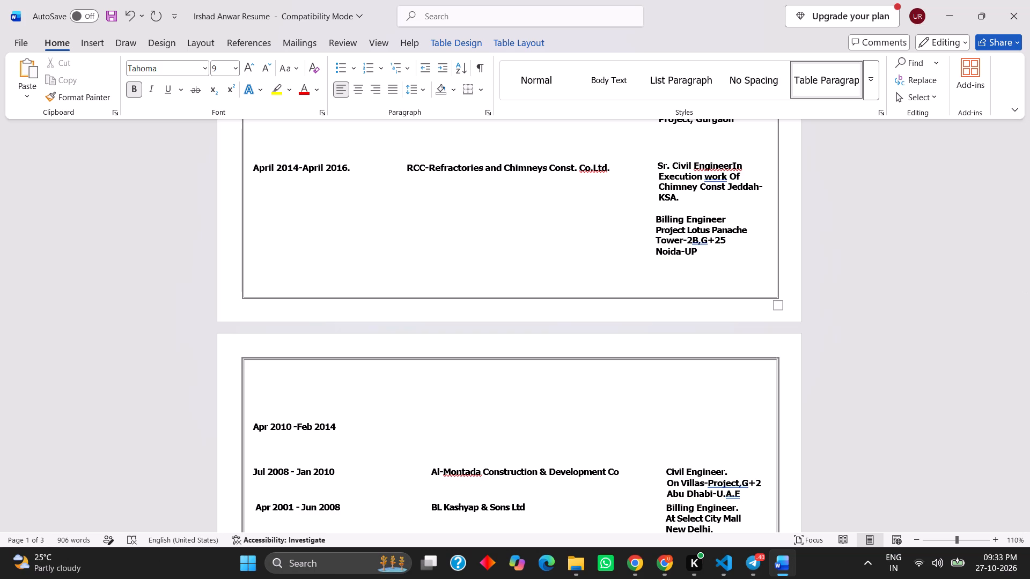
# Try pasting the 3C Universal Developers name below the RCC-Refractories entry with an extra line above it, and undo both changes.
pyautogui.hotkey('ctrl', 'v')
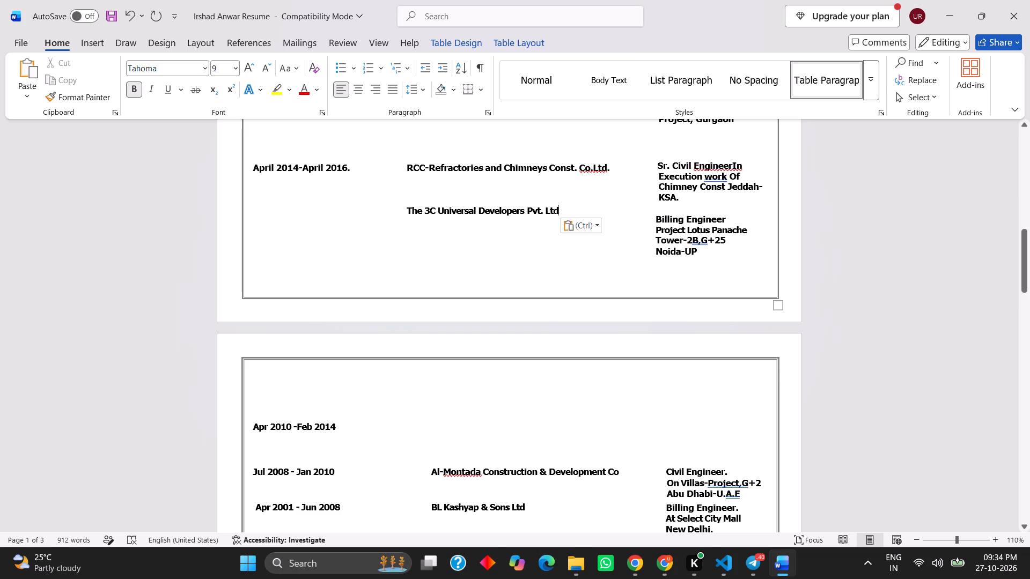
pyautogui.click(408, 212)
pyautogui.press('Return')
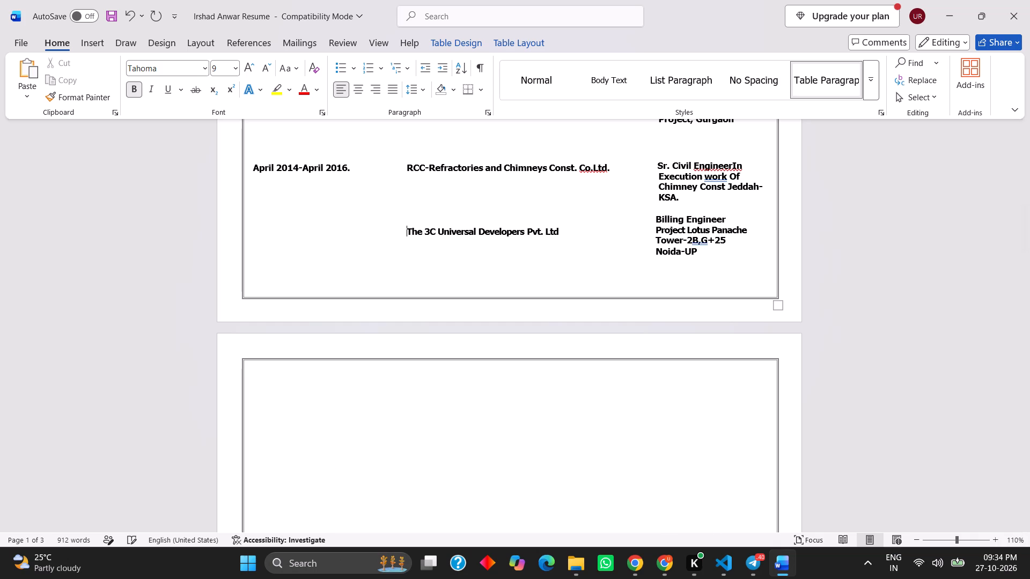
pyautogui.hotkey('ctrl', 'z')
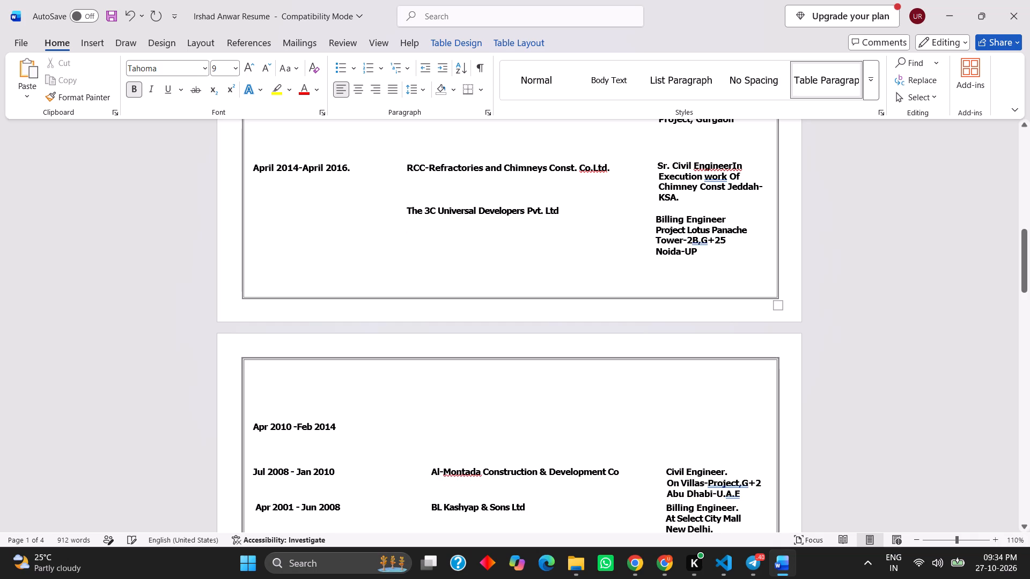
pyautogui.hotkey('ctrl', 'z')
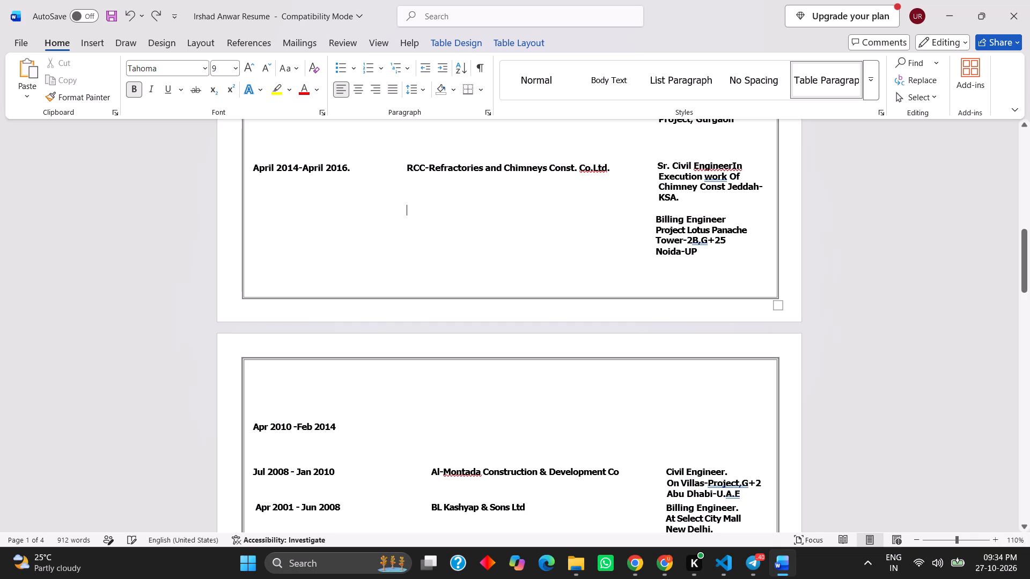
# Paste "The 3C Universal Developers Pvt. Ltd" in page 1's company column, level with the Billing Engineer Project Lotus Panache text.
pyautogui.click(614, 170)
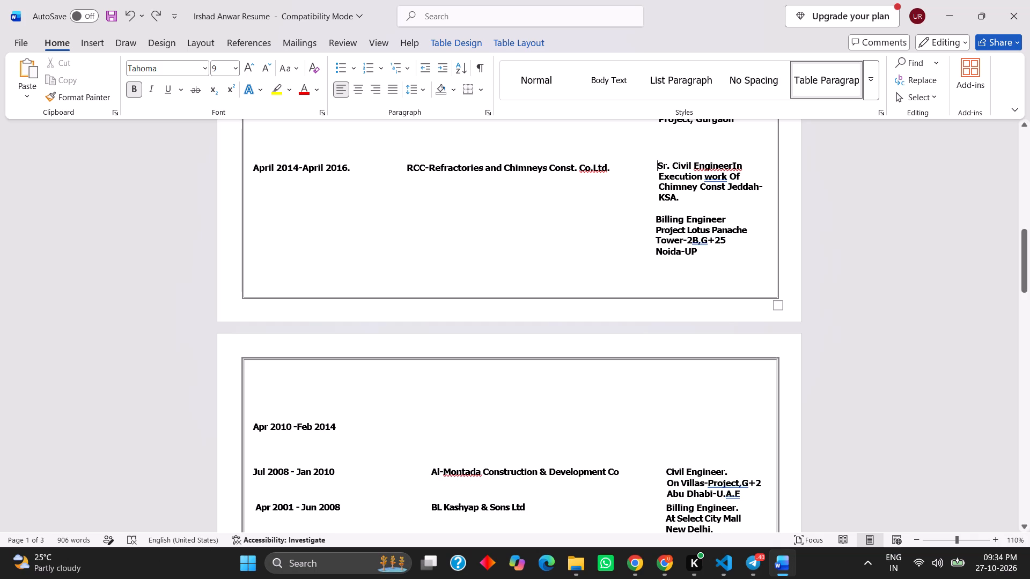
pyautogui.click(609, 170)
pyautogui.press('Return')
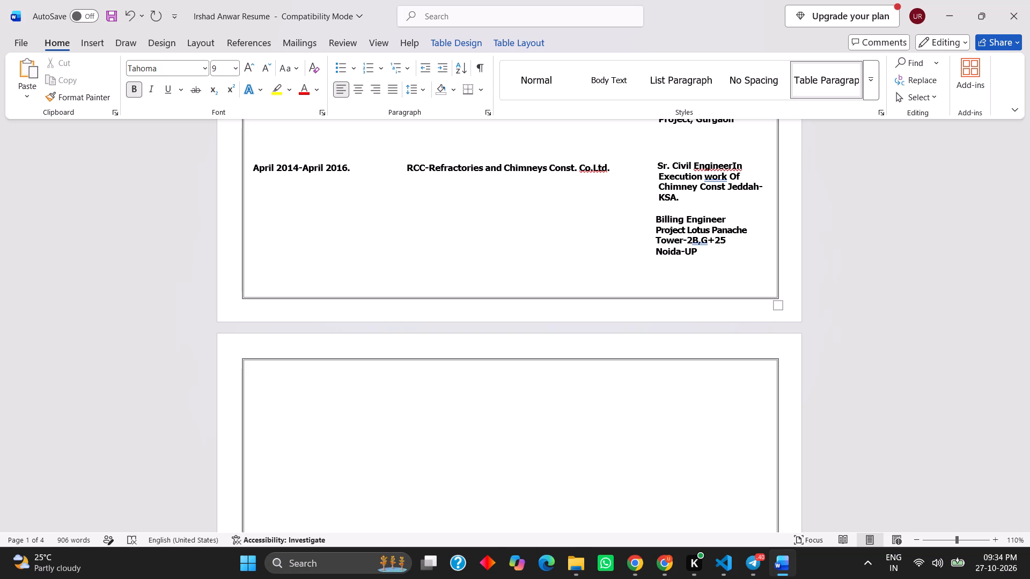
pyautogui.hotkey('ctrl', 'z')
pyautogui.click(413, 242)
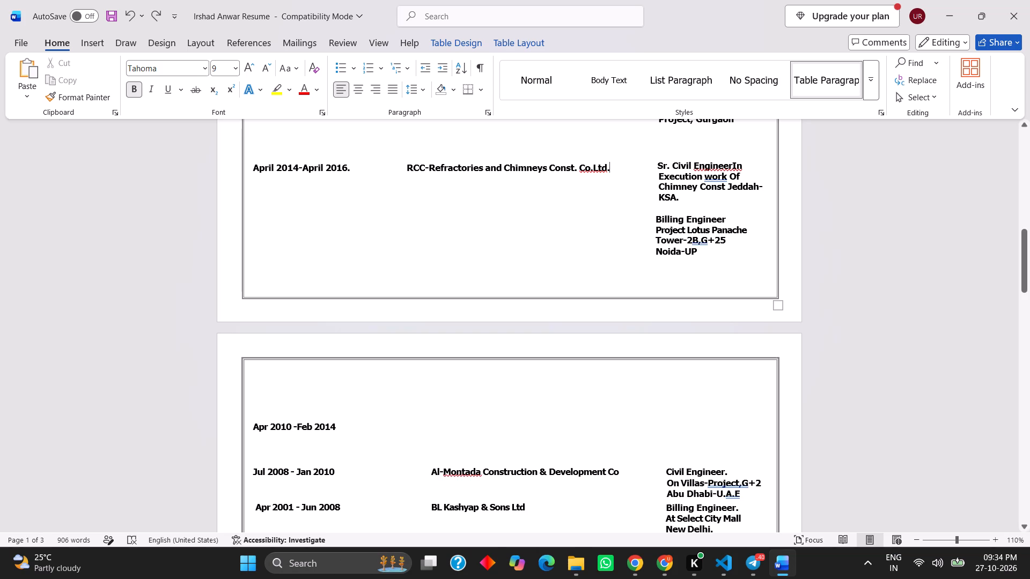
pyautogui.click(428, 227)
pyautogui.hotkey('ctrl', 'v')
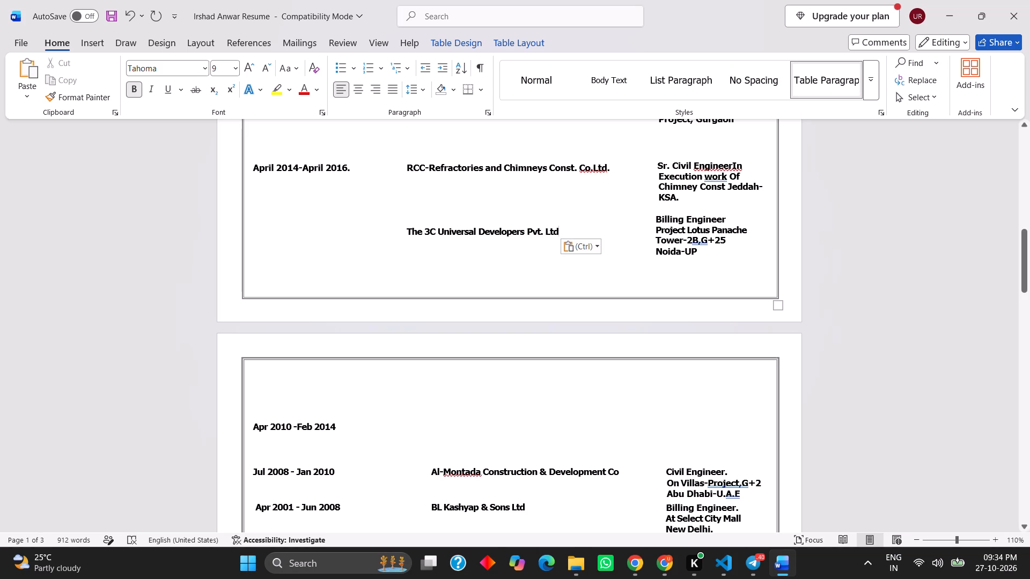
# Move "Apr 2010 -Feb 2014" from the page 2 table to page 1's date column, level with The 3C Universal Developers Pvt. Ltd.
pyautogui.click(351, 169)
pyautogui.press('Return')
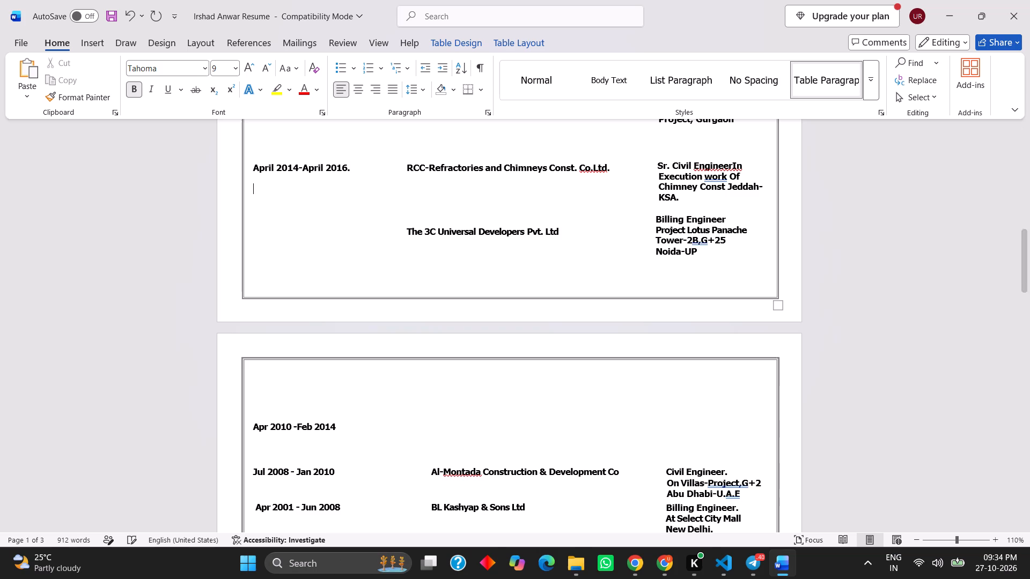
pyautogui.press('Return')
pyautogui.press('Return')
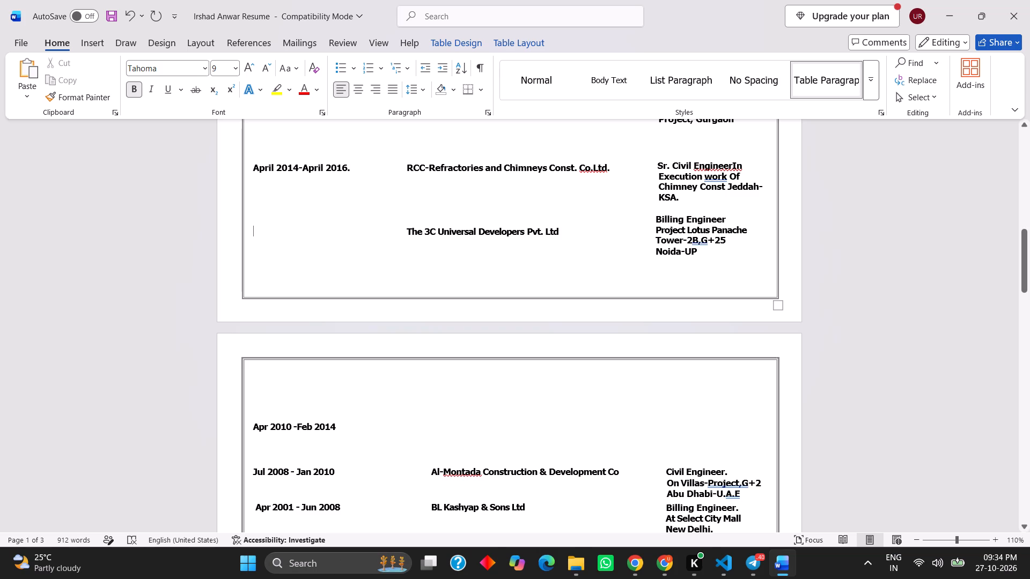
pyautogui.moveTo(336, 426); pyautogui.dragTo(257, 428)
pyautogui.hotkey('ctrl', 'x')
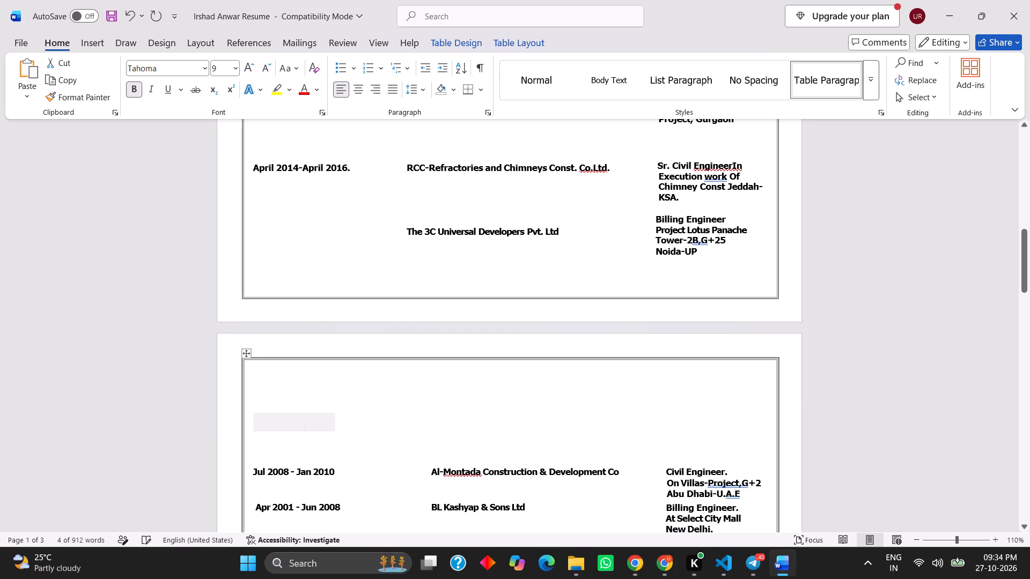
pyautogui.click(266, 225)
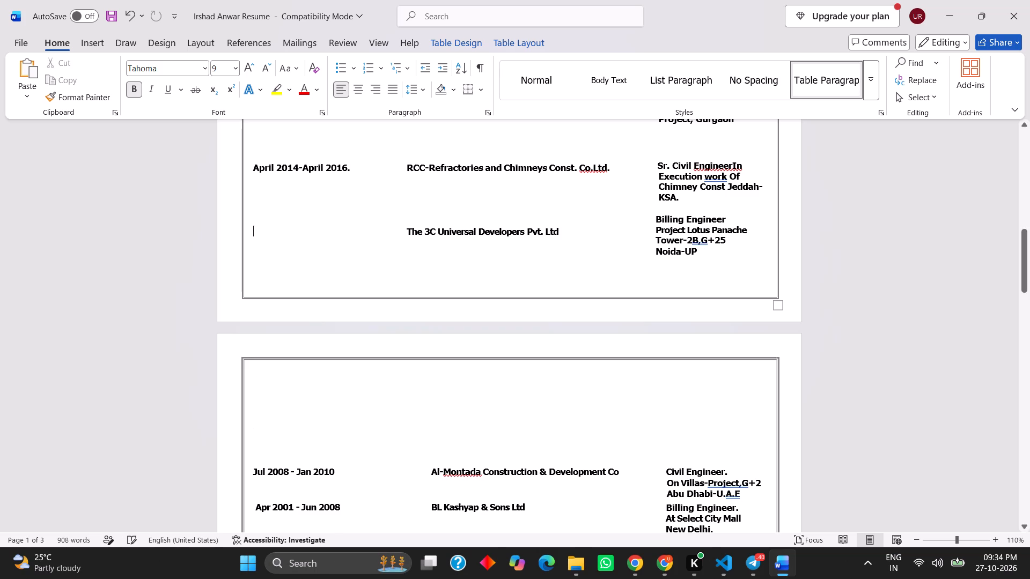
pyautogui.hotkey('ctrl', 'v')
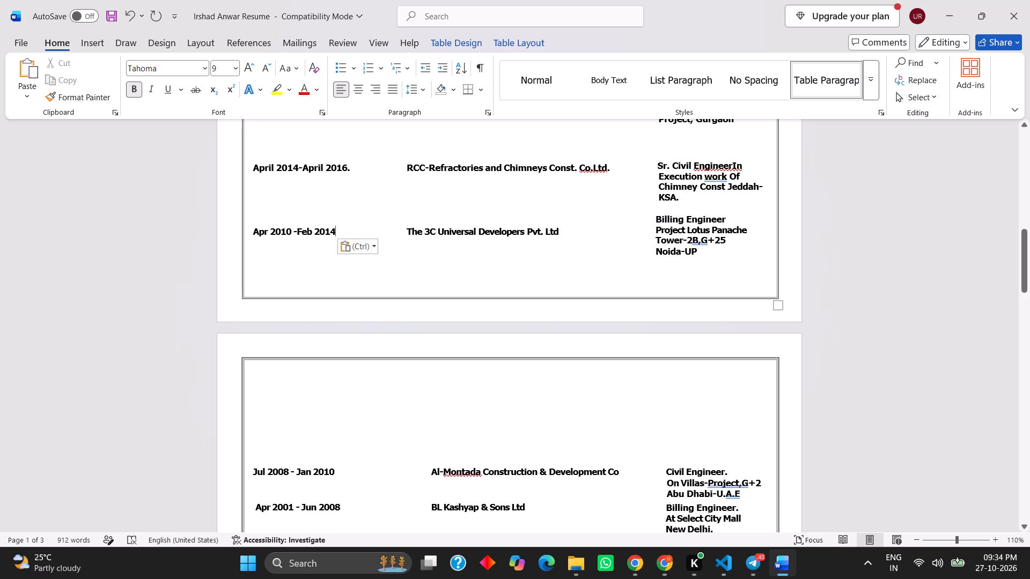
# Delete the two empty rows above the Jul 2008 - Jan 2010 entry in the page 2 table.
pyautogui.click(358, 436)
pyautogui.rightClick(255, 425)
pyautogui.rightClick(255, 425)
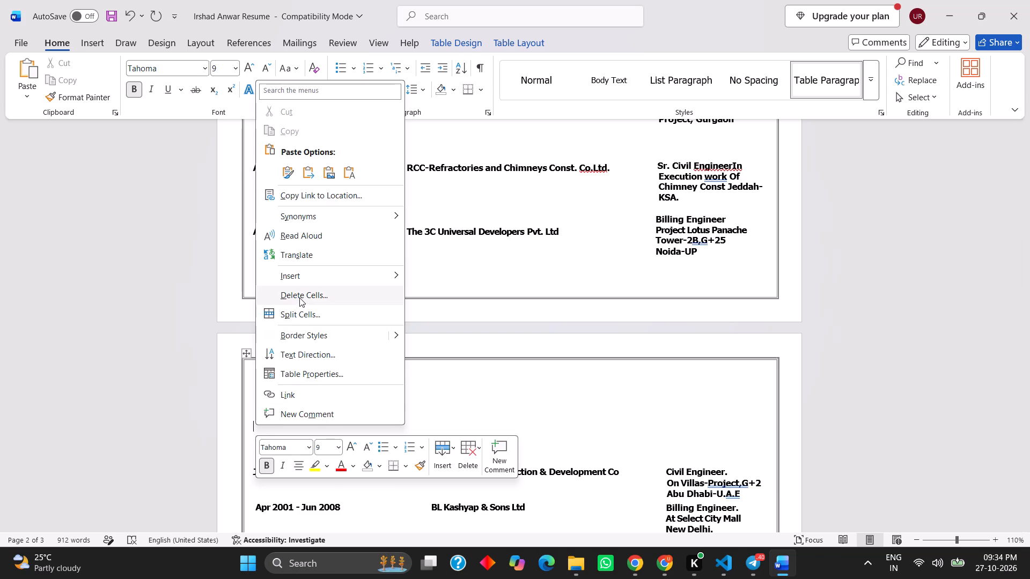
pyautogui.click(478, 402)
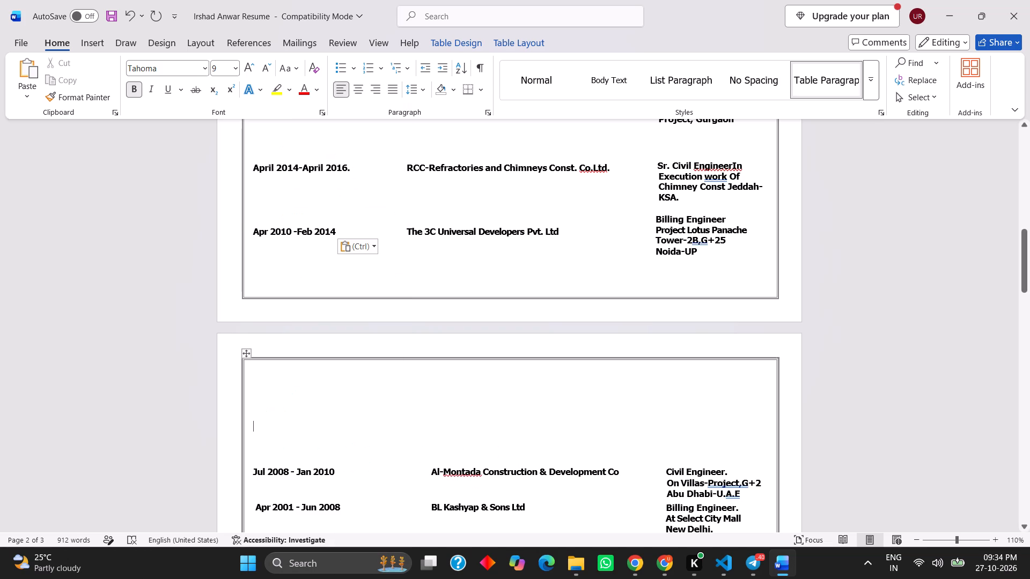
pyautogui.click(260, 424)
pyautogui.press('Delete')
pyautogui.click(534, 44)
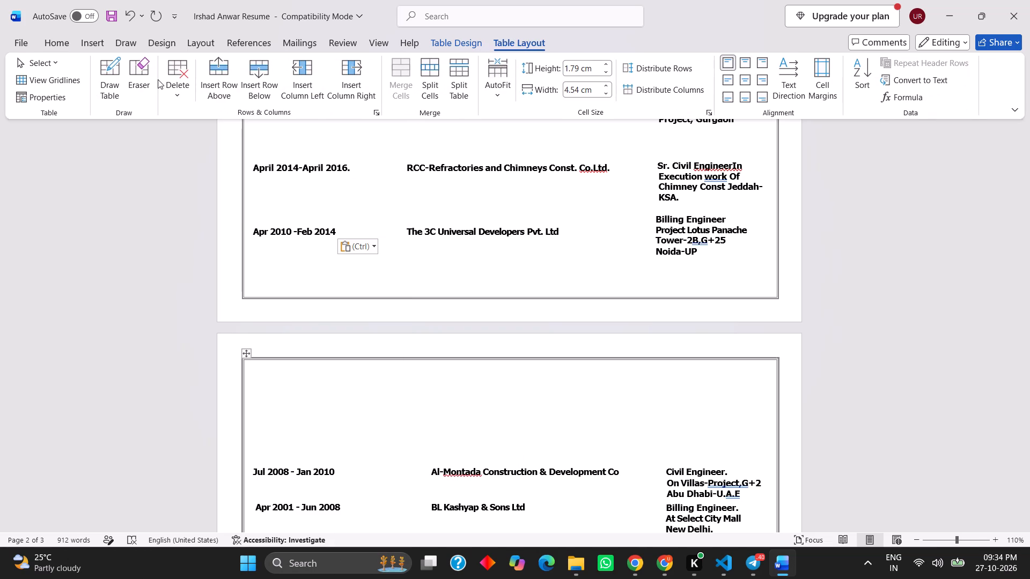
pyautogui.click(170, 90)
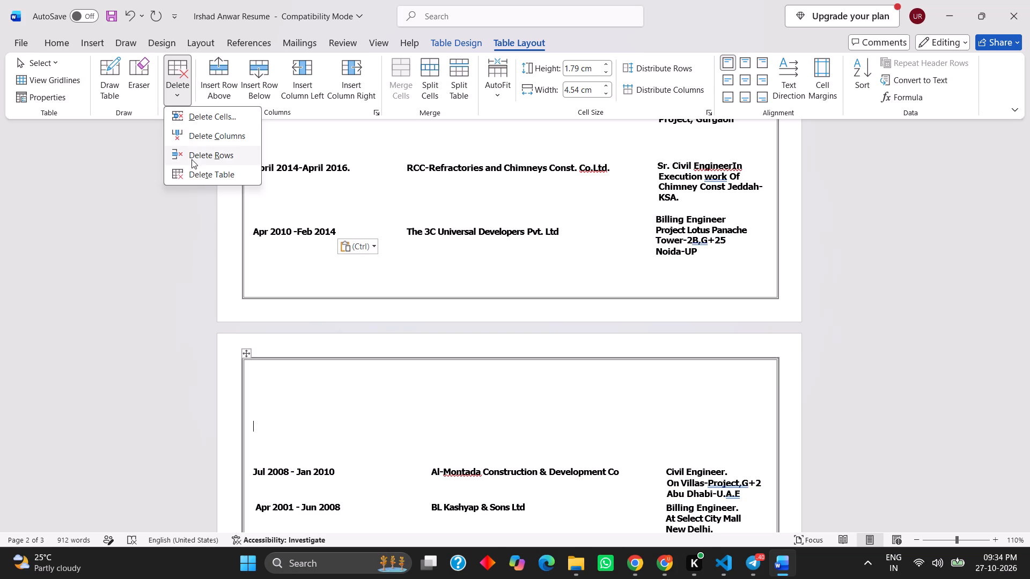
pyautogui.click(192, 159)
pyautogui.click(257, 384)
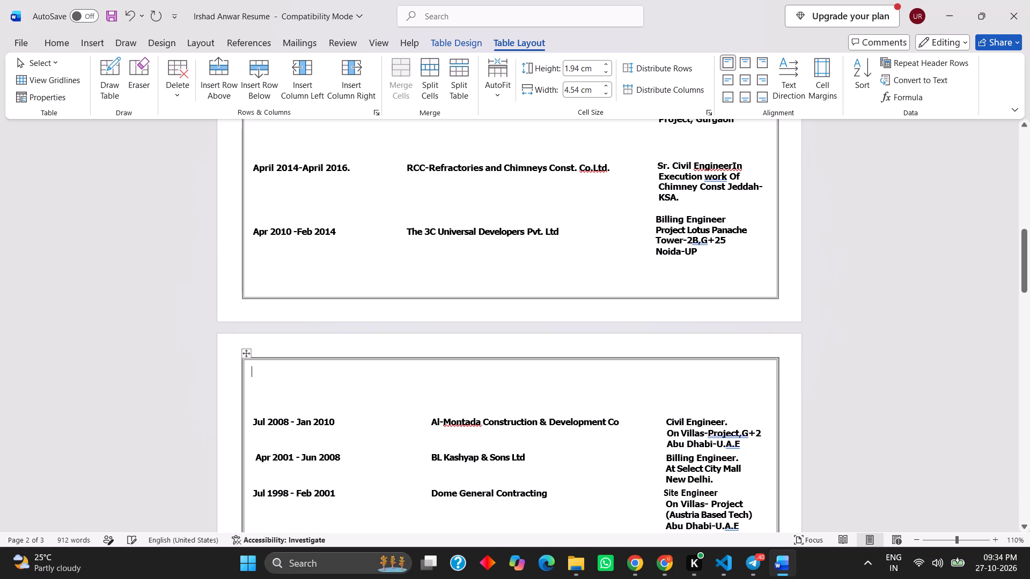
pyautogui.click(172, 96)
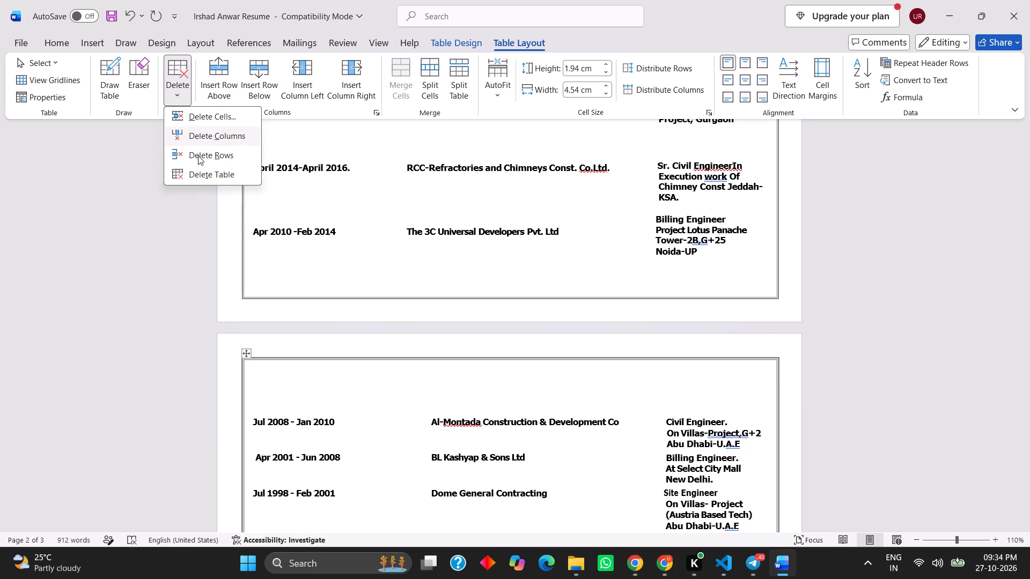
pyautogui.click(193, 153)
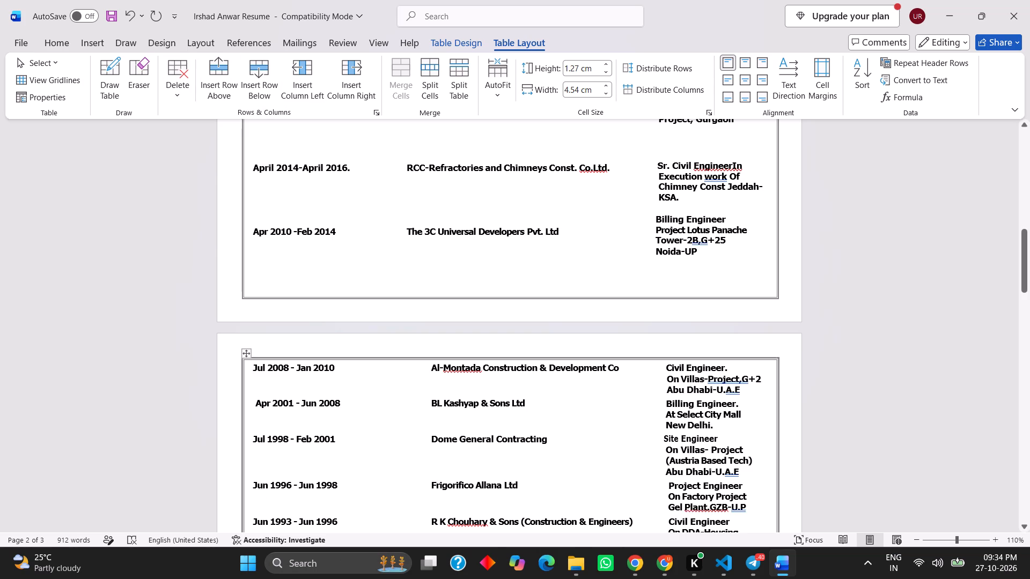
pyautogui.click(828, 362)
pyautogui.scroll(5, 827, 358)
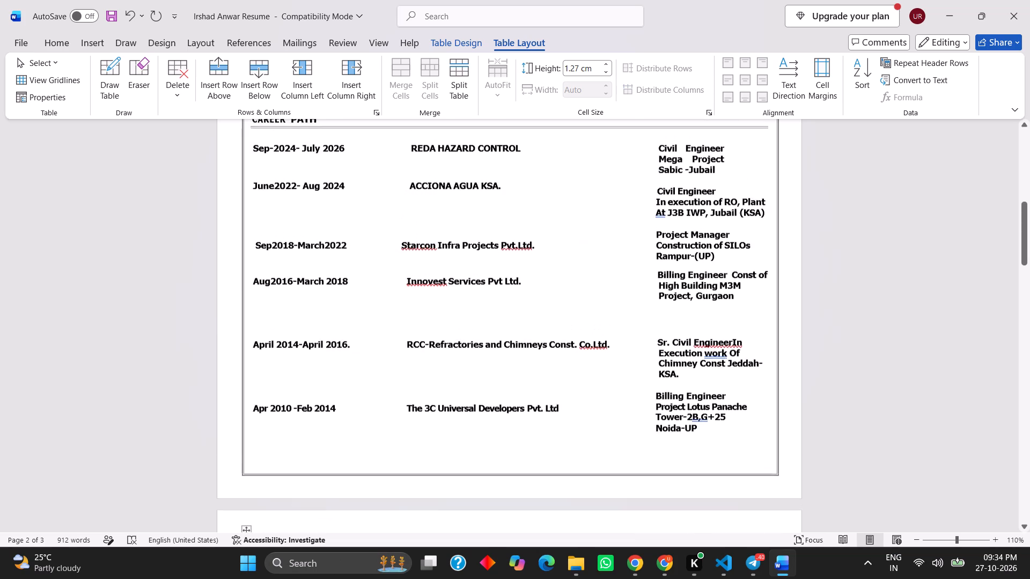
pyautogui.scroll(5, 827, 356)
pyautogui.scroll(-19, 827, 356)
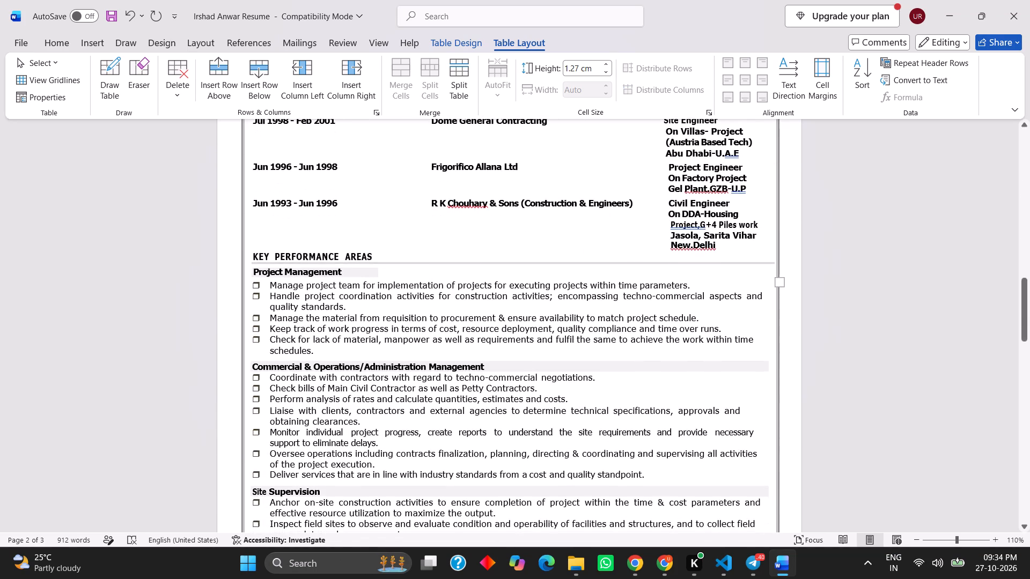
# Review the layout of pages 2 and 3, examining the page break after the Design Coordination section.
pyautogui.scroll(-20, 543, 332)
pyautogui.scroll(-14, 543, 332)
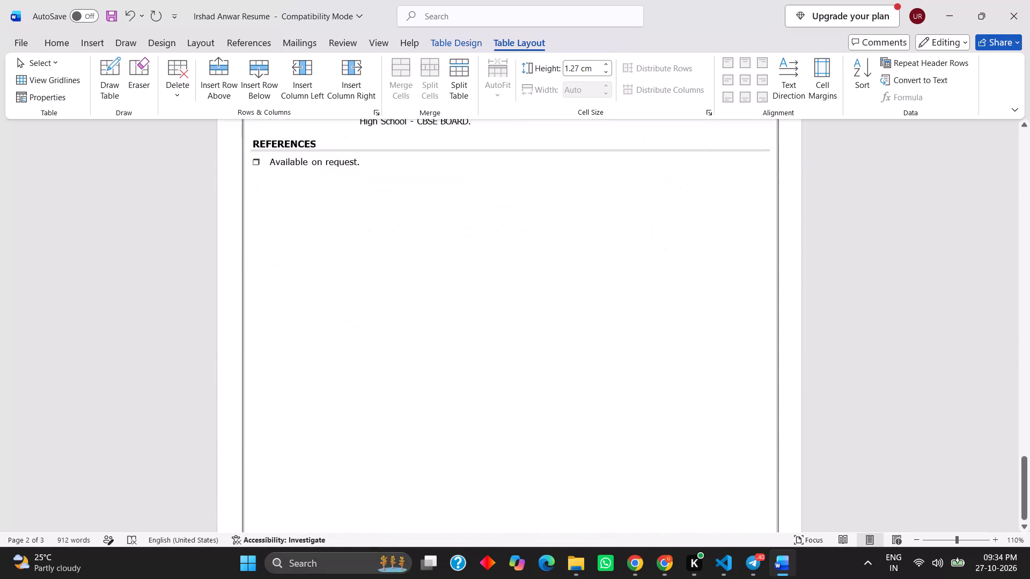
pyautogui.scroll(14, 541, 333)
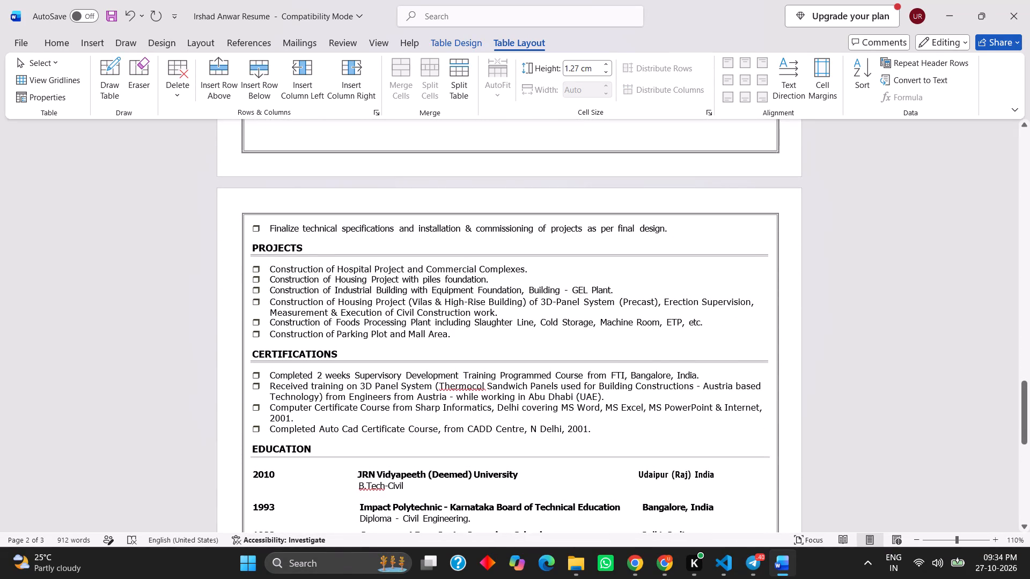
pyautogui.scroll(-4, 541, 333)
pyautogui.scroll(12, 541, 333)
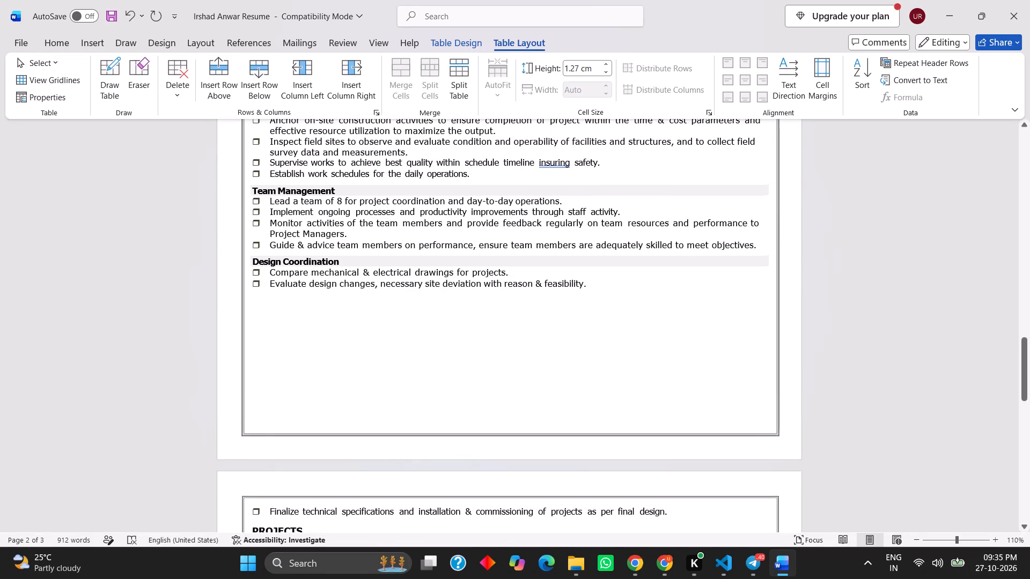
pyautogui.scroll(2, 541, 333)
pyautogui.scroll(-6, 541, 333)
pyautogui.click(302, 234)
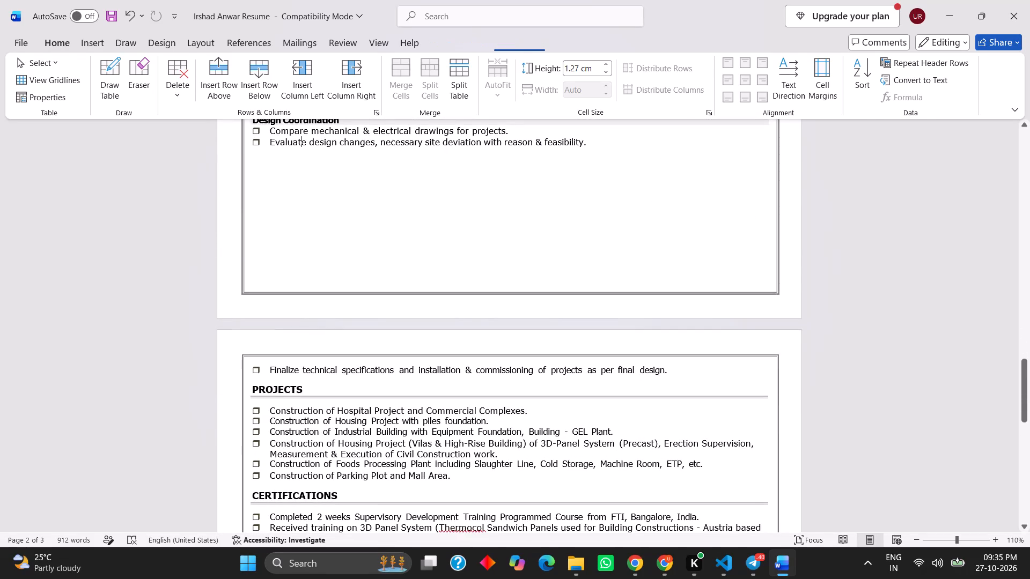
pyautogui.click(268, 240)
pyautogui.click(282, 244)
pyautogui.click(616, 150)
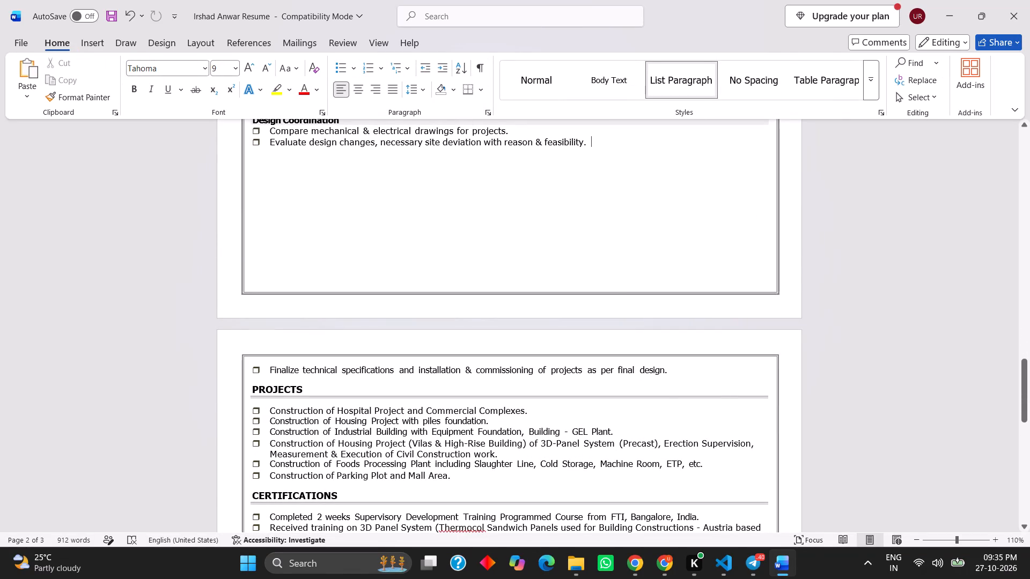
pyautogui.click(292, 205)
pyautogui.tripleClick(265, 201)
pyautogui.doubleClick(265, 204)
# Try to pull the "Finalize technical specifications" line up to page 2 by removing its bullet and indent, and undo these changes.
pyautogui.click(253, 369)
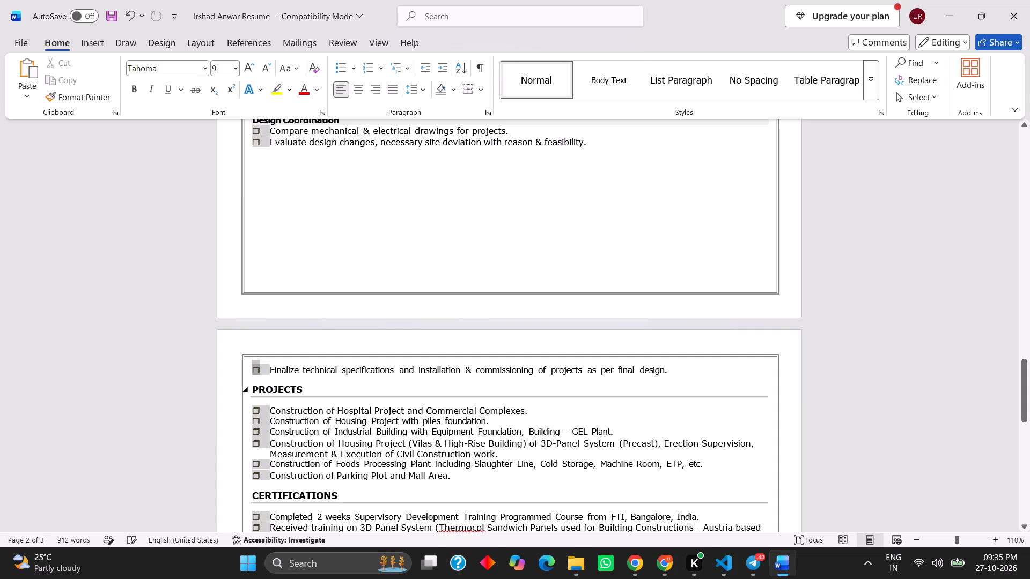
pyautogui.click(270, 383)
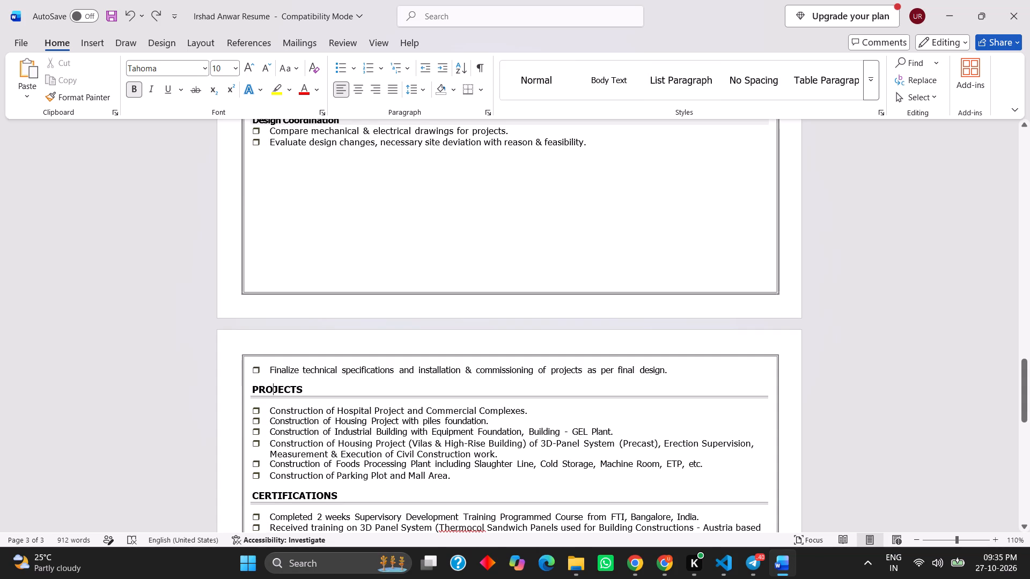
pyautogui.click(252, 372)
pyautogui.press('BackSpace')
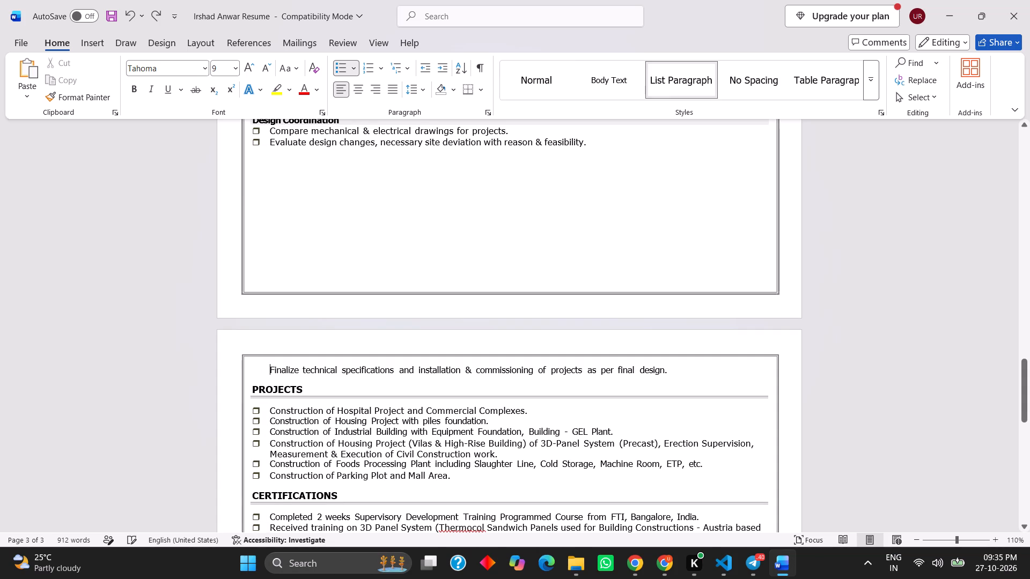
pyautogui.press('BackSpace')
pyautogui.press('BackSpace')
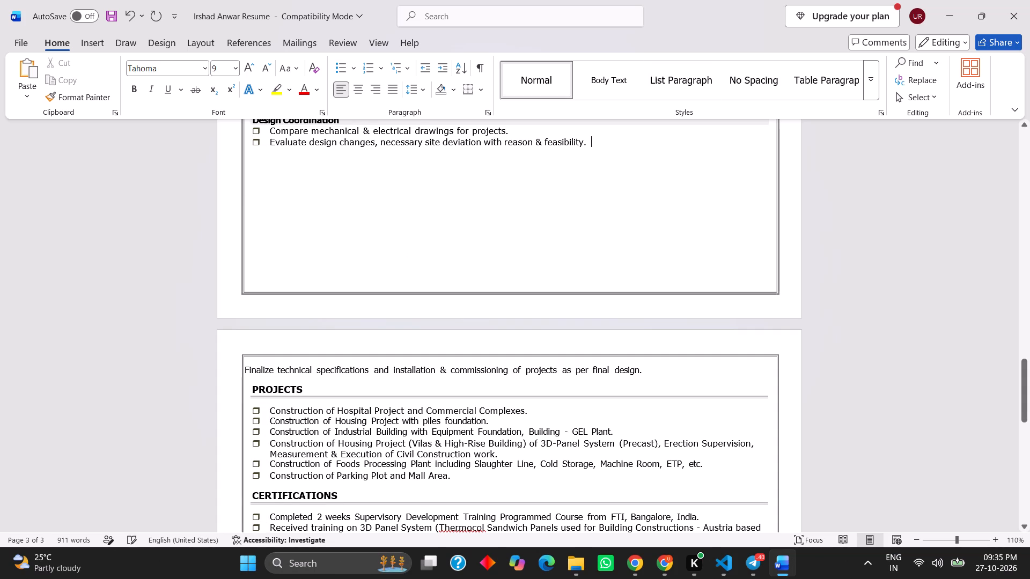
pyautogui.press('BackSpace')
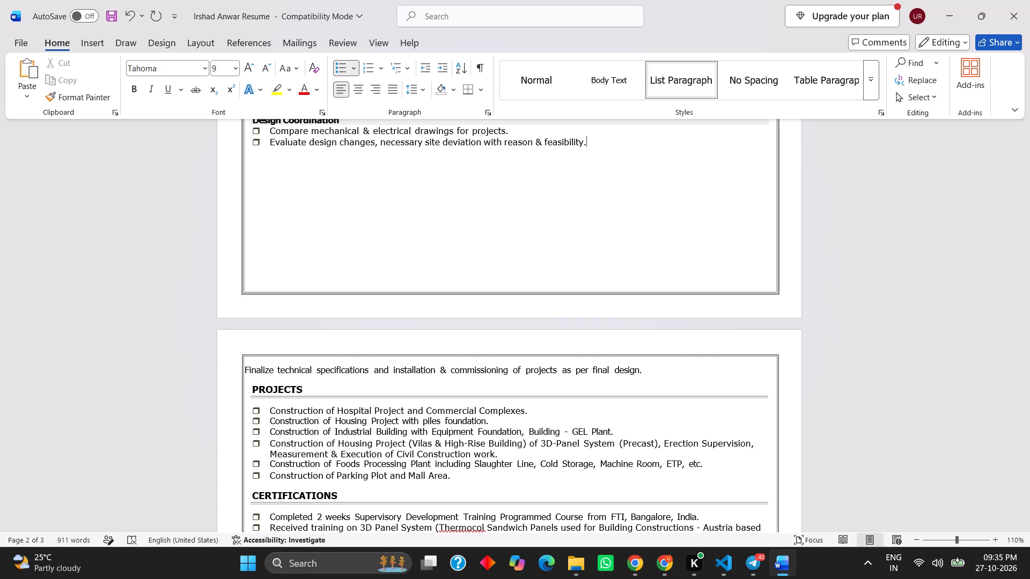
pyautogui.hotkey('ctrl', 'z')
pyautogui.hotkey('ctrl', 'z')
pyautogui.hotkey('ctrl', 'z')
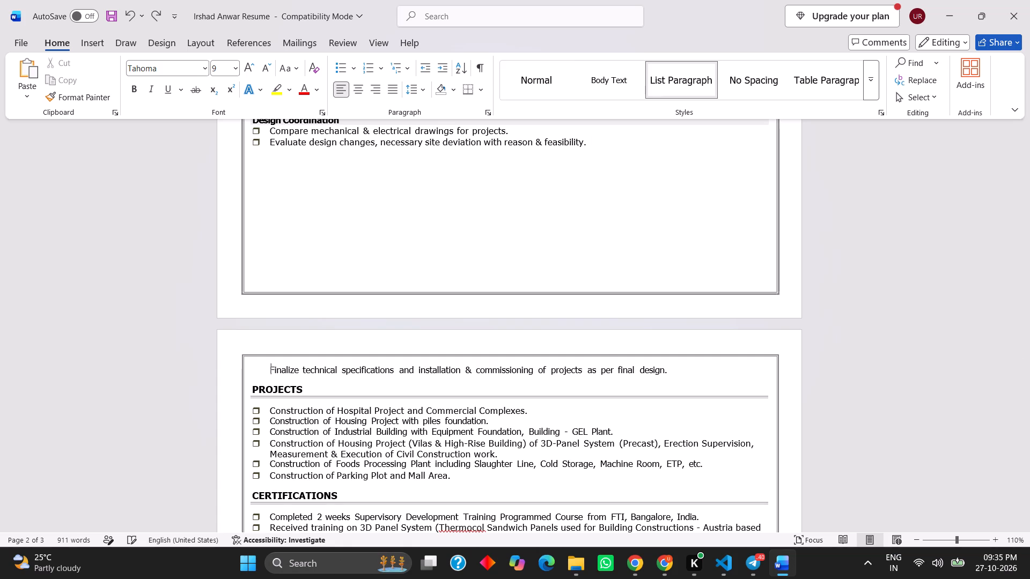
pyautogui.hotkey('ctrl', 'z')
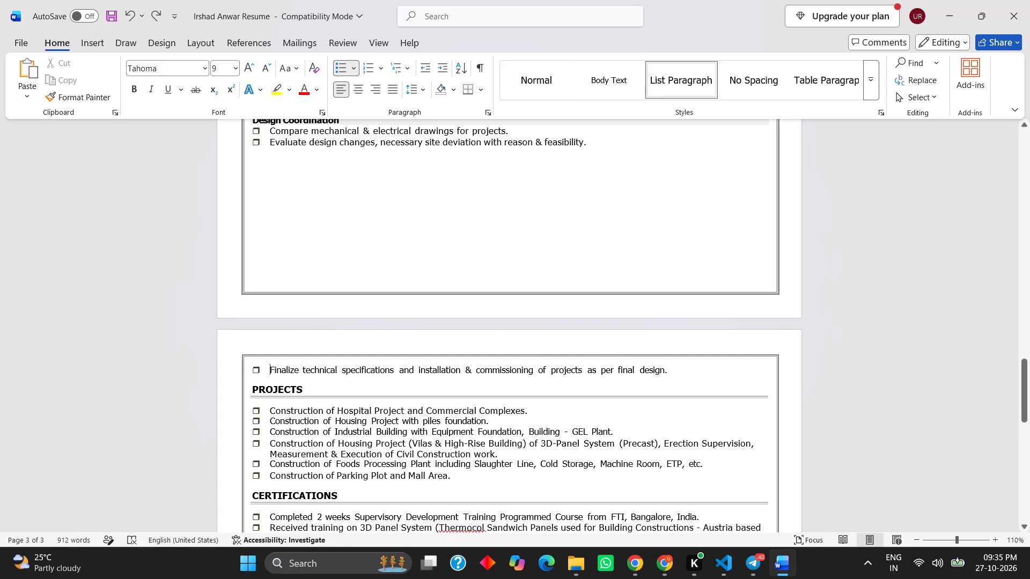
# Move the "Finalize technical specifications" bullet from the top of page 3 to a new line below the "Evaluate design changes" bullet on page 2.
pyautogui.click(639, 132)
pyautogui.click(641, 144)
pyautogui.press('Return')
pyautogui.press('Return')
pyautogui.press('BackSpace')
pyautogui.press('BackSpace')
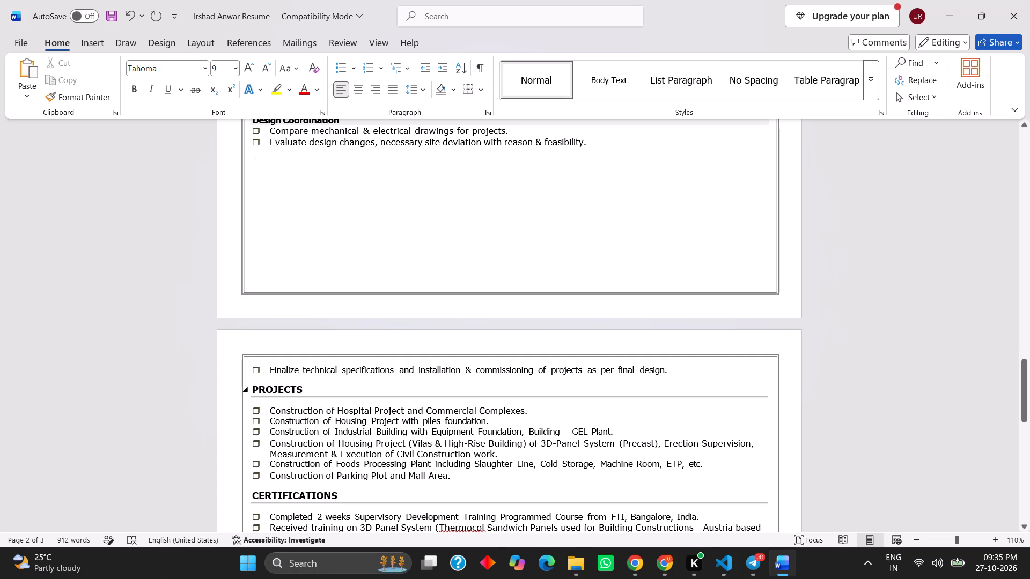
pyautogui.moveTo(676, 375); pyautogui.dragTo(240, 346)
pyautogui.click(410, 347)
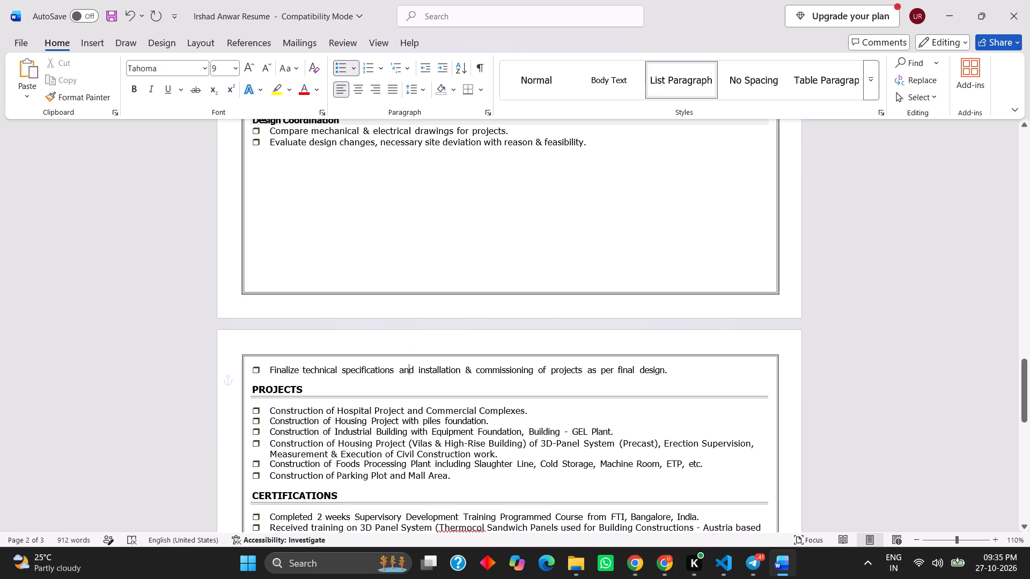
pyautogui.moveTo(668, 371); pyautogui.dragTo(229, 363)
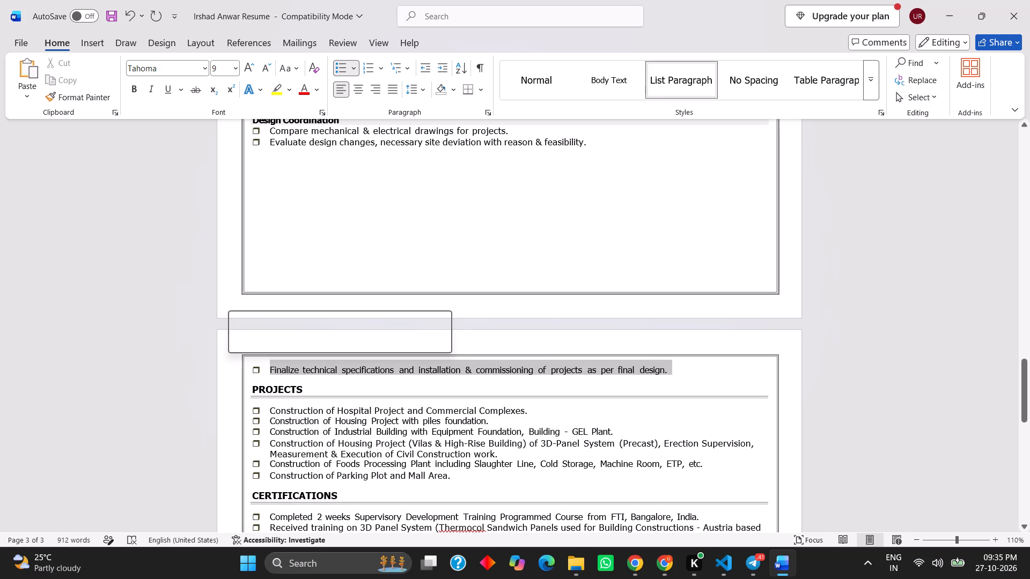
pyautogui.hotkey('ctrl', 'x')
pyautogui.click(266, 159)
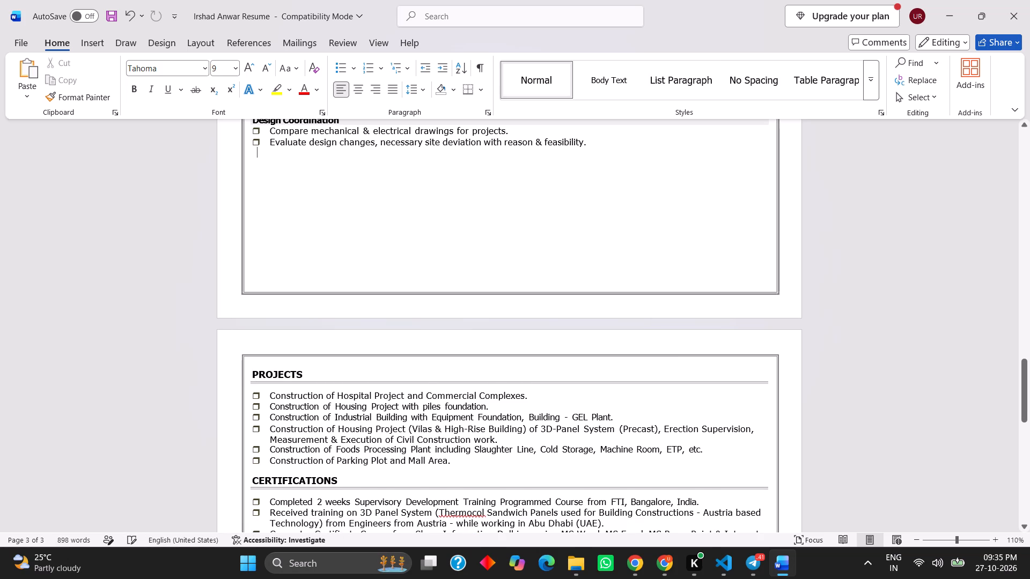
pyautogui.hotkey('ctrl', 'v')
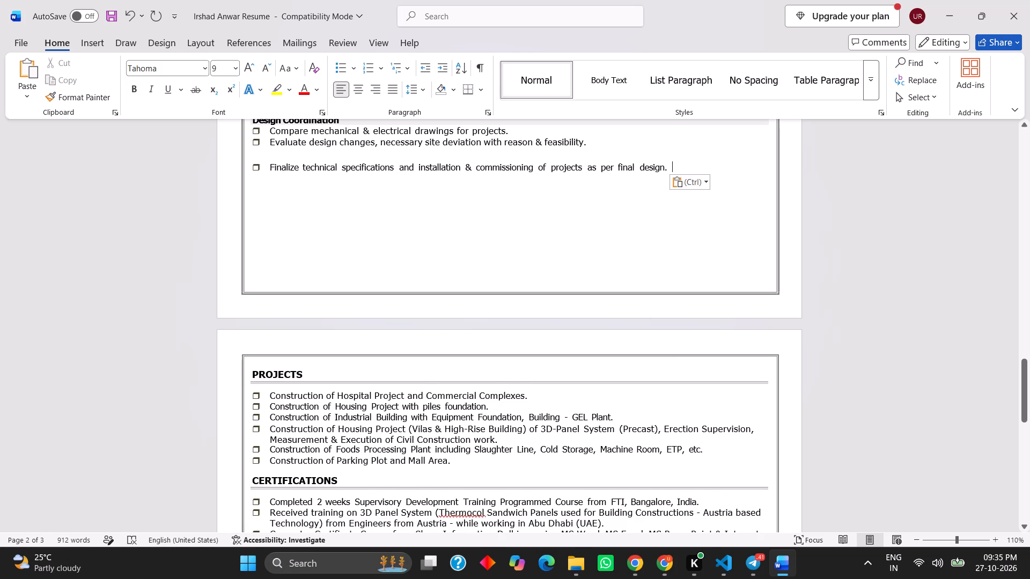
# Remove the bullet and indent of the "Finalize technical specifications" line and close the blank line above it.
pyautogui.click(271, 166)
pyautogui.click(274, 159)
pyautogui.click(274, 160)
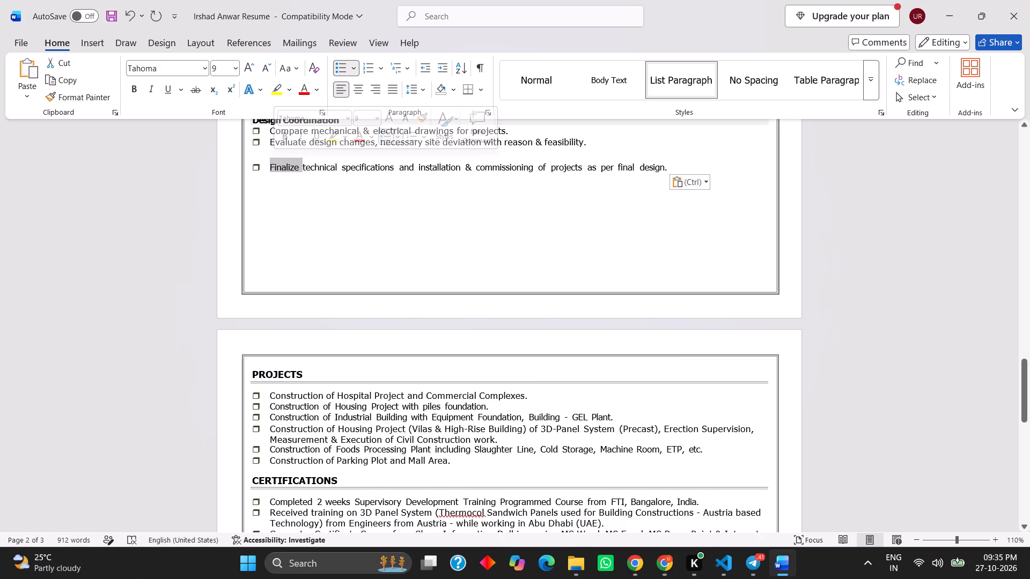
pyautogui.click(590, 155)
pyautogui.click(596, 149)
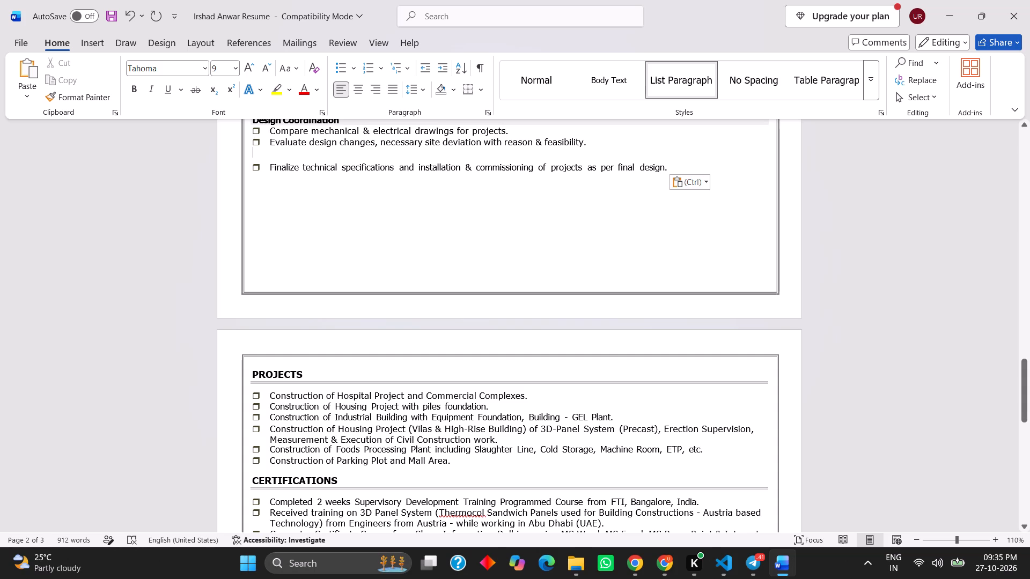
pyautogui.click(269, 169)
pyautogui.press('BackSpace')
pyautogui.press('BackSpace')
pyautogui.press('BackSpace')
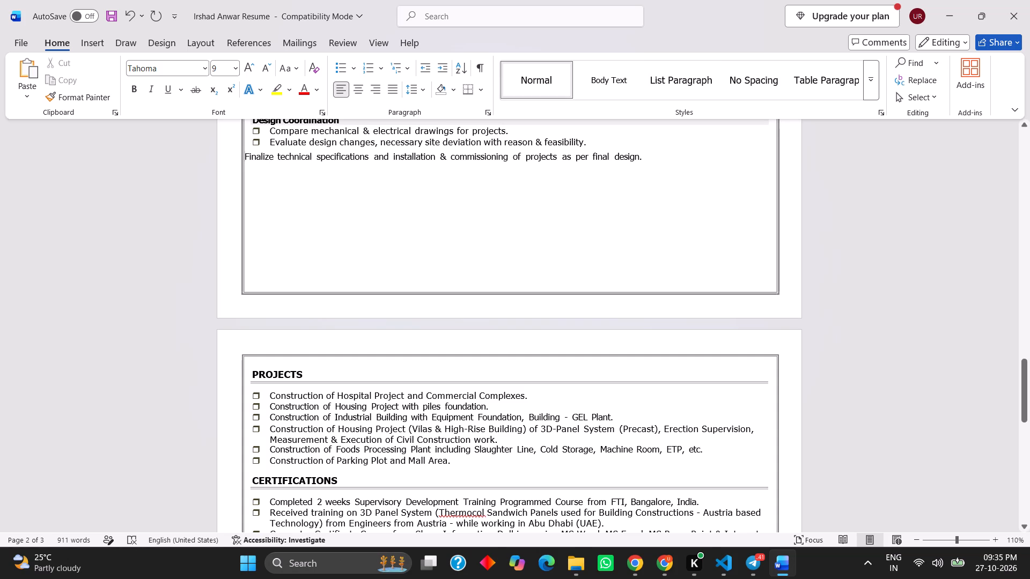
# Paste the bulleted "Finalize technical specifications" line below the "Evaluate design changes" bullet and delete the unbulleted duplicate.
pyautogui.moveTo(263, 145); pyautogui.dragTo(250, 145)
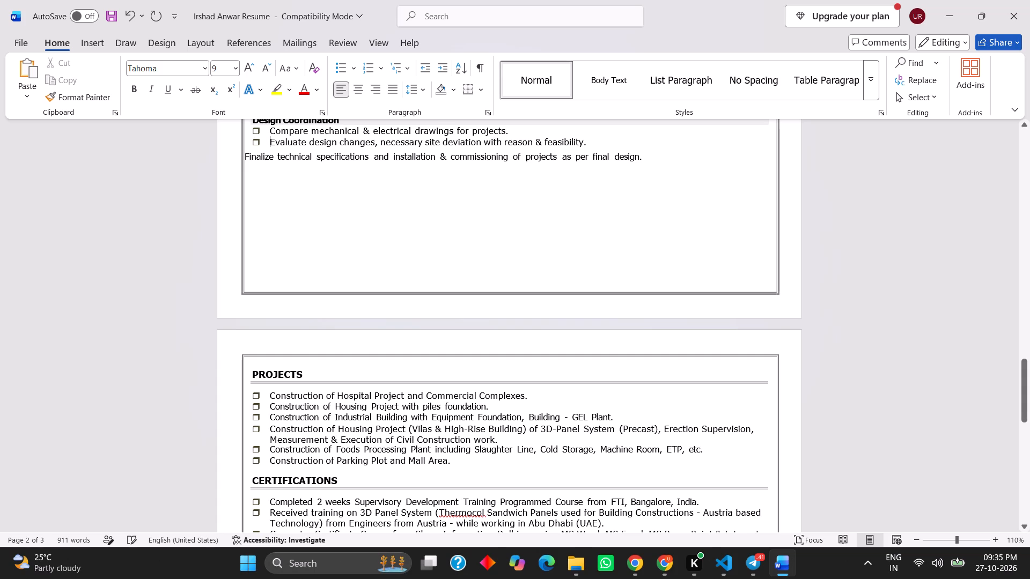
pyautogui.doubleClick(259, 141)
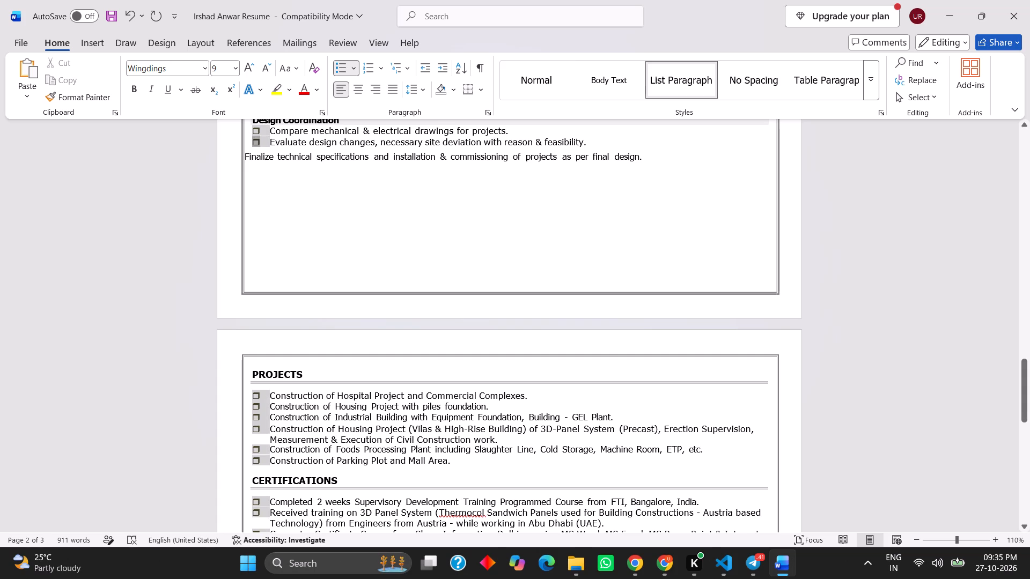
pyautogui.hotkey('ctrl', 'c')
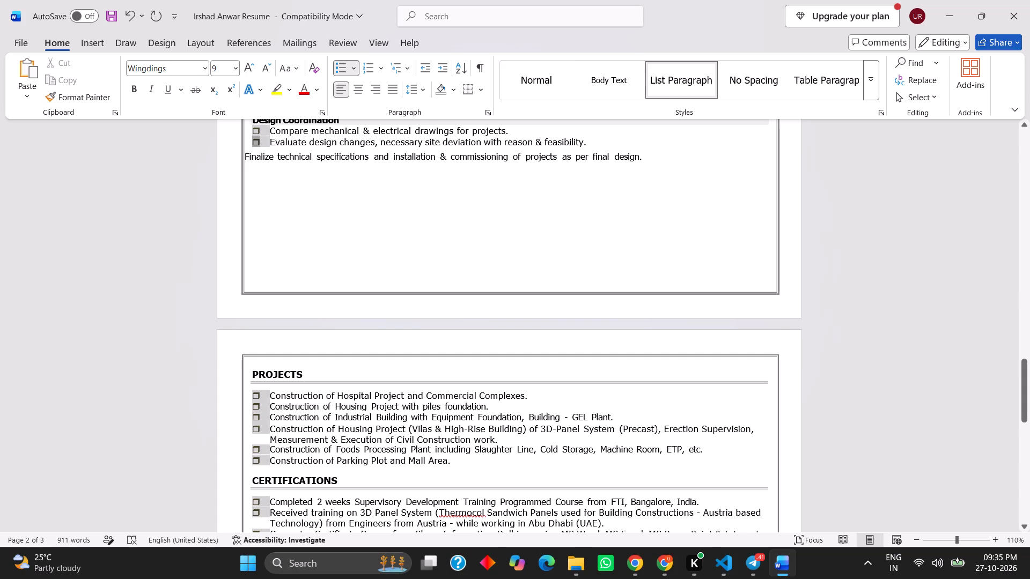
pyautogui.click(246, 158)
pyautogui.hotkey('ctrl', 'v')
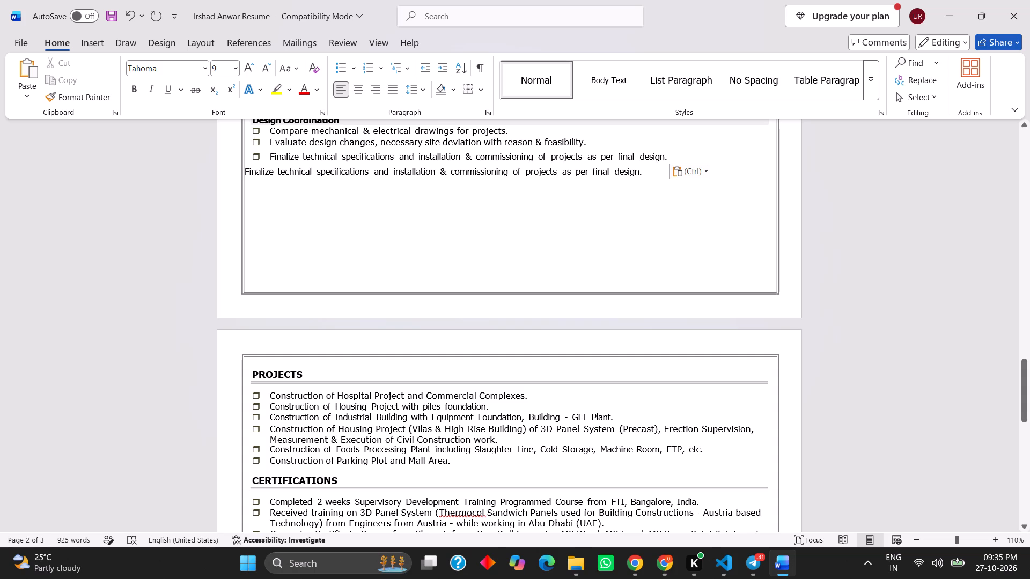
pyautogui.moveTo(647, 172); pyautogui.dragTo(255, 169)
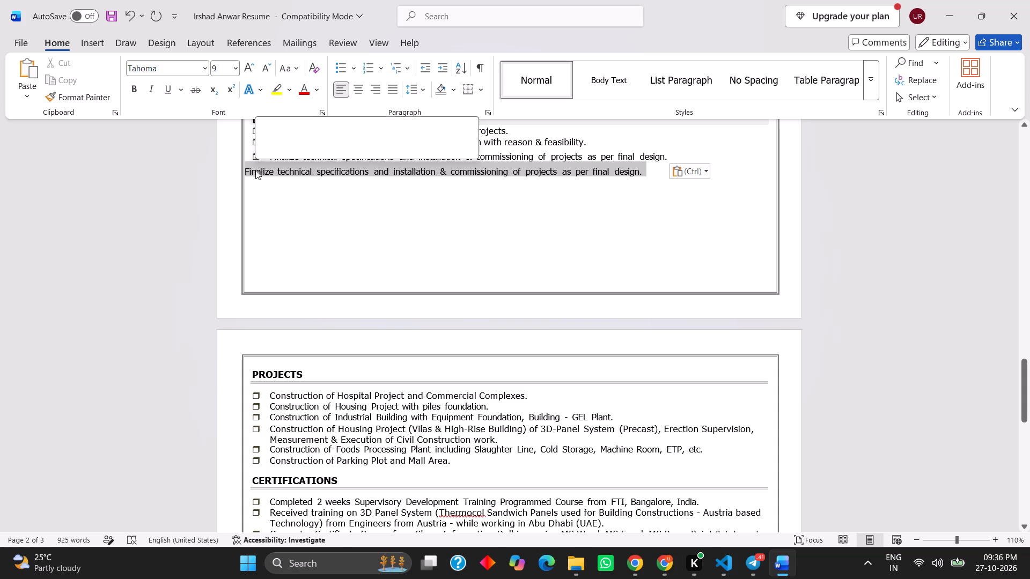
pyautogui.press('BackSpace')
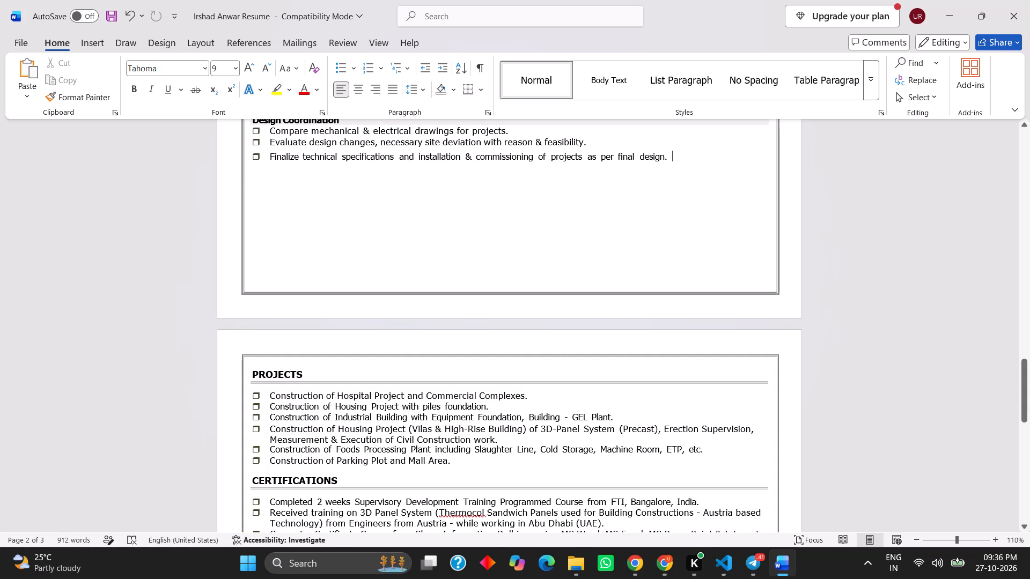
# Review pages 2 and 3, checking the Key Performance Areas sections and the content from Projects to References.
pyautogui.scroll(3, 404, 283)
pyautogui.scroll(4, 392, 332)
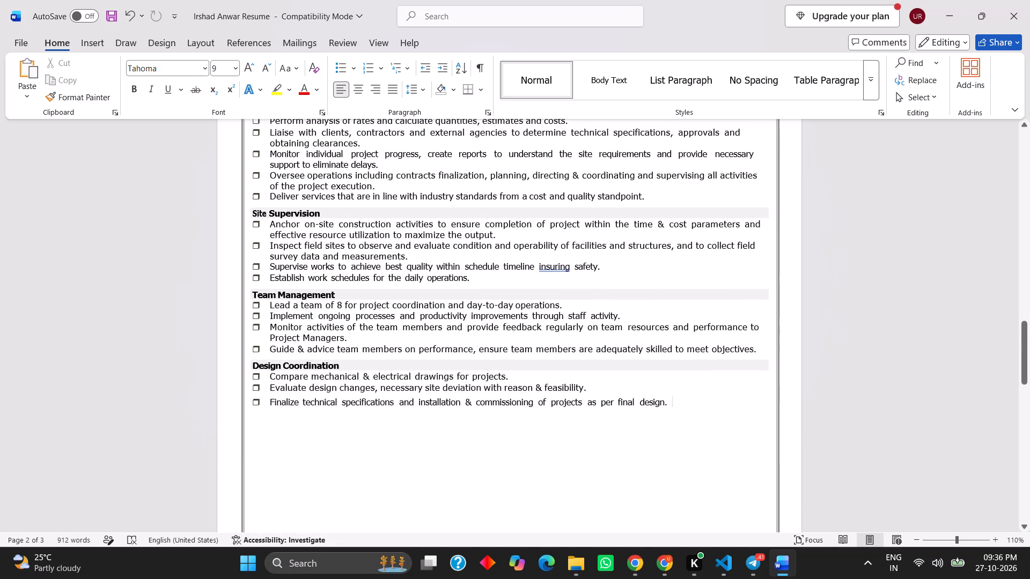
pyautogui.scroll(1, 392, 330)
pyautogui.scroll(-20, 392, 329)
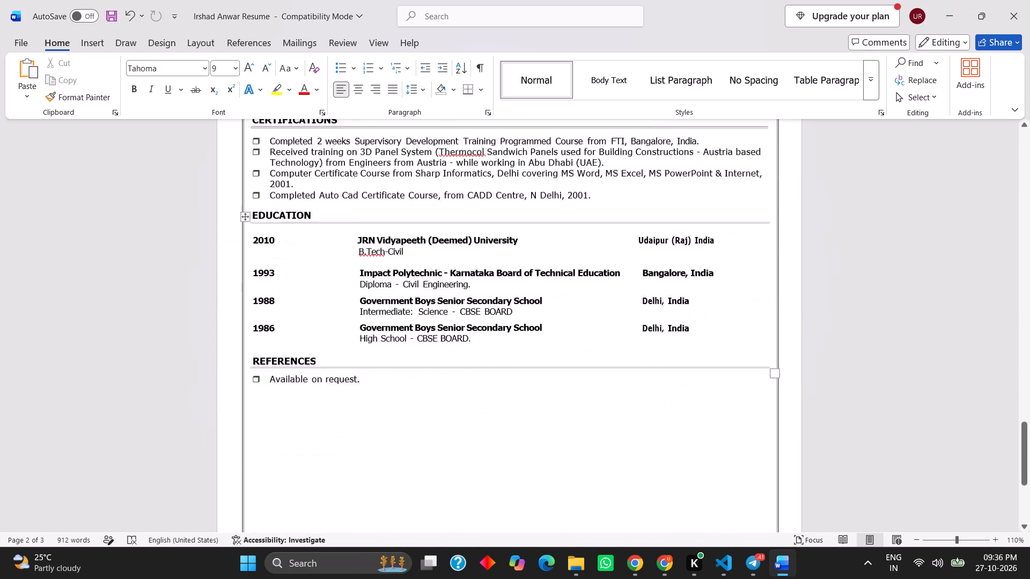
pyautogui.scroll(9, 391, 318)
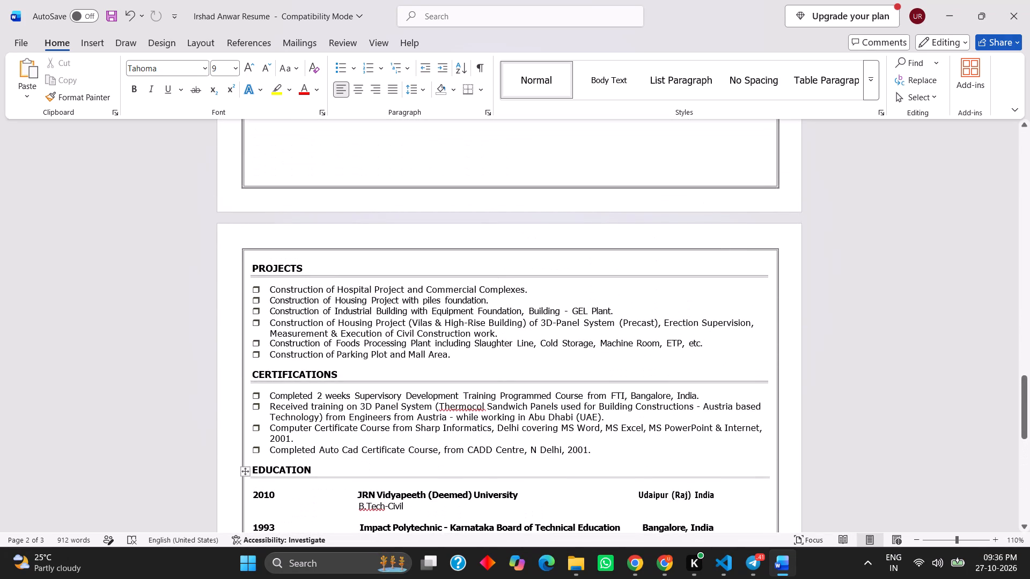
pyautogui.scroll(15, 391, 319)
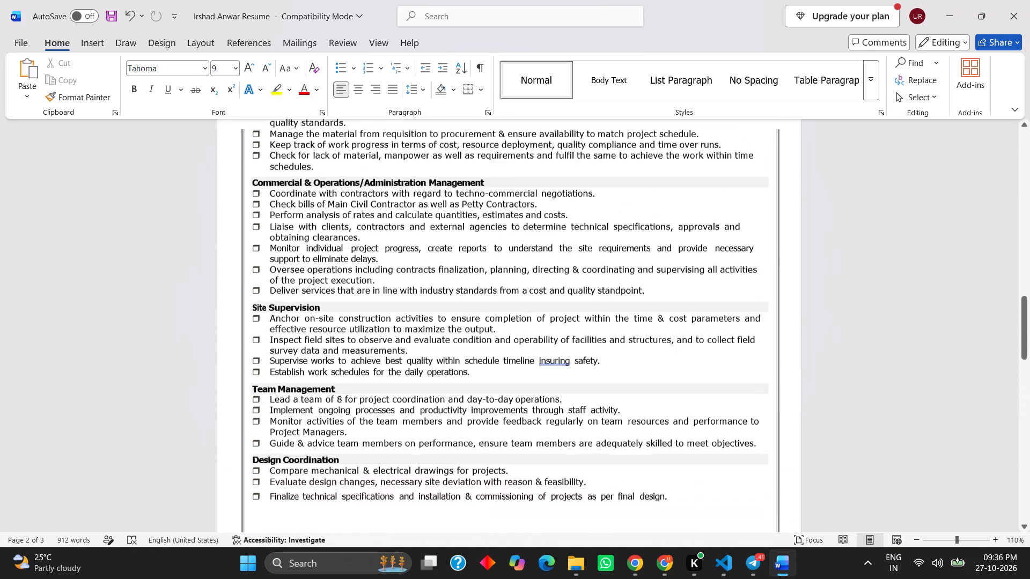
# Collapse the Projects section on page 3, move it to the start of the "Finalize technical specifications" bullet on page 2, and expand it.
pyautogui.scroll(7, 391, 320)
pyautogui.scroll(-20, 391, 321)
pyautogui.scroll(-1, 391, 321)
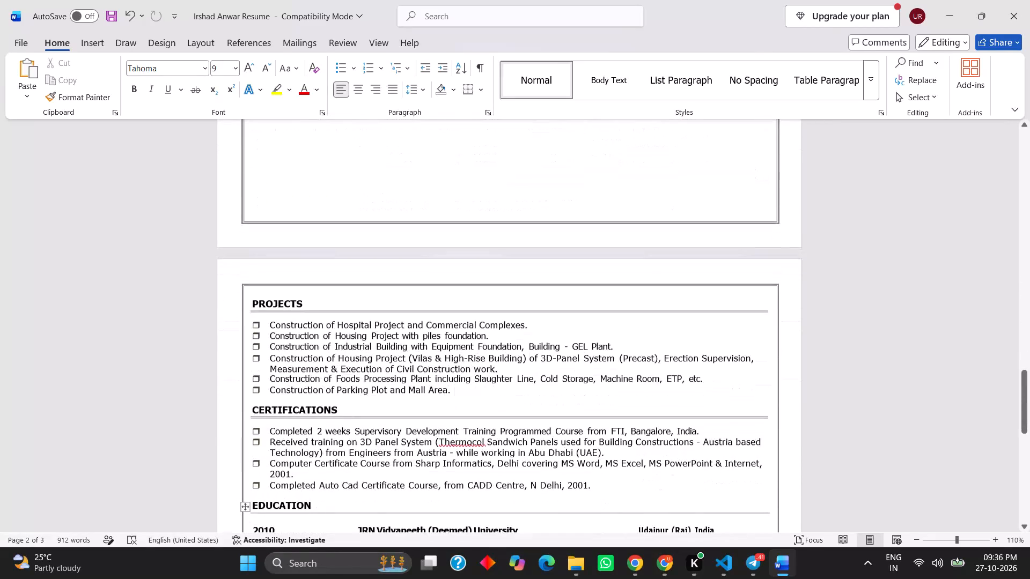
pyautogui.click(245, 306)
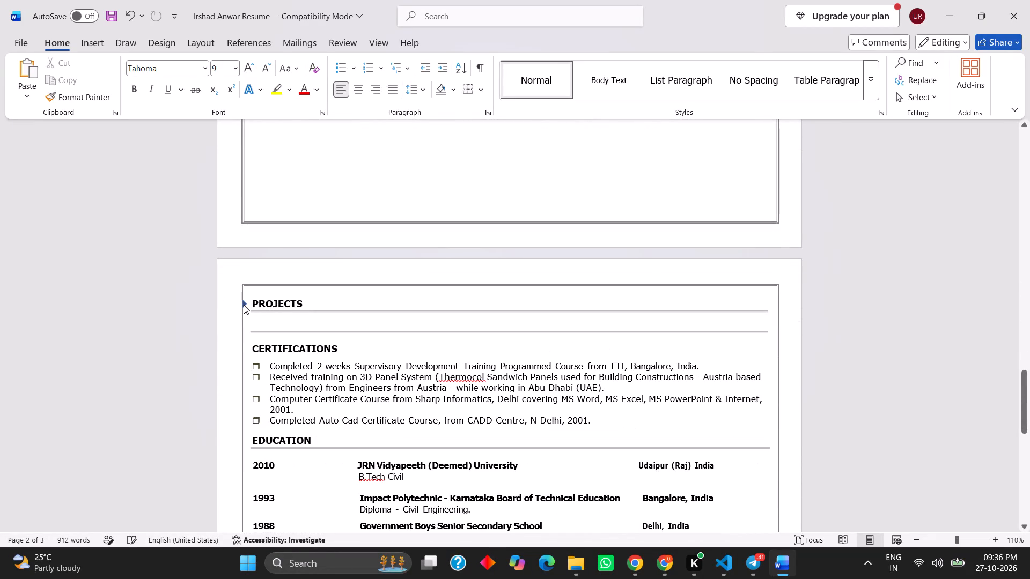
pyautogui.click(244, 305)
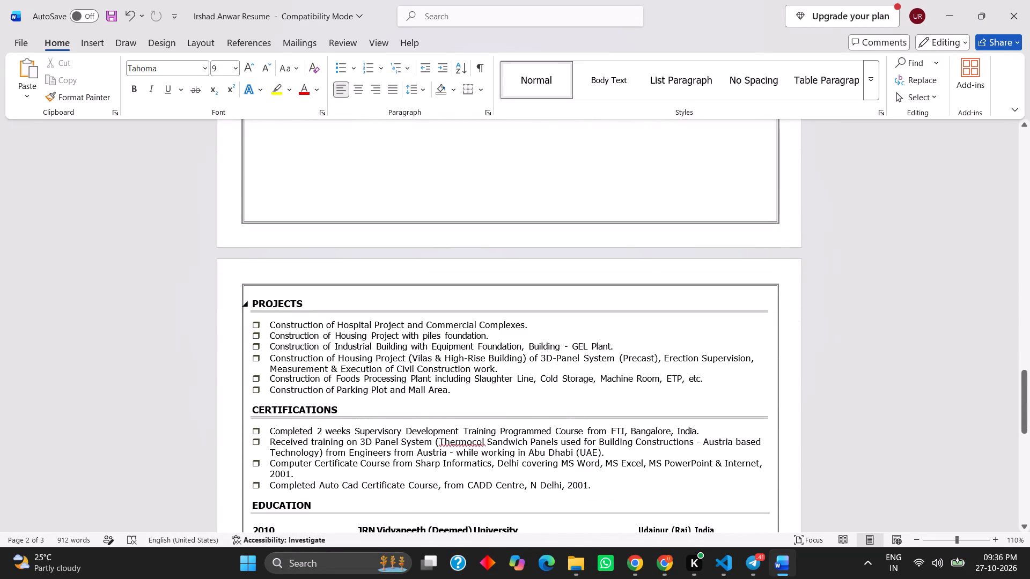
pyautogui.click(246, 304)
pyautogui.moveTo(253, 301); pyautogui.dragTo(253, 302)
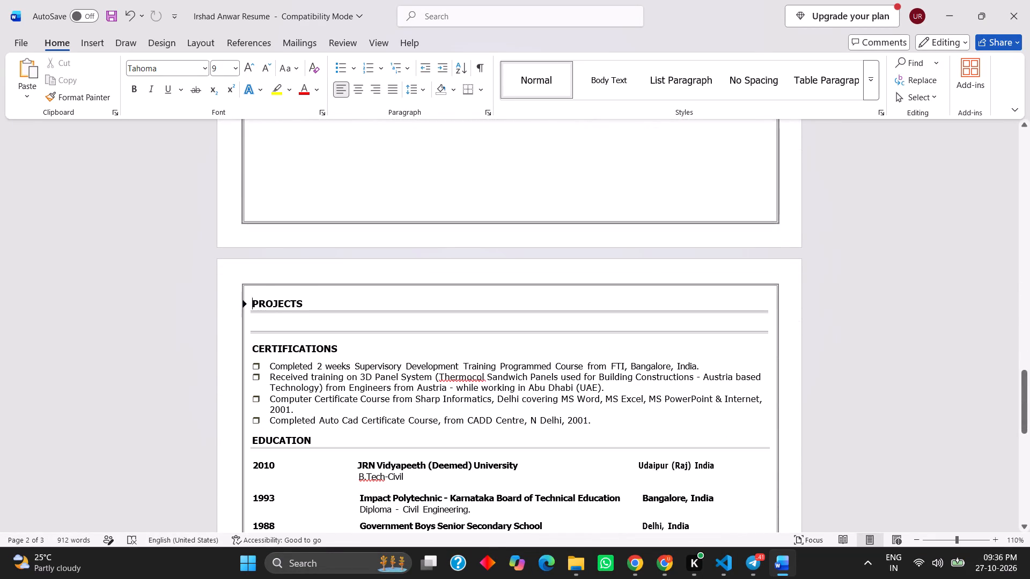
pyautogui.moveTo(253, 302); pyautogui.dragTo(453, 314)
pyautogui.moveTo(292, 296); pyautogui.dragTo(292, 295)
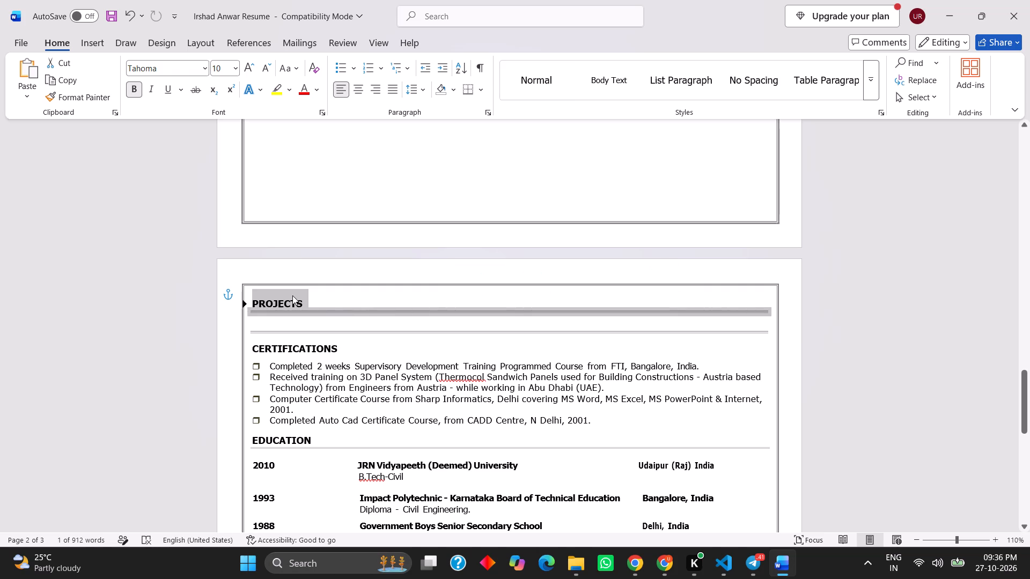
pyautogui.moveTo(292, 295); pyautogui.dragTo(274, 128)
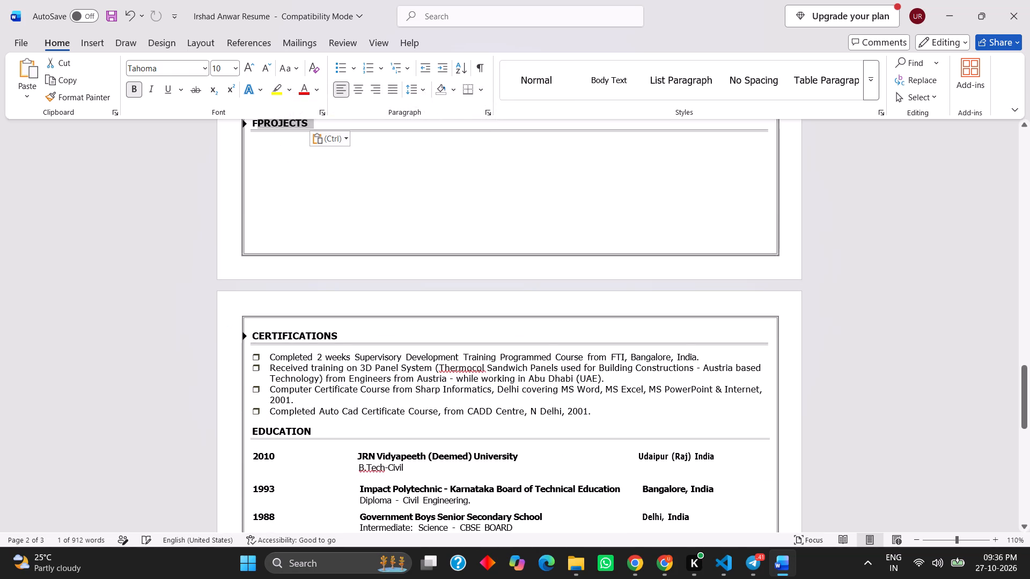
pyautogui.scroll(2, 270, 247)
pyautogui.click(244, 195)
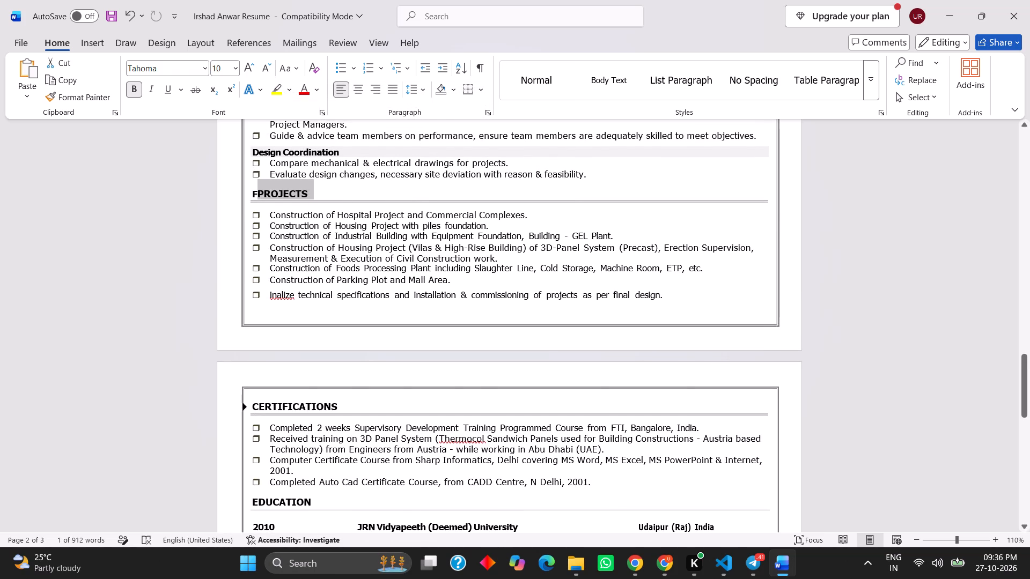
pyautogui.click(679, 211)
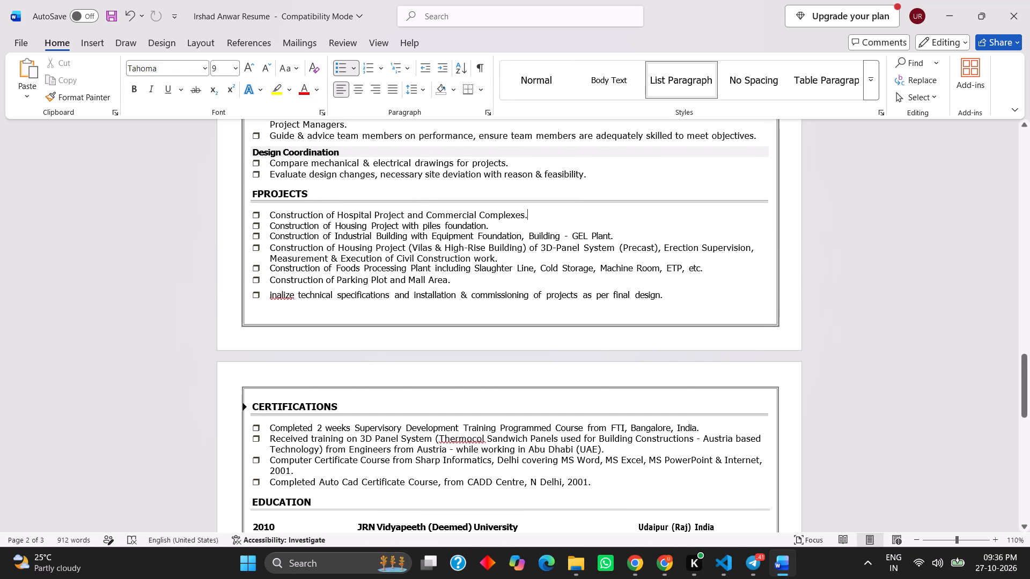
# Complete the first word of the bullet below the moved project list so that it reads "initialize technical specifications".
pyautogui.click(276, 298)
pyautogui.press('i')
pyautogui.write('ti')
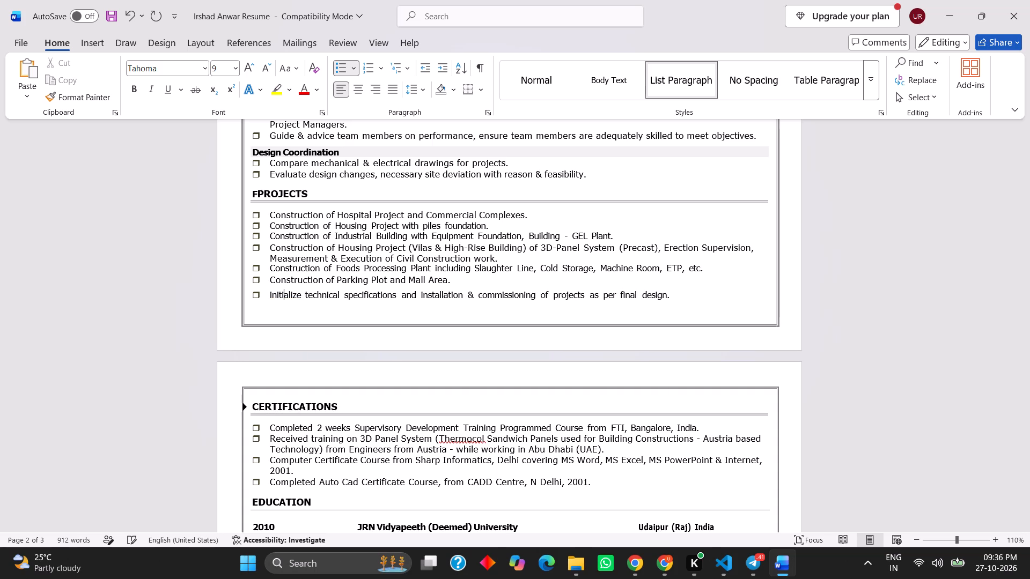
pyautogui.click(322, 309)
# Review the whole resume after the move, checking the Career Path, Key Performance Areas, Projects, Certifications, Education and References sections.
pyautogui.scroll(2, 420, 315)
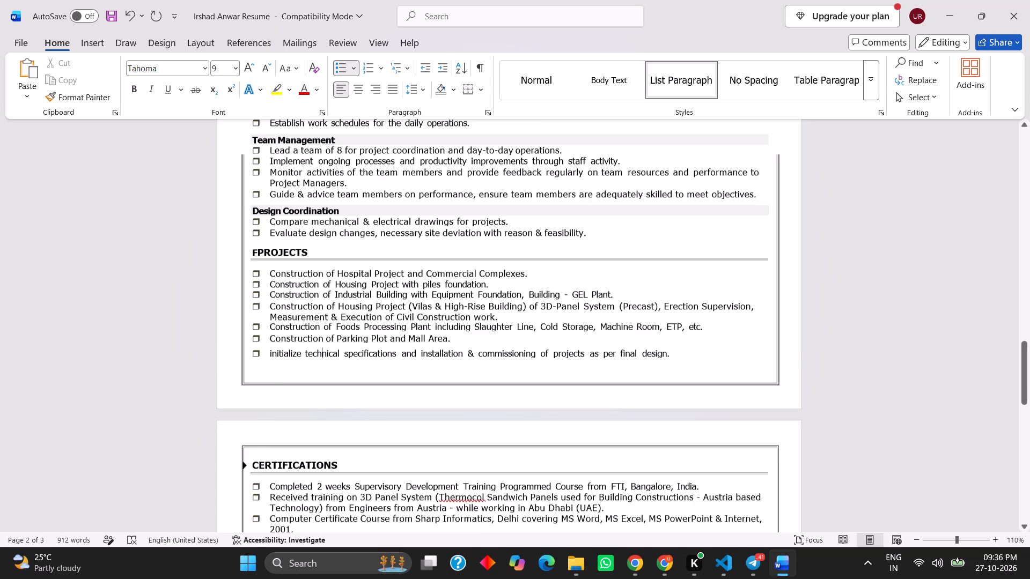
pyautogui.scroll(7, 420, 313)
pyautogui.scroll(-8, 432, 347)
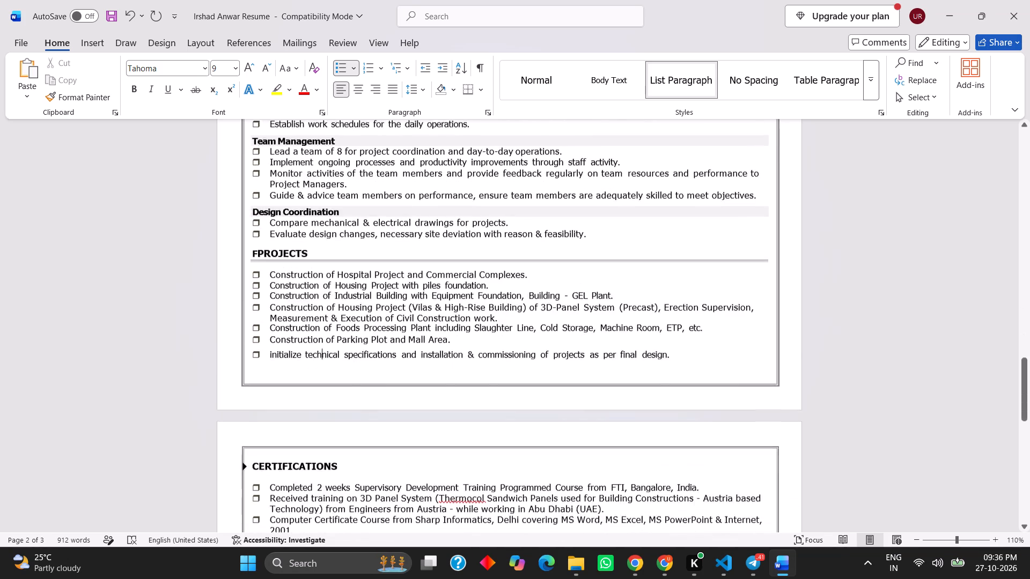
pyautogui.scroll(-16, 432, 345)
pyautogui.scroll(-8, 432, 344)
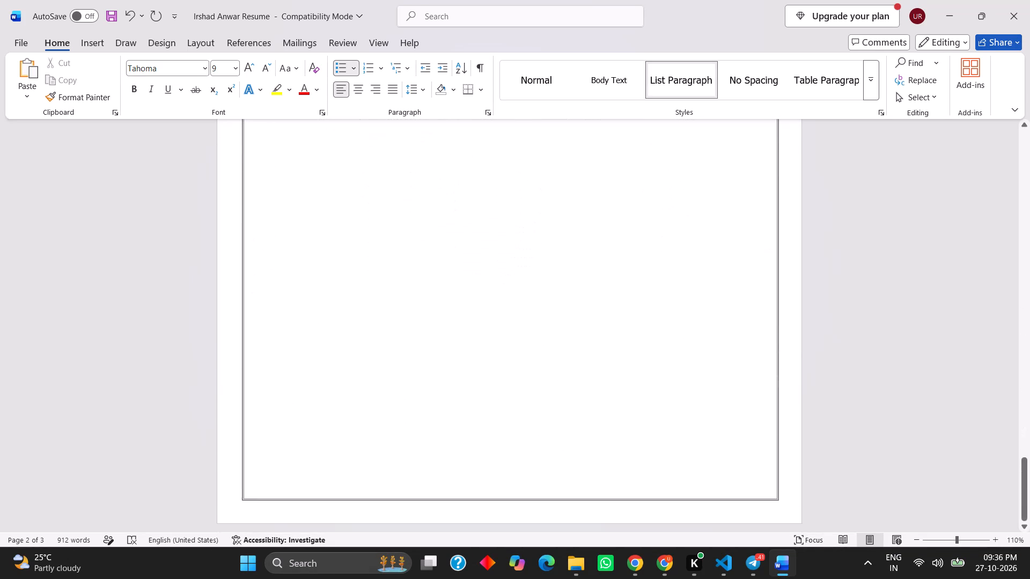
pyautogui.scroll(-9, 432, 346)
pyautogui.scroll(20, 432, 345)
pyautogui.scroll(14, 432, 345)
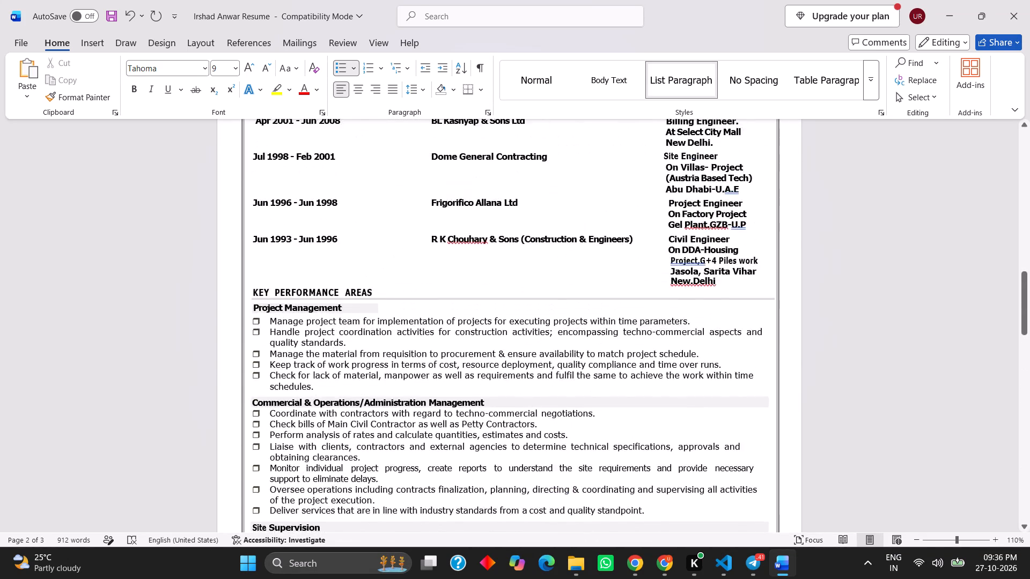
pyautogui.scroll(20, 432, 352)
pyautogui.scroll(7, 432, 352)
pyautogui.scroll(-6, 432, 350)
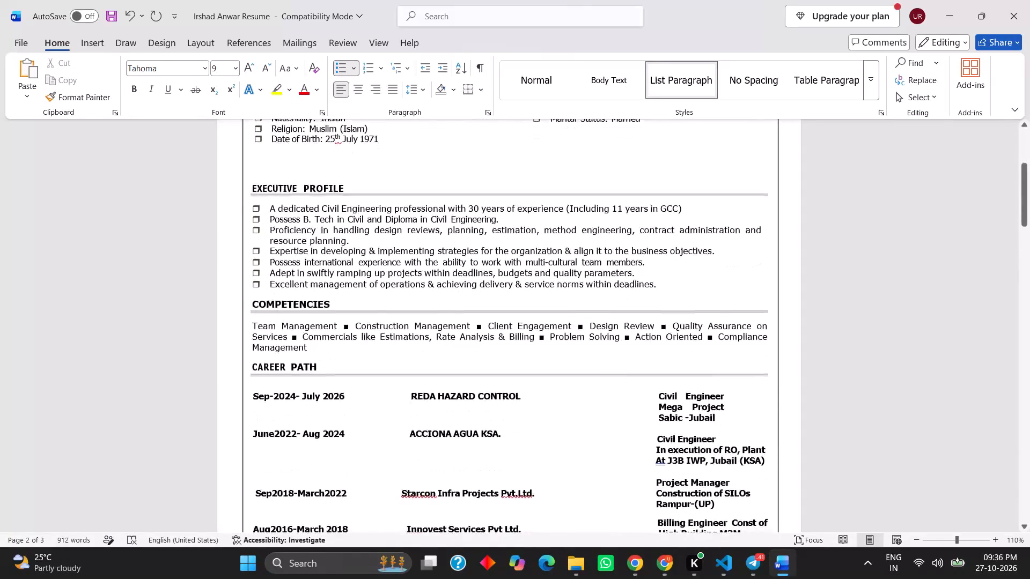
pyautogui.scroll(-15, 433, 345)
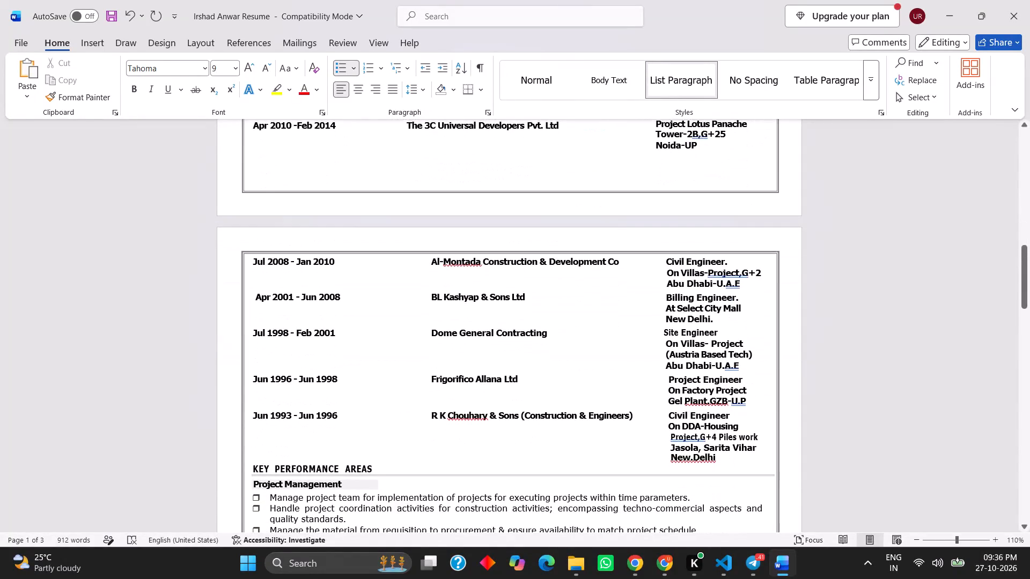
pyautogui.scroll(-9, 433, 344)
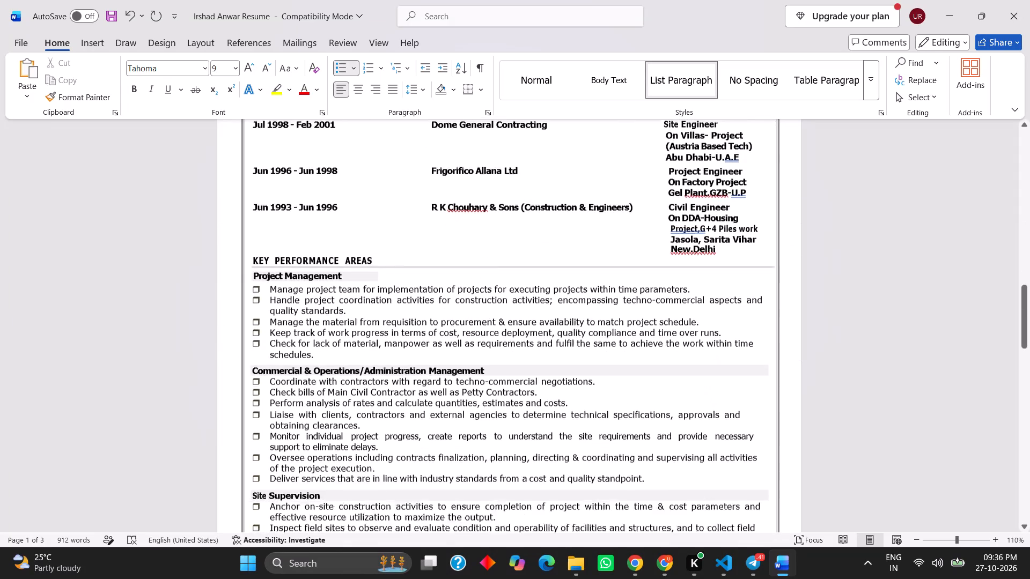
pyautogui.scroll(-2, 433, 344)
pyautogui.scroll(6, 433, 344)
pyautogui.scroll(-20, 434, 344)
pyautogui.scroll(-2, 434, 344)
pyautogui.scroll(5, 434, 342)
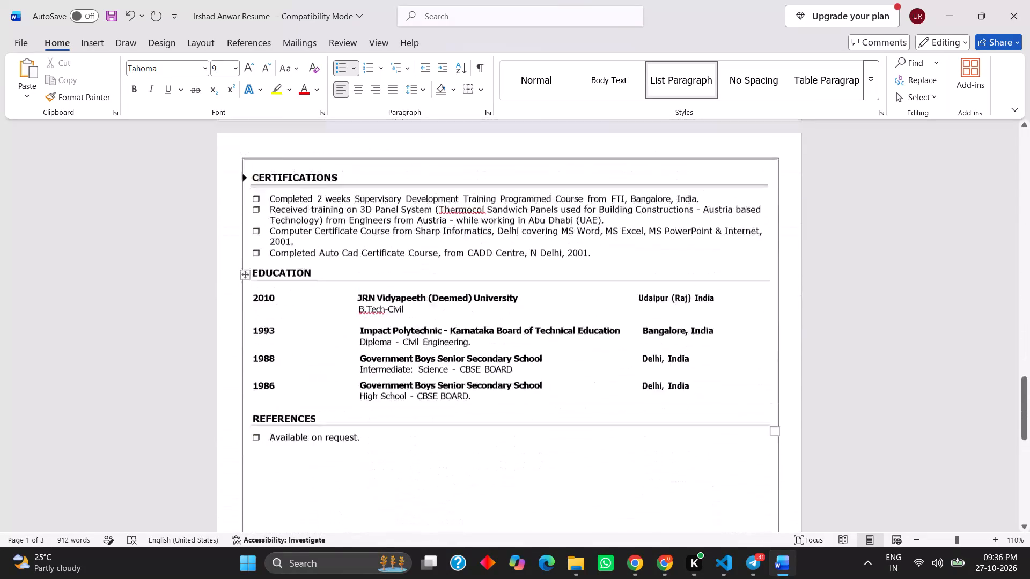
pyautogui.scroll(7, 434, 342)
pyautogui.scroll(-20, 434, 341)
pyautogui.scroll(-2, 434, 341)
pyautogui.click(446, 272)
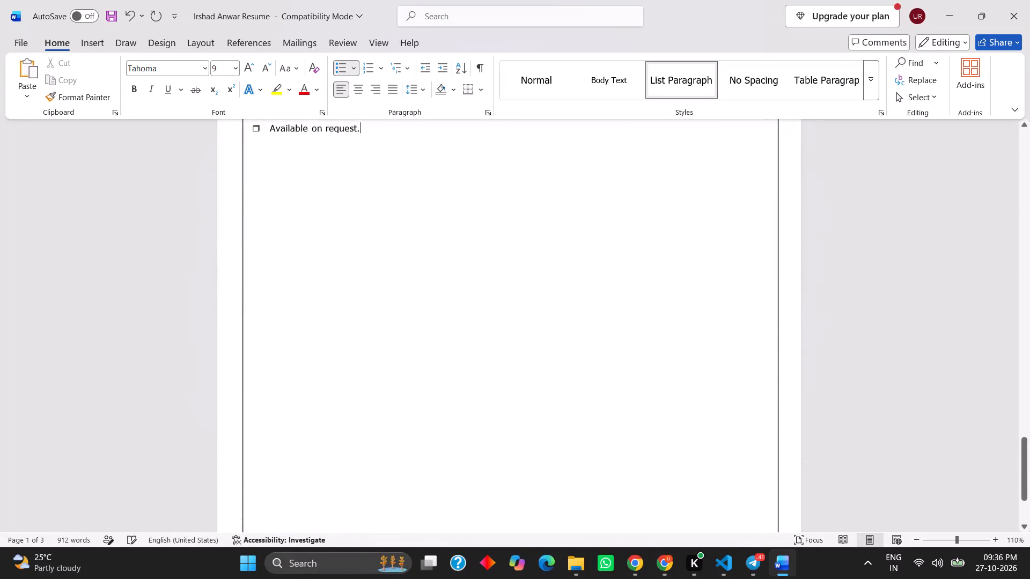
pyautogui.scroll(7, 445, 271)
# Save the edited resume document.
pyautogui.click(114, 21)
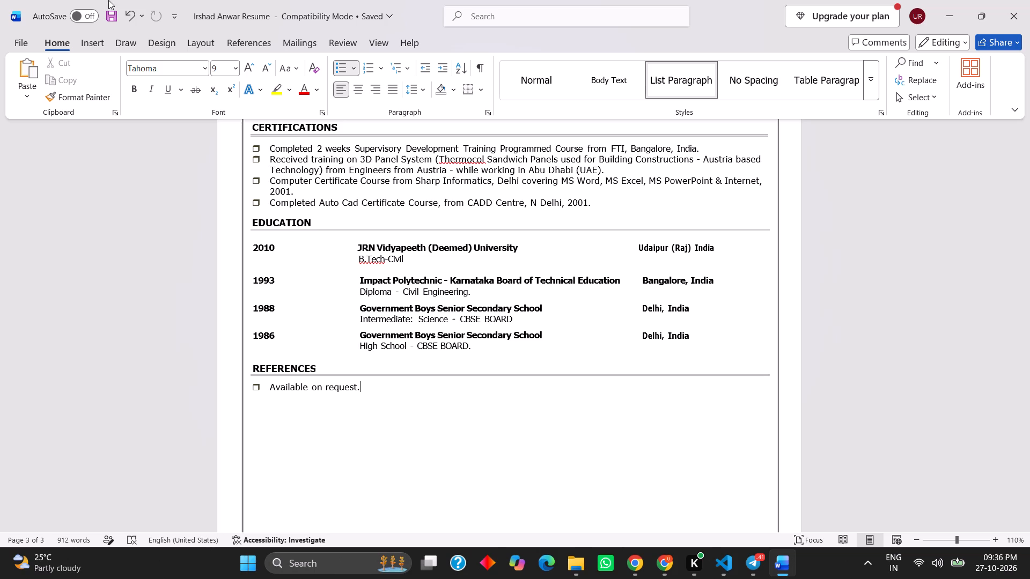
pyautogui.click(108, 0)
pyautogui.click(111, 5)
pyautogui.click(108, 13)
# Minimize Word, check the saved resume file in the Downloads folder in File Explorer, and switch to WhatsApp.
pyautogui.click(947, 11)
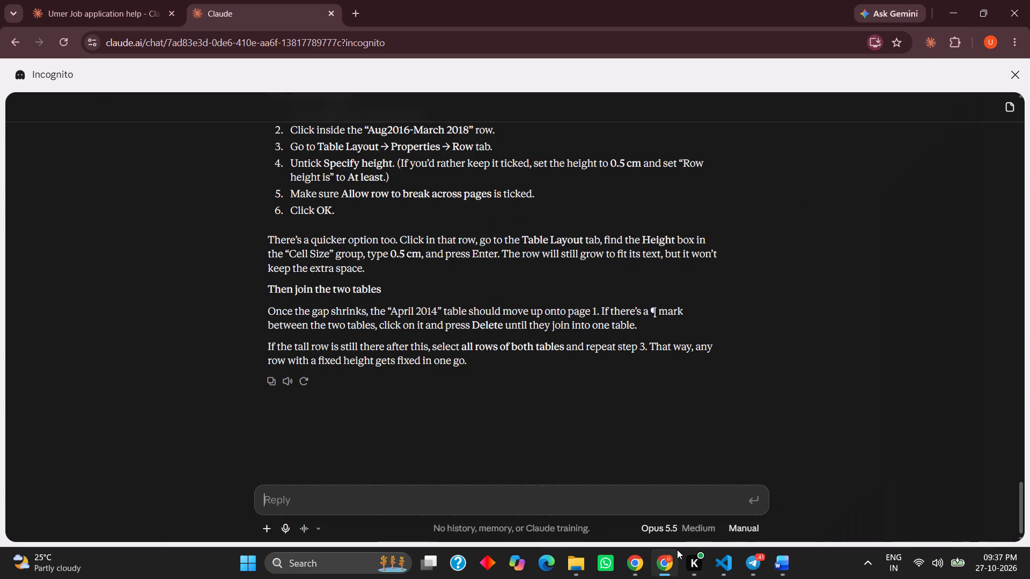
pyautogui.click(579, 570)
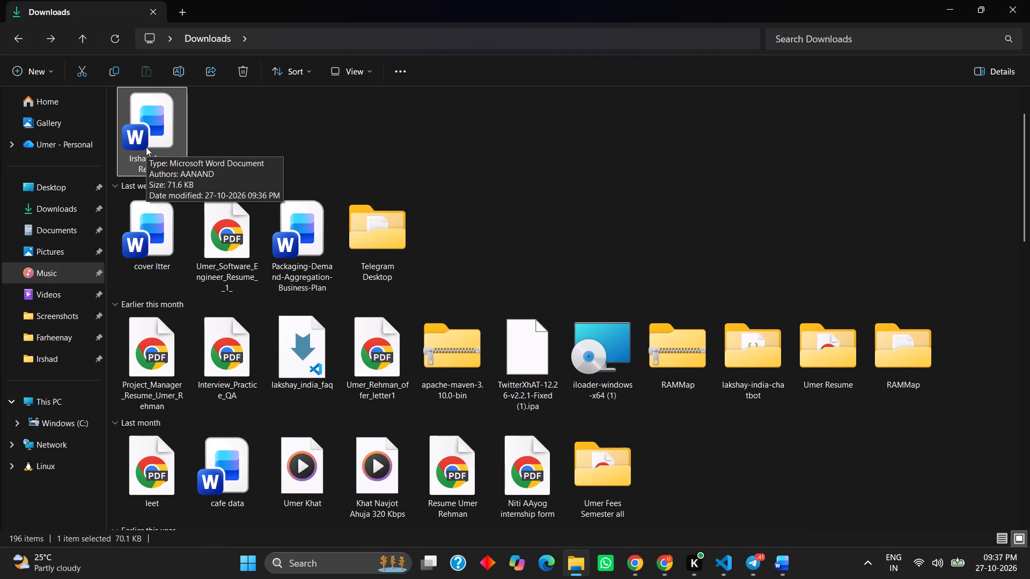
pyautogui.click(609, 558)
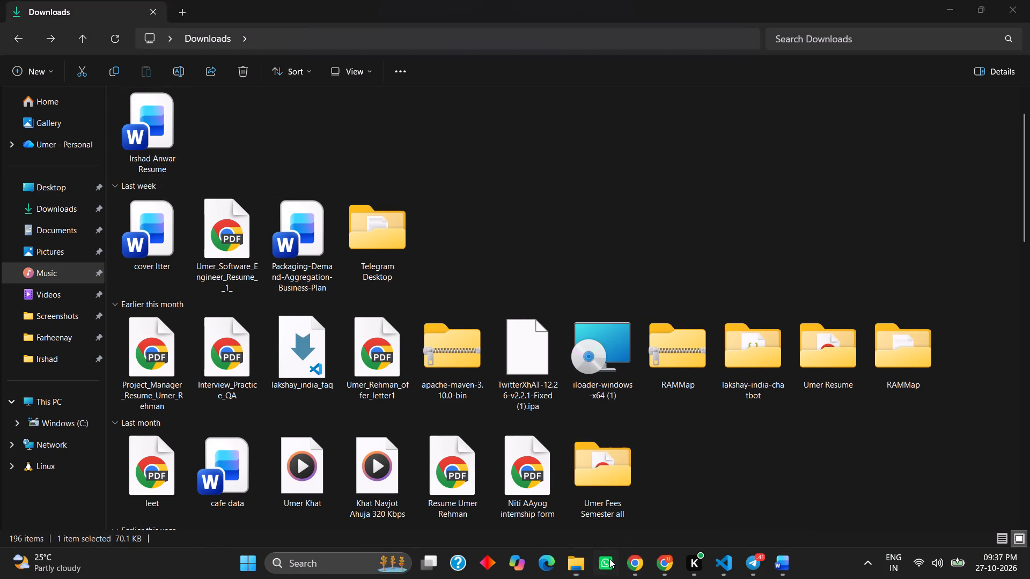
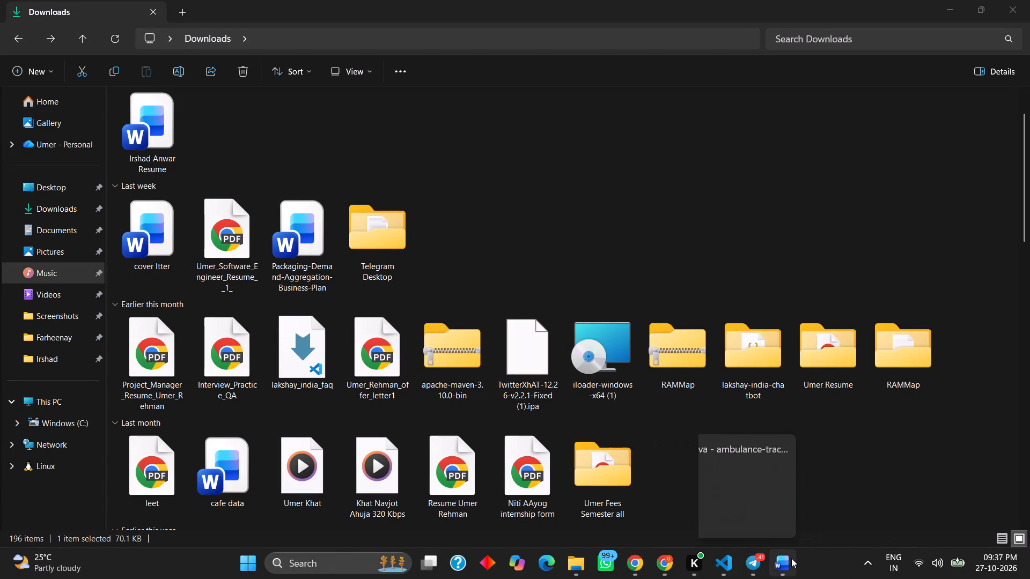
# Return to the resume in Word and review it from the Education and References sections back up to the header.
pyautogui.click(791, 558)
pyautogui.scroll(-2, 480, 434)
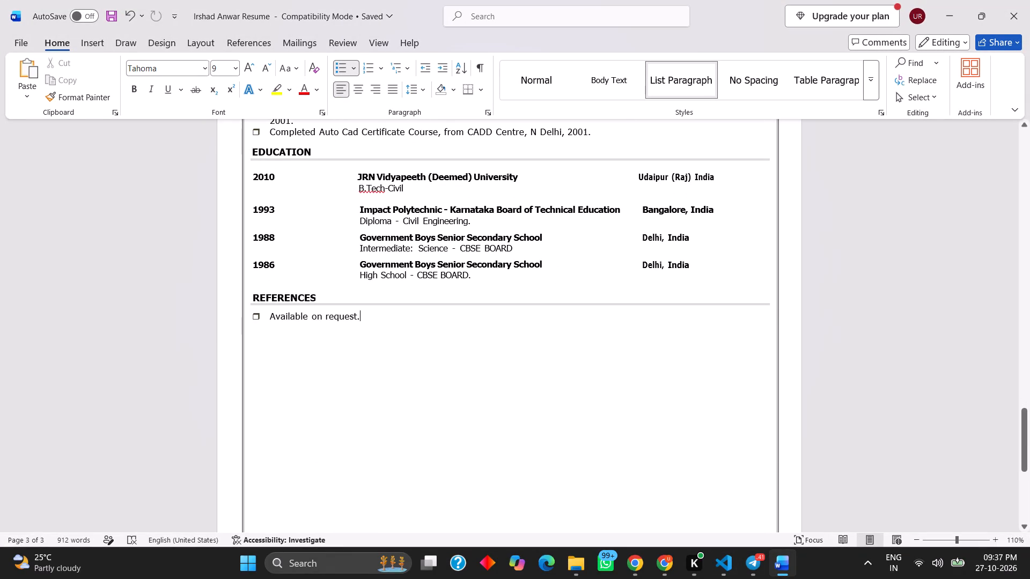
pyautogui.click(375, 191)
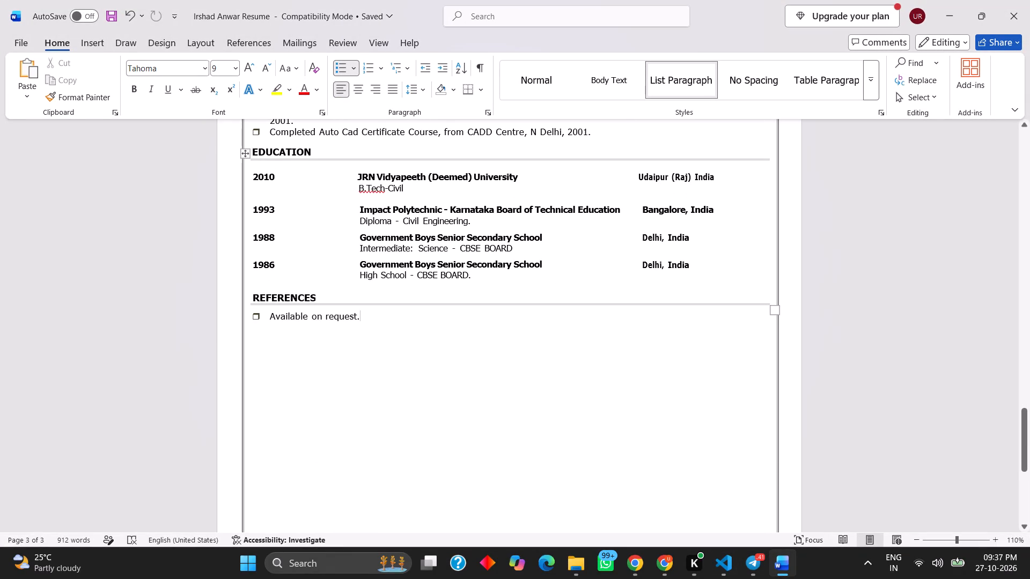
pyautogui.doubleClick(381, 190)
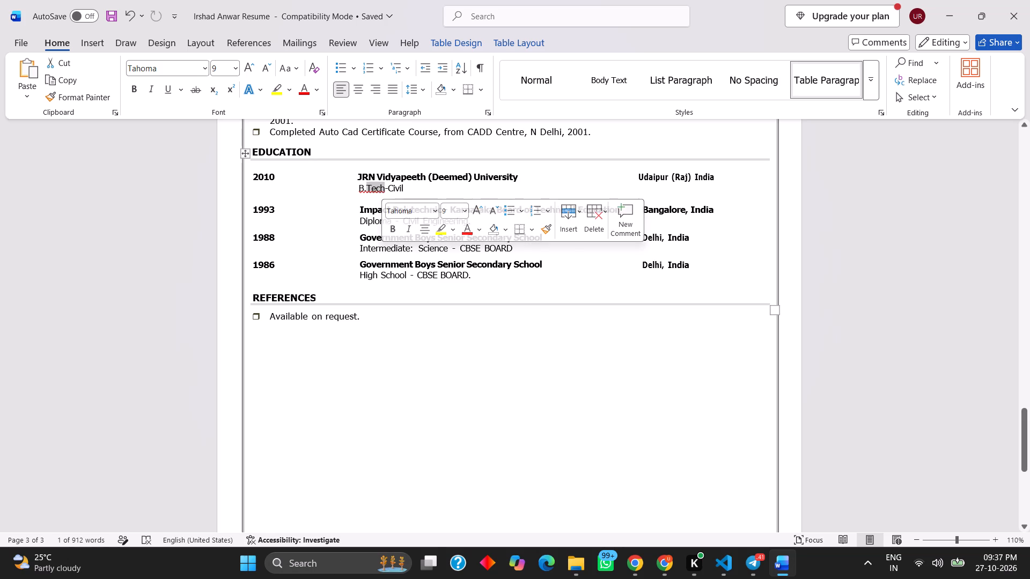
pyautogui.click(365, 197)
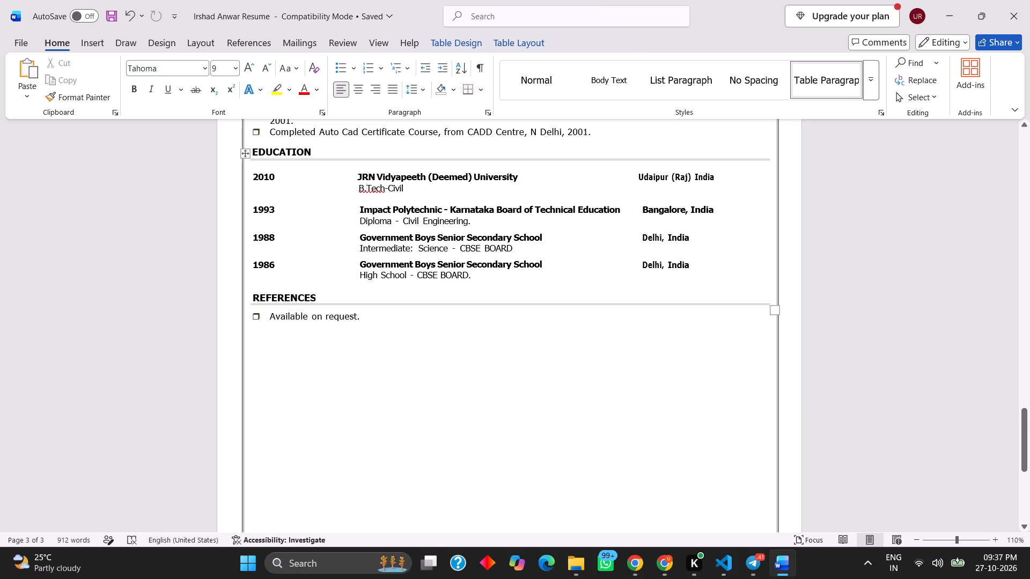
pyautogui.scroll(-12, 503, 360)
pyautogui.scroll(10, 503, 357)
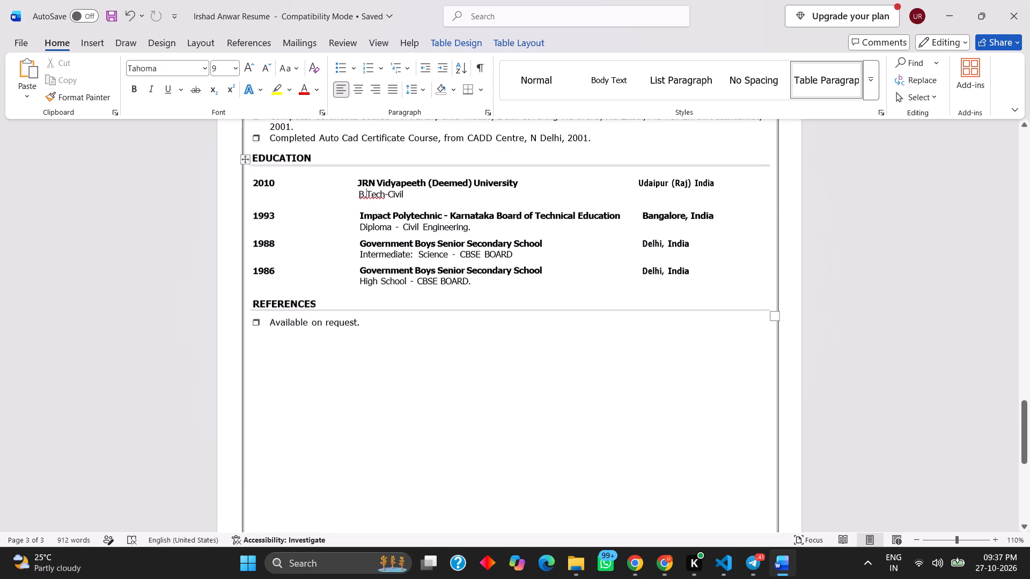
pyautogui.scroll(12, 504, 354)
pyautogui.scroll(12, 505, 354)
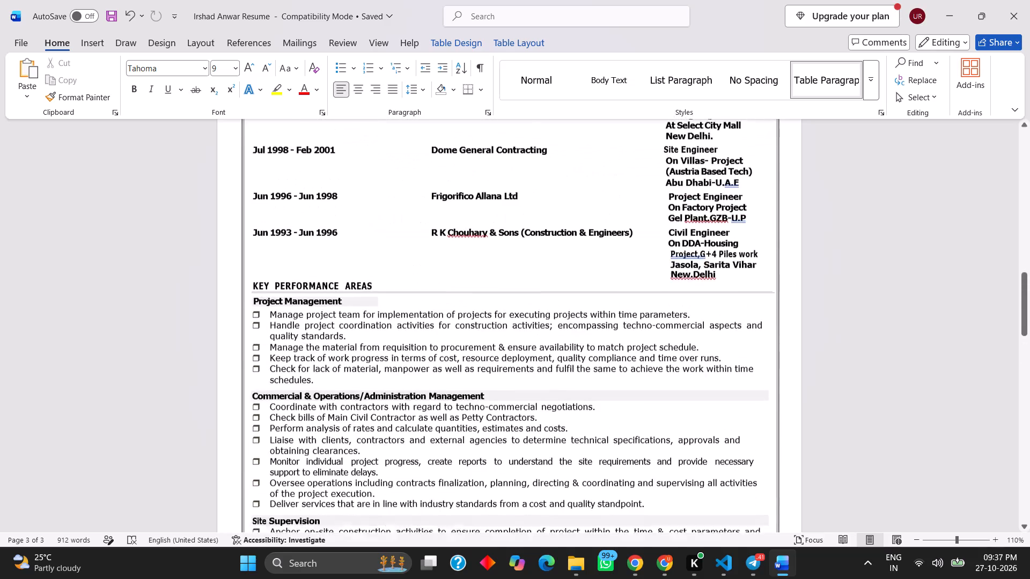
pyautogui.scroll(10, 505, 355)
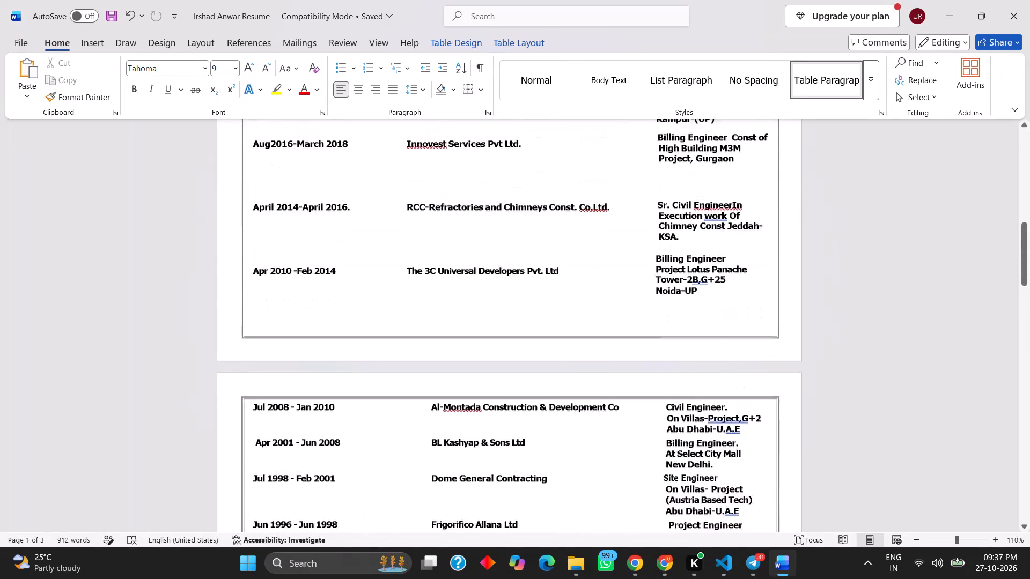
pyautogui.scroll(15, 505, 355)
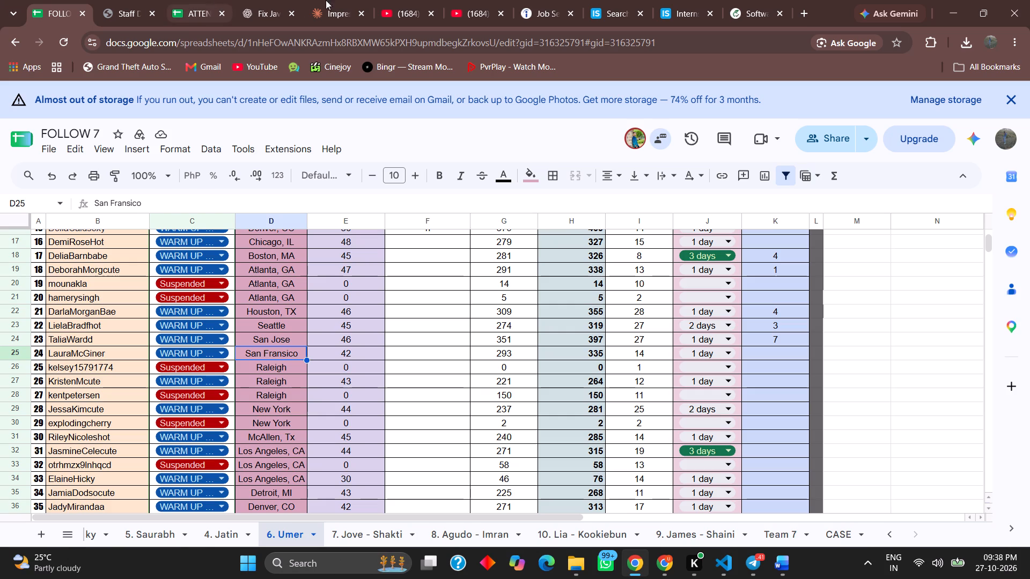
# Play ROSALÍA, J Balvin - Con Altura (Official Video) from the mix playlist on YouTube.
pyautogui.click(466, 0)
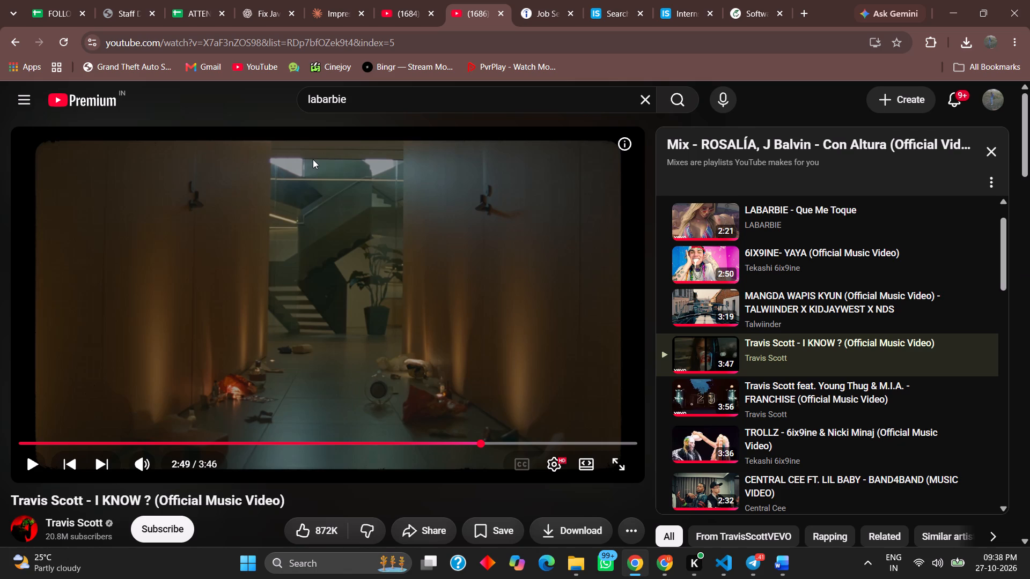
pyautogui.scroll(4, 730, 358)
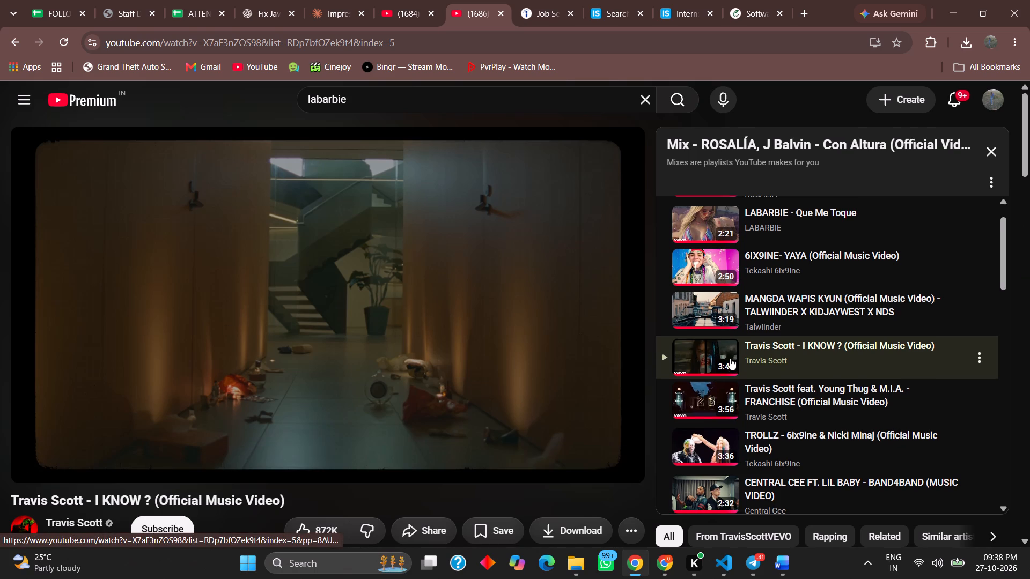
pyautogui.scroll(2, 730, 358)
pyautogui.click(691, 210)
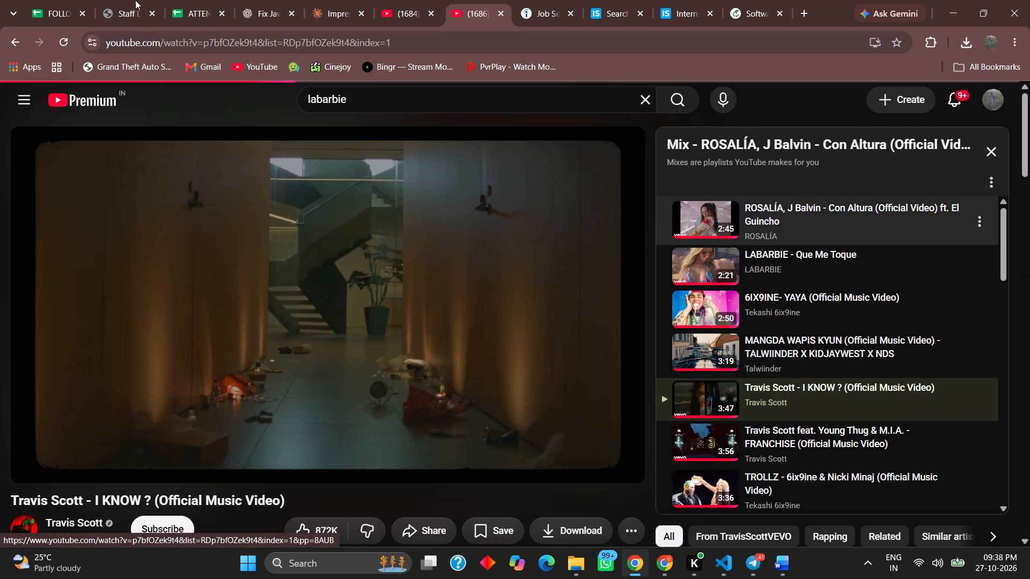
# Go back to the FOLLOW 7 spreadsheet.
pyautogui.click(61, 0)
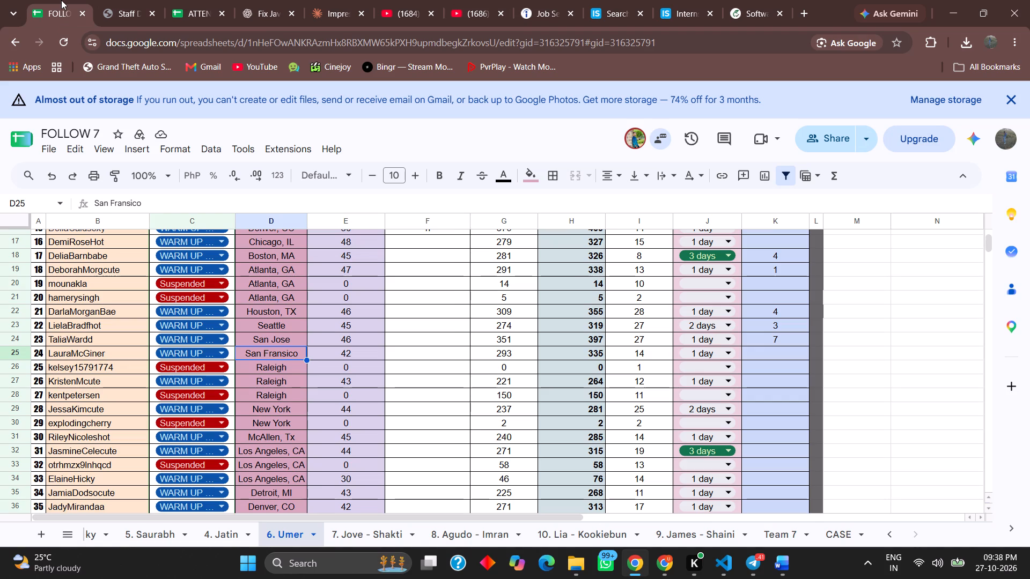